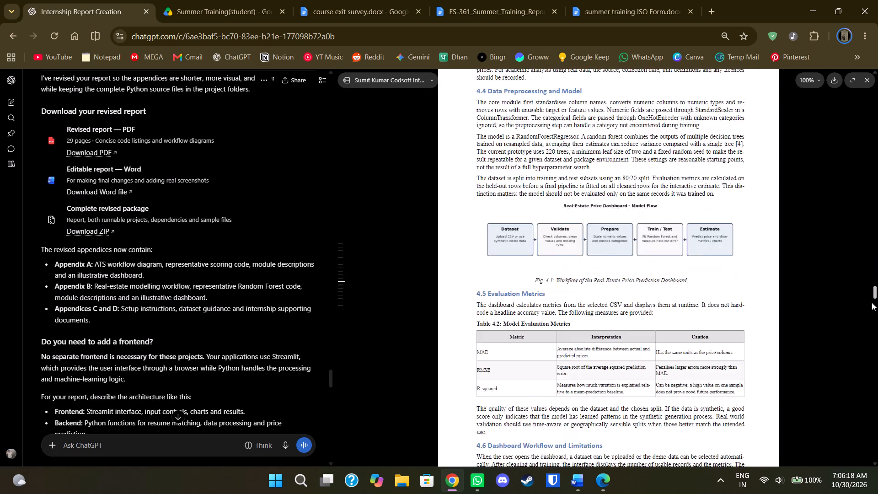
drag(872, 302, 871, 306)
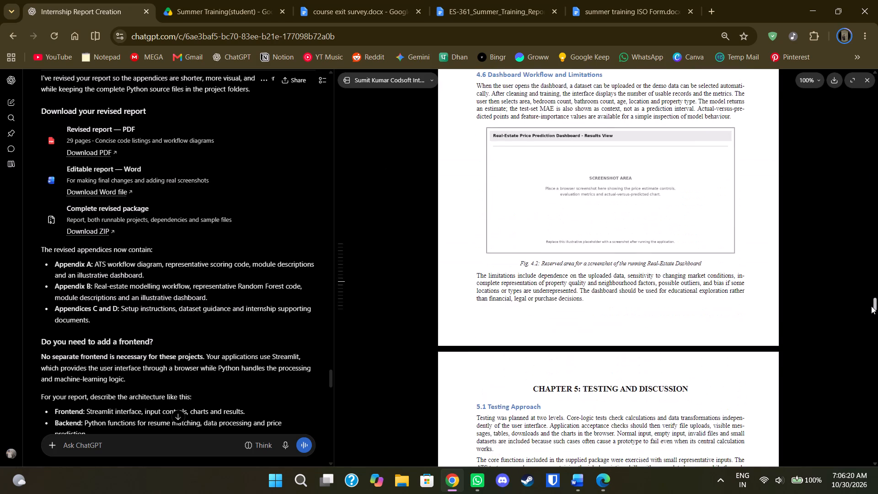
drag(871, 306, 872, 388)
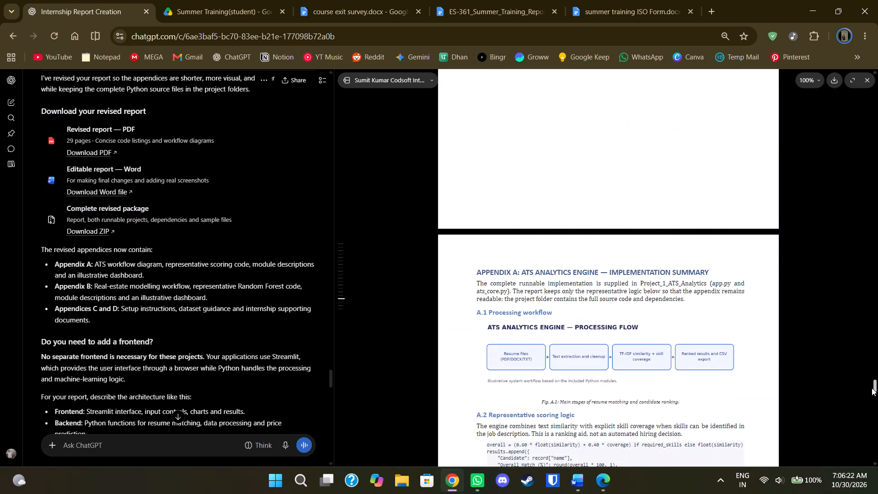
drag(872, 388, 876, 423)
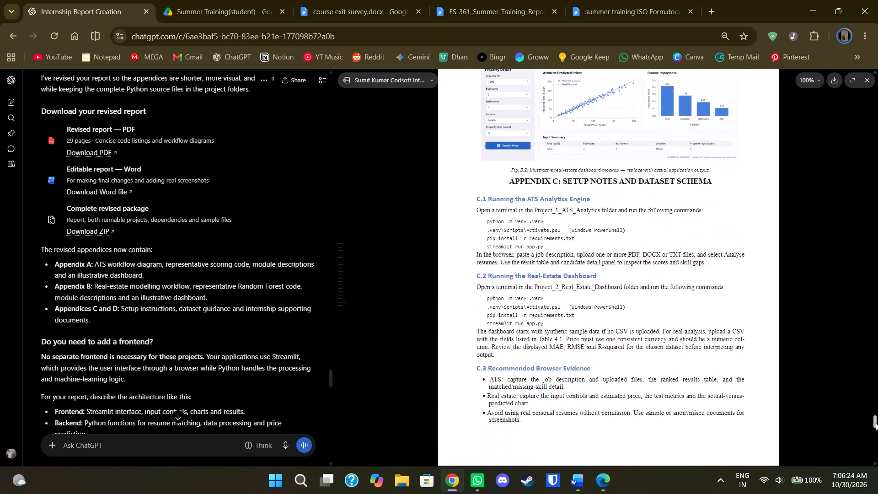
drag(876, 423, 875, 424)
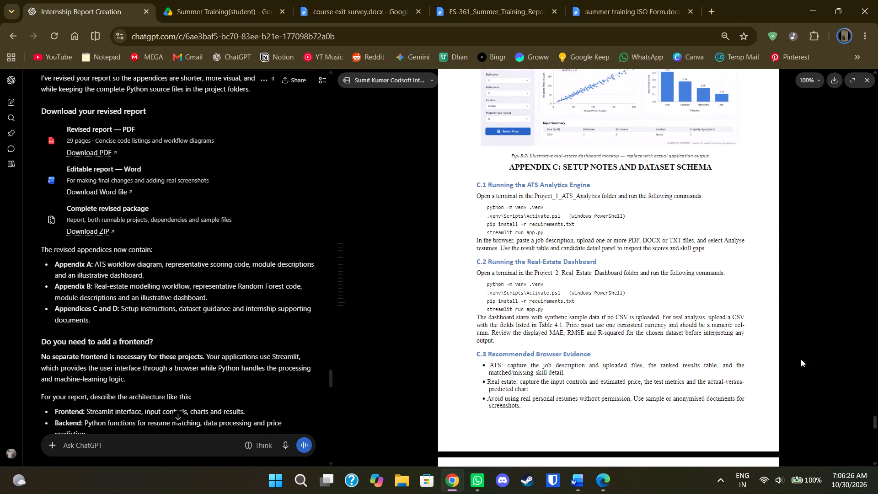
Examine Appendices A to D and the References section in the previewed report.
scroll(584, 269, down, 1)
scroll(584, 269, up, 2)
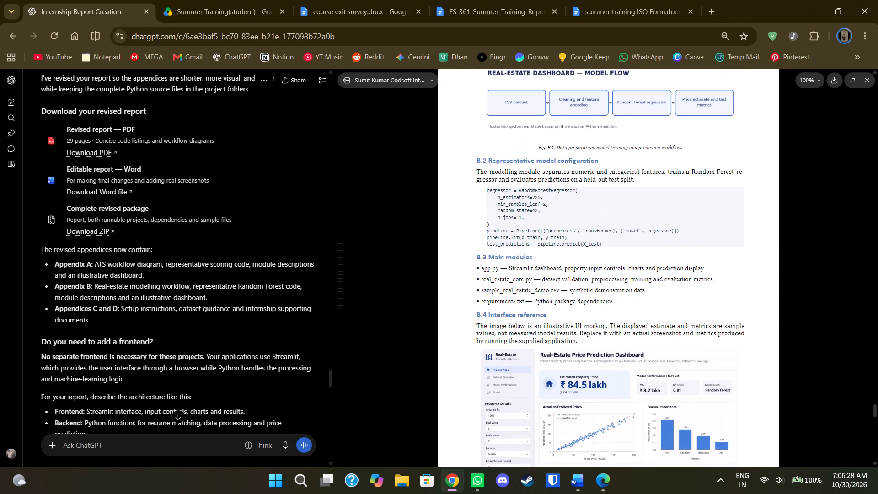
scroll(596, 267, up, 1)
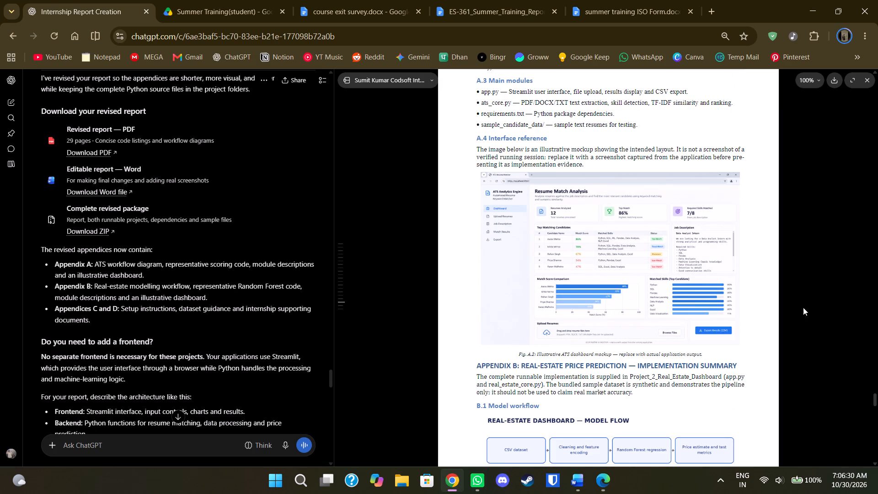
drag(877, 398, 877, 401)
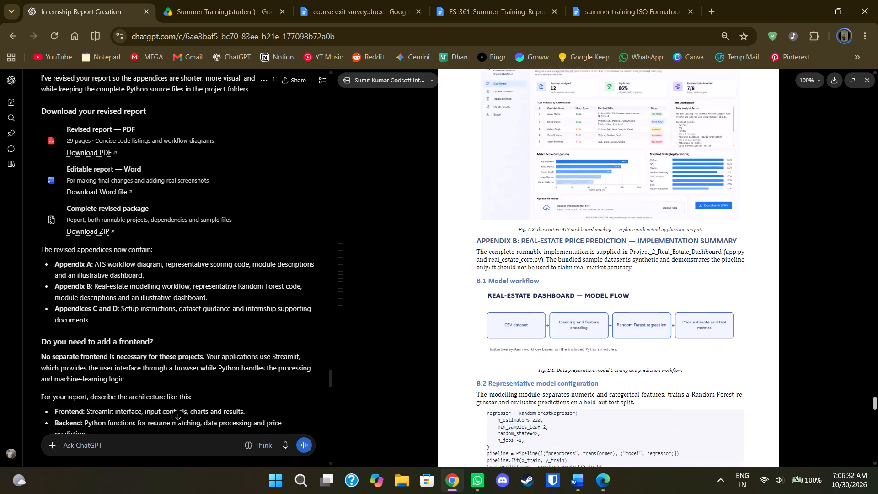
drag(877, 401, 877, 390)
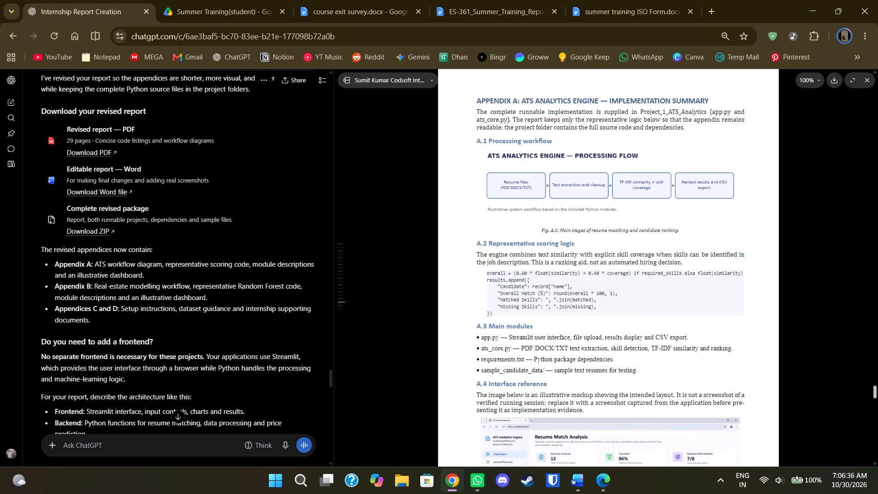
scroll(686, 309, down, 2)
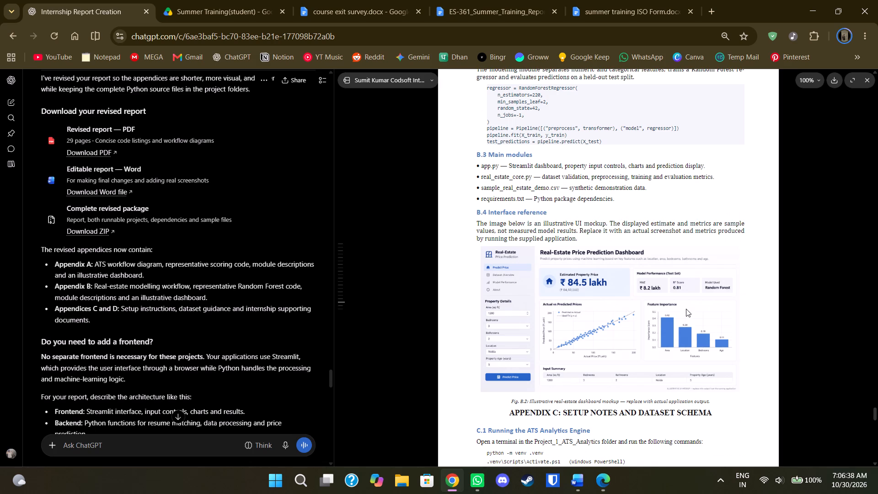
scroll(686, 309, down, 1)
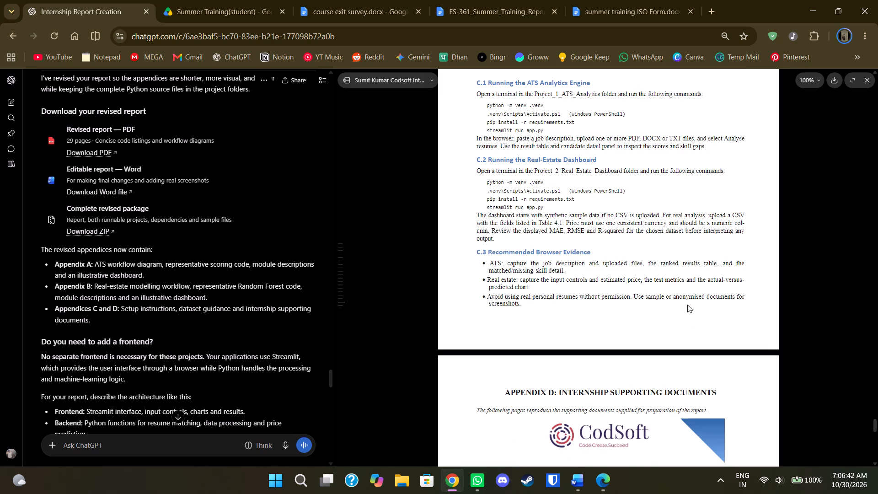
scroll(687, 305, down, 2)
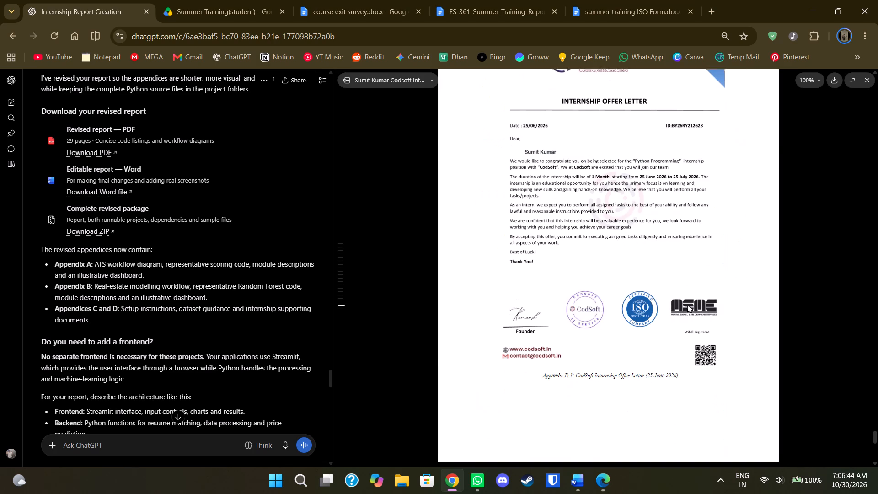
scroll(687, 305, down, 3)
scroll(688, 303, up, 5)
scroll(689, 303, down, 1)
scroll(689, 303, up, 1)
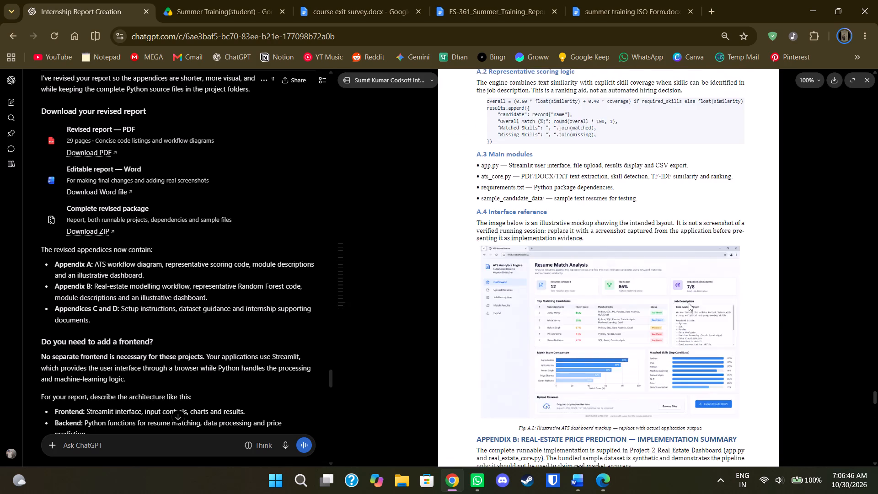
scroll(689, 303, up, 2)
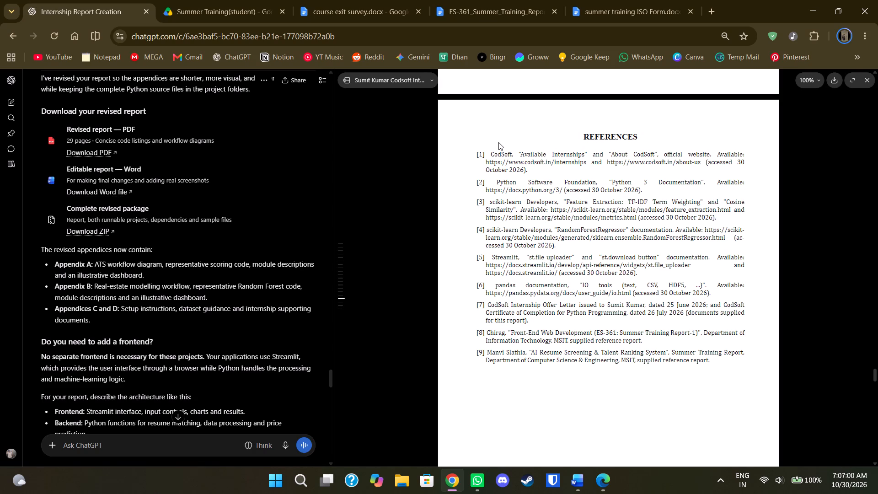
Switch to the existing internship report in Word and check the pages from Chapter 7 through the References to Appendix A.
click(583, 480)
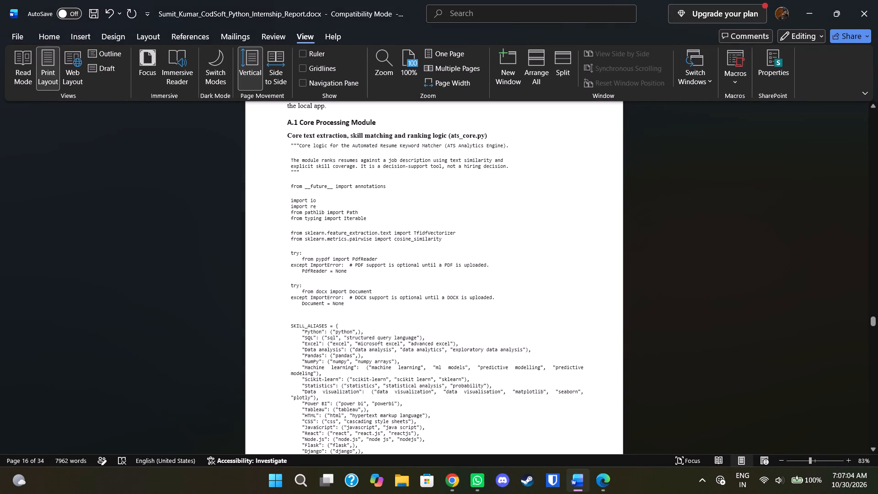
drag(873, 321, 874, 318)
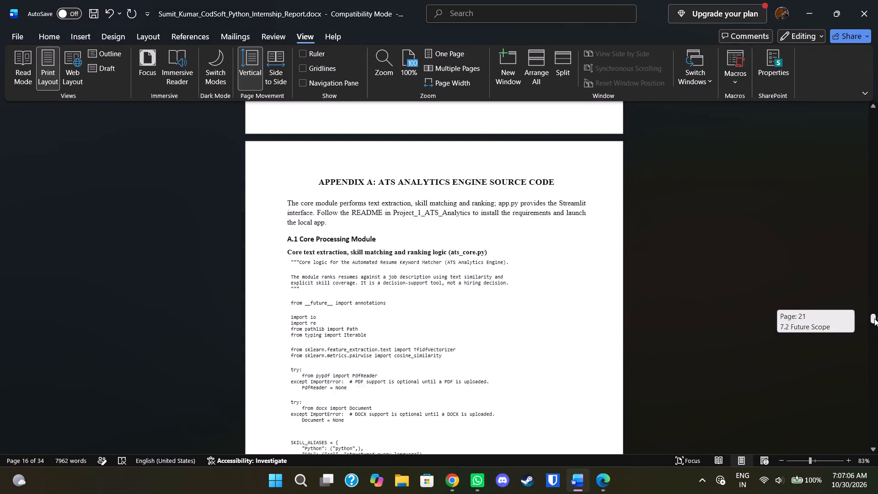
drag(874, 318, 874, 314)
scroll(476, 285, up, 3)
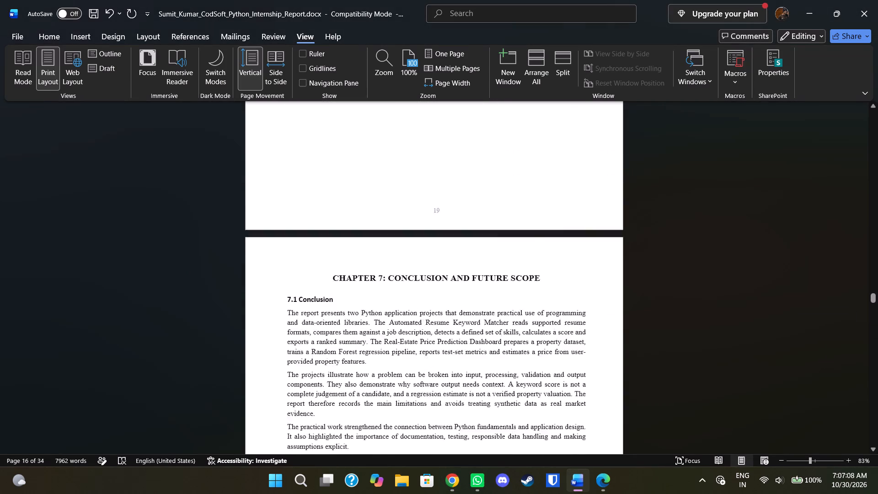
scroll(447, 272, down, 3)
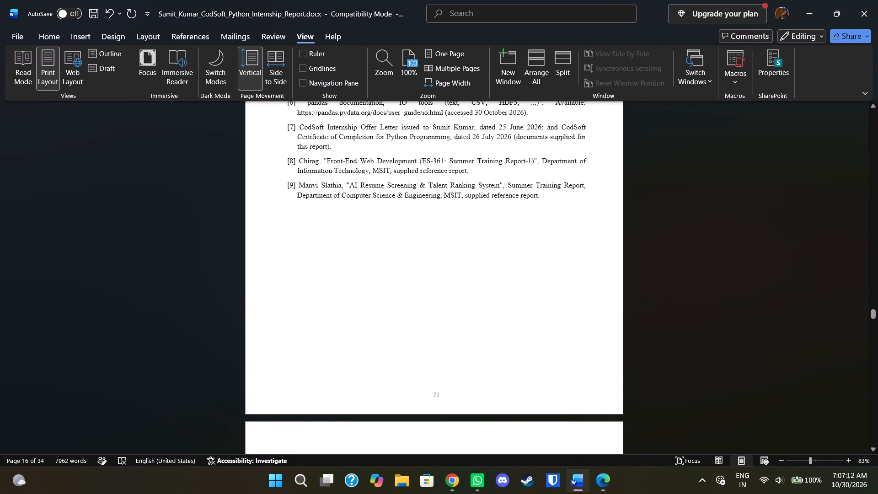
Arrange the existing Word report and the Internship Report Creation chat window side by side.
key(super+Left)
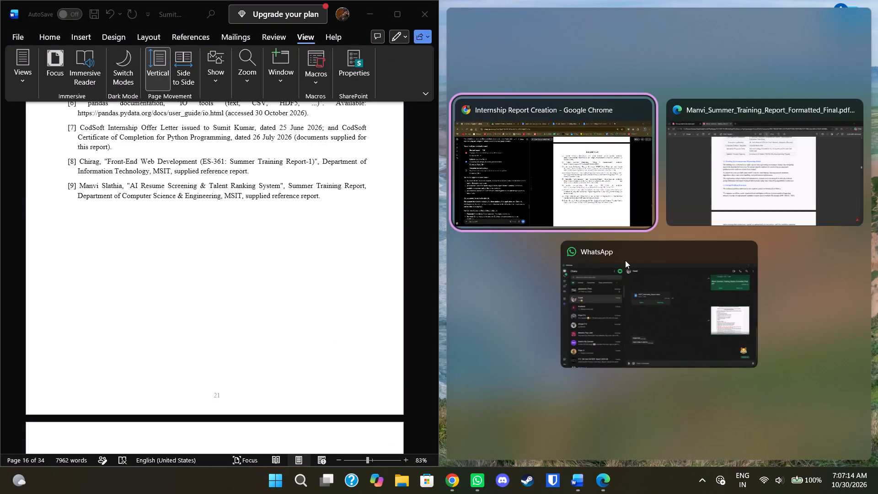
click(587, 156)
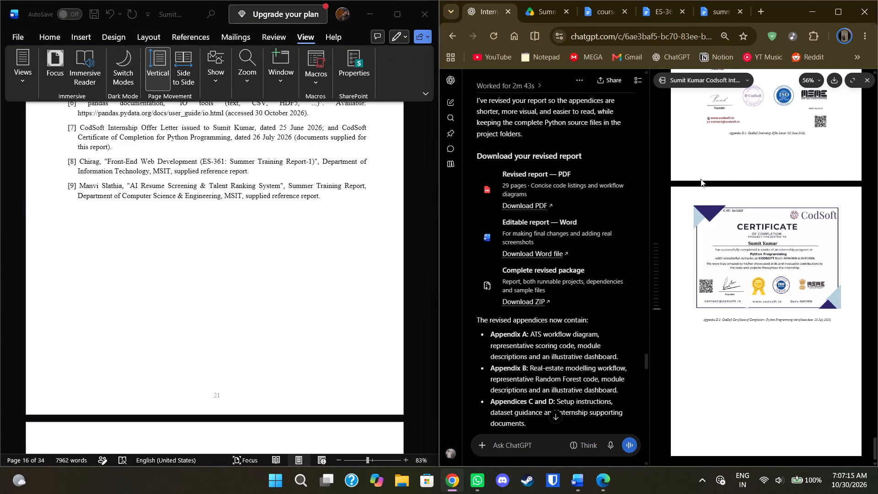
Download the previewed concise-appendices report and open it in Word beside the existing report, with editing enabled.
click(836, 81)
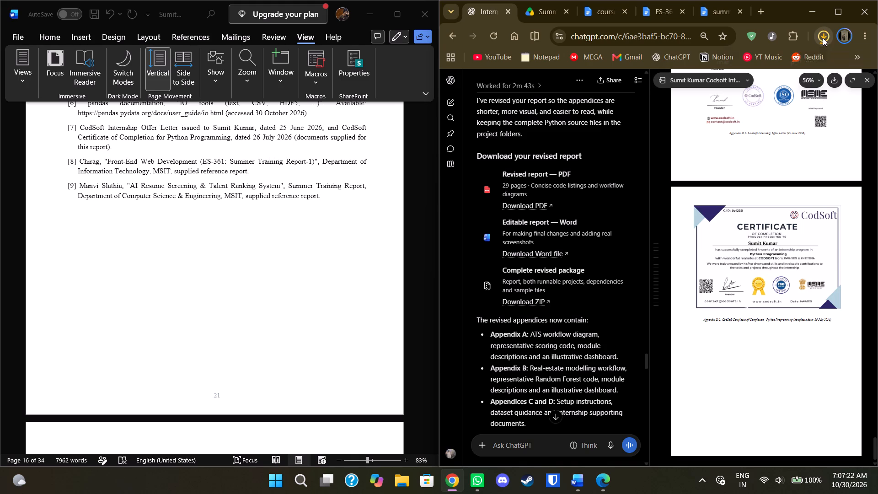
click(756, 73)
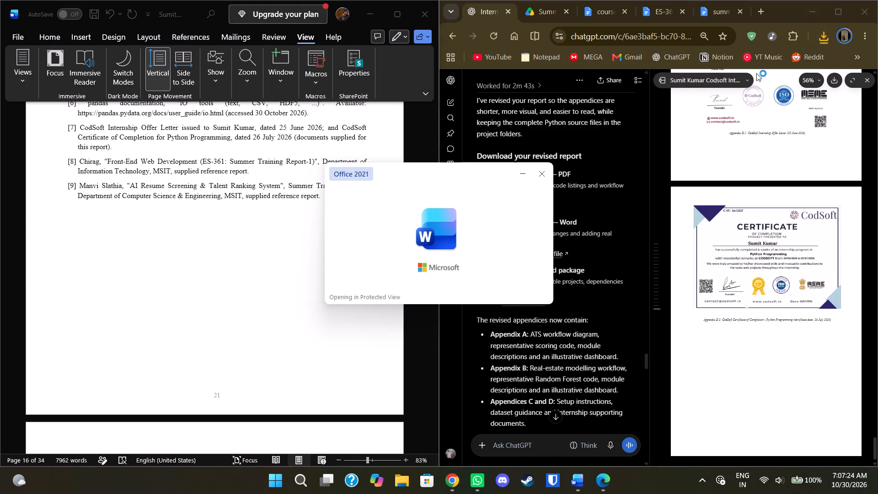
key(super+Right)
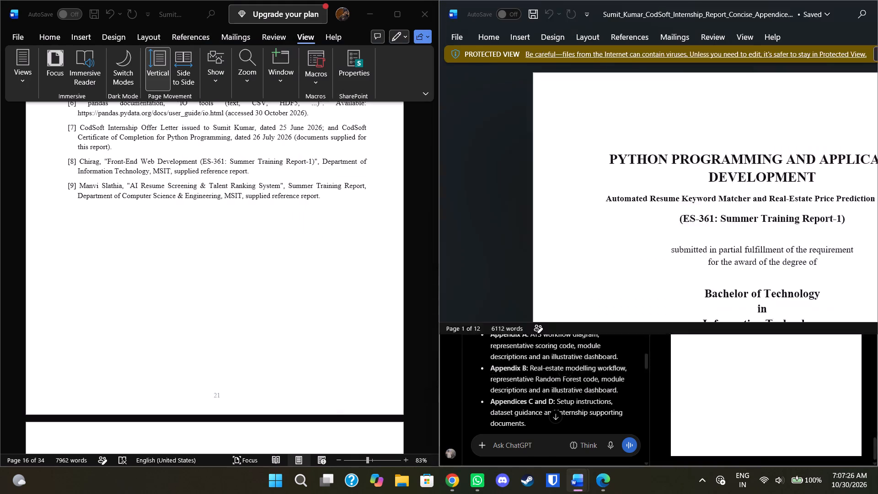
click(819, 58)
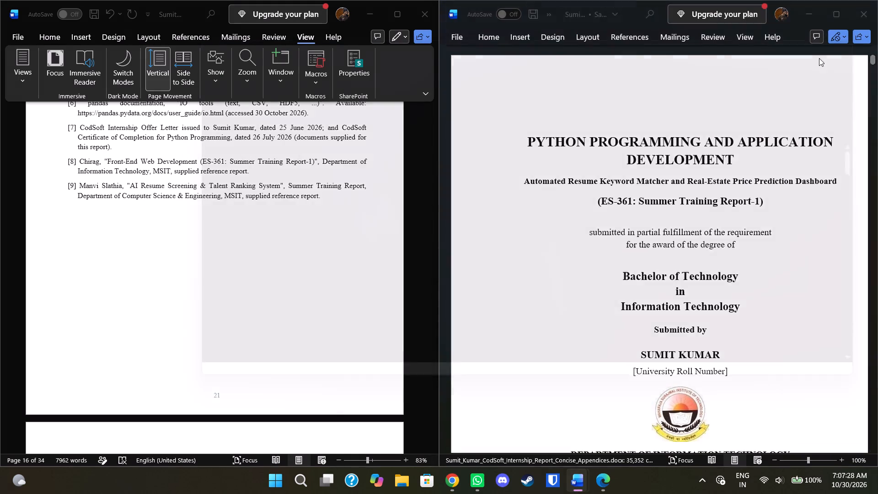
key(super+Right)
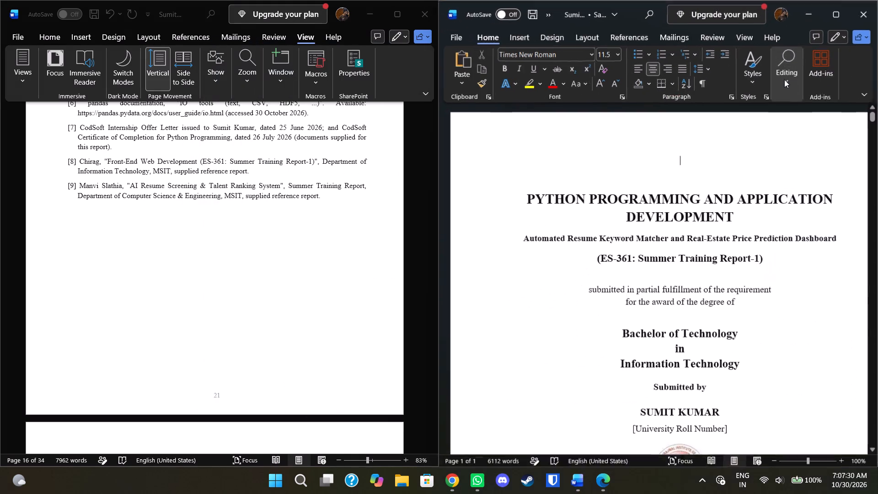
Look through the Concise Appendices report in Word as far as the Appendix A implementation summary.
ctrl+scroll(713, 238, down, 3)
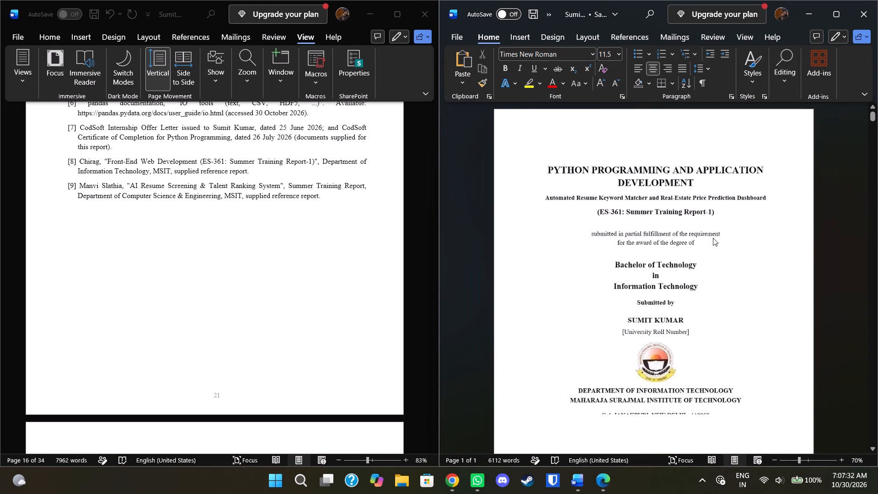
ctrl+scroll(713, 238, down, 1)
scroll(657, 234, down, 5)
scroll(840, 195, down, 2)
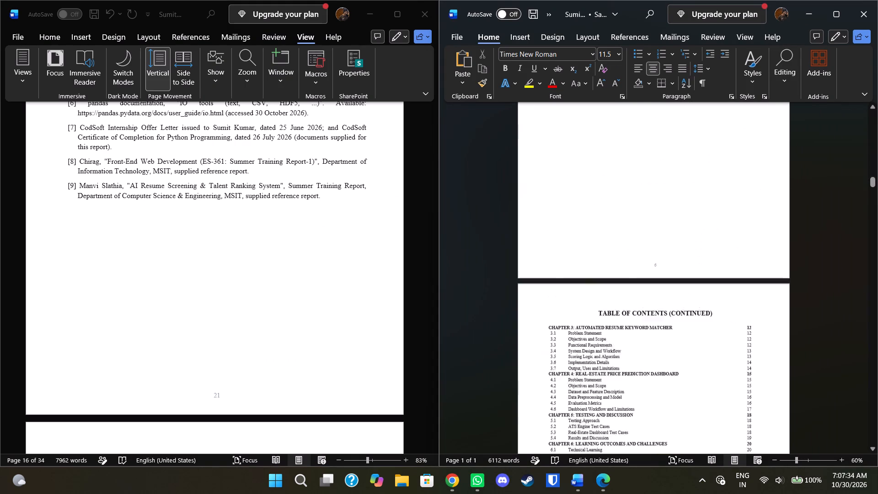
scroll(840, 195, down, 7)
scroll(840, 195, up, 1)
scroll(840, 195, down, 6)
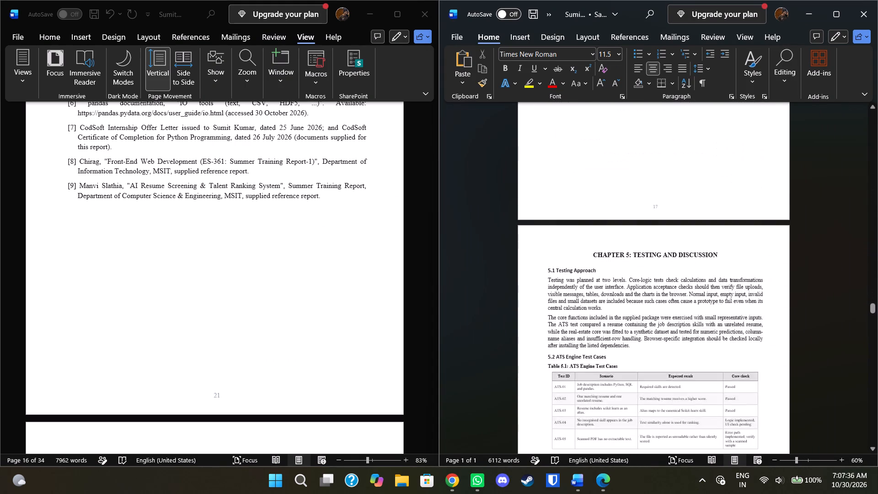
scroll(840, 195, down, 6)
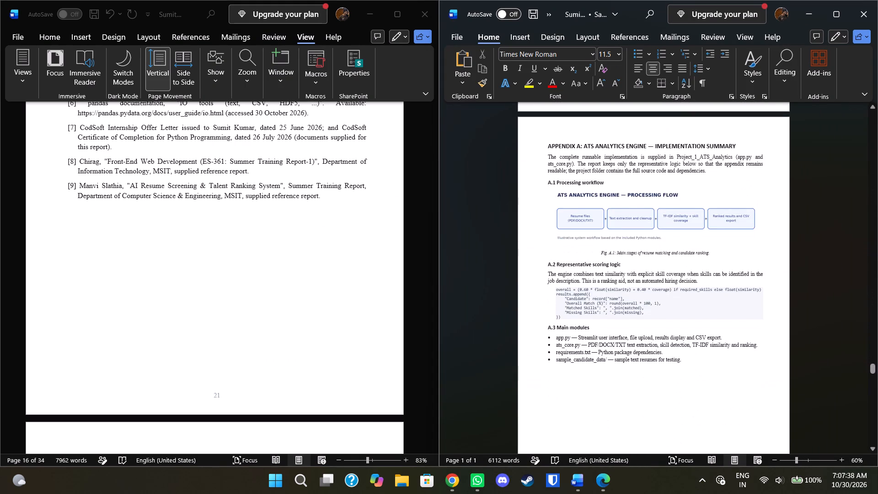
scroll(840, 195, up, 2)
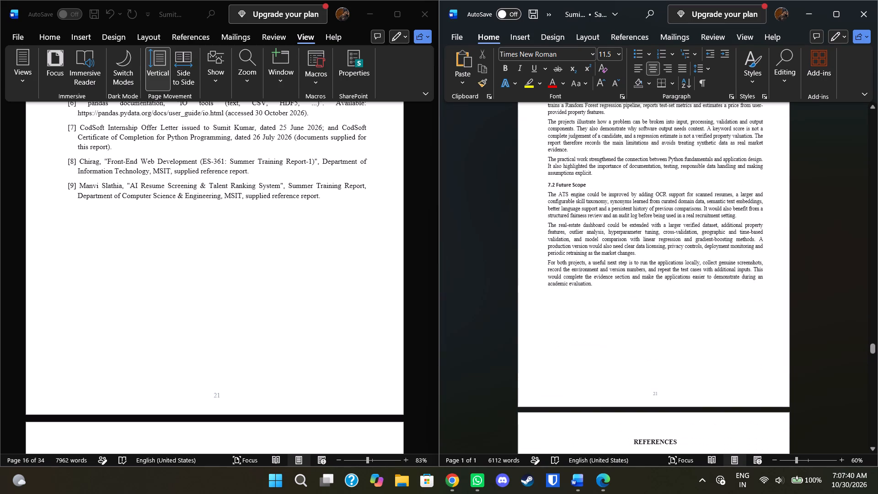
scroll(840, 195, down, 2)
Examine the full version's Appendix A source code against the interface reference and implementation summaries in the Concise Appendices report.
scroll(330, 158, down, 1)
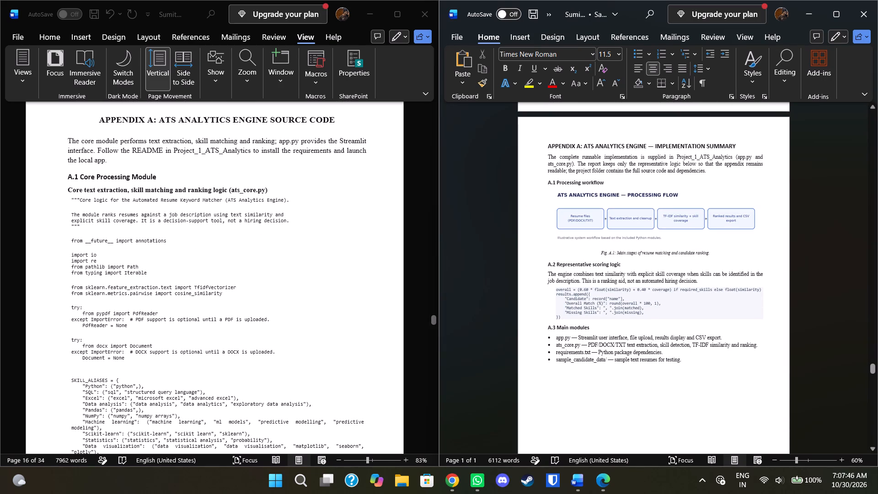
scroll(370, 274, down, 1)
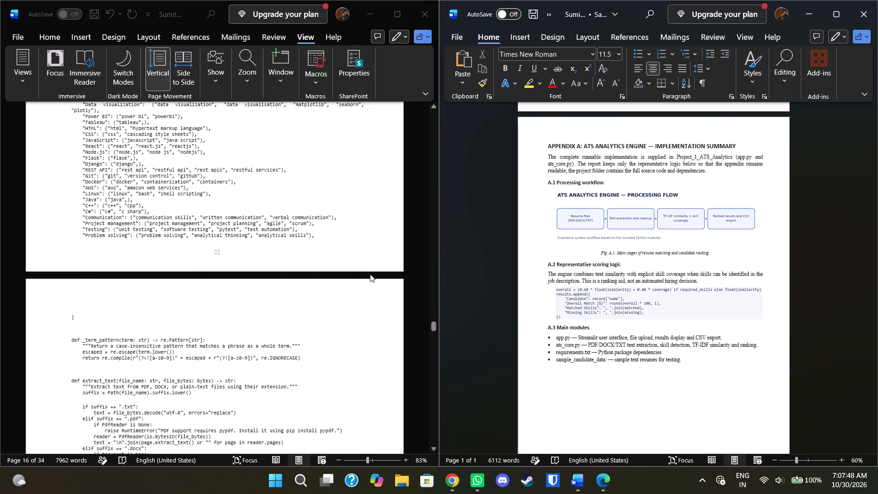
scroll(370, 274, down, 1)
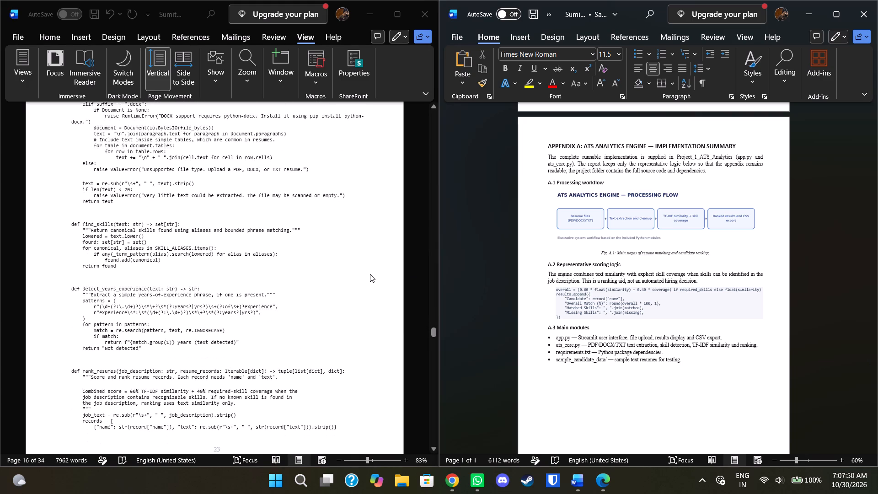
scroll(388, 269, down, 1)
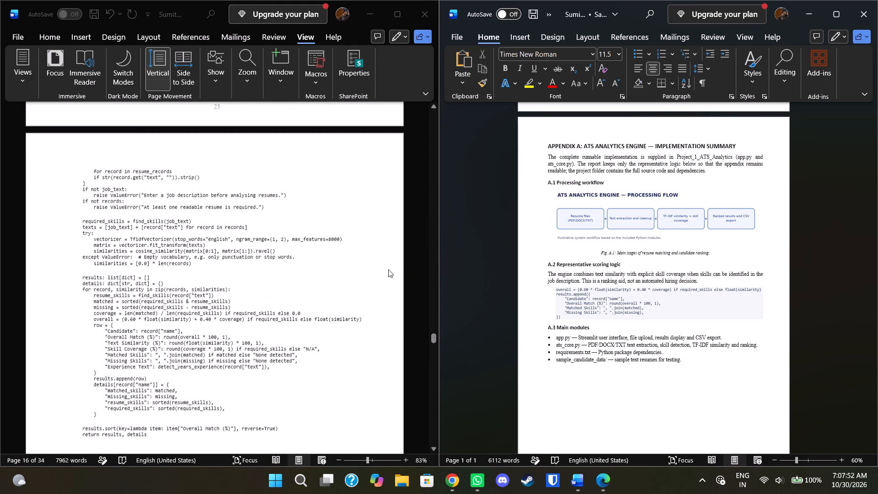
scroll(388, 269, down, 1)
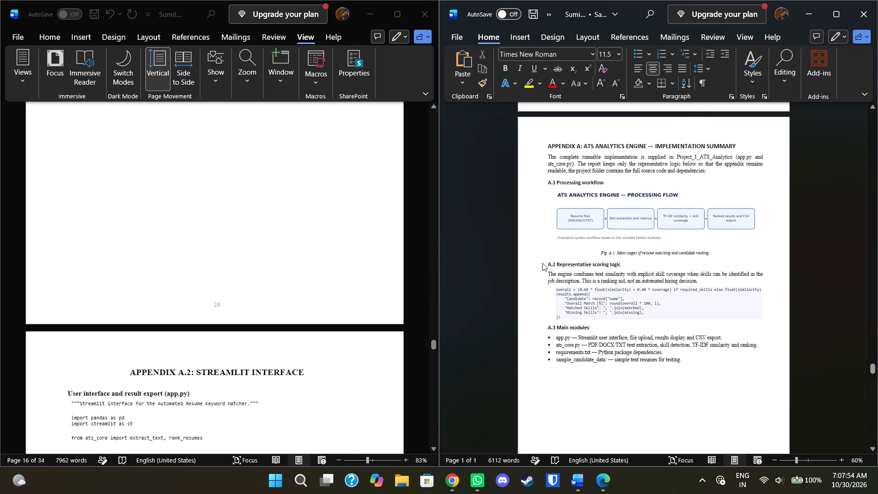
scroll(552, 262, down, 2)
scroll(552, 262, up, 1)
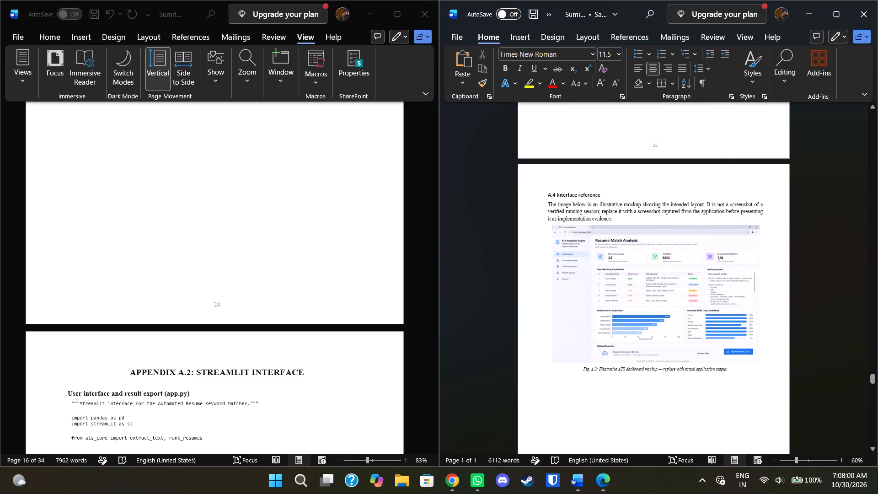
scroll(589, 252, down, 1)
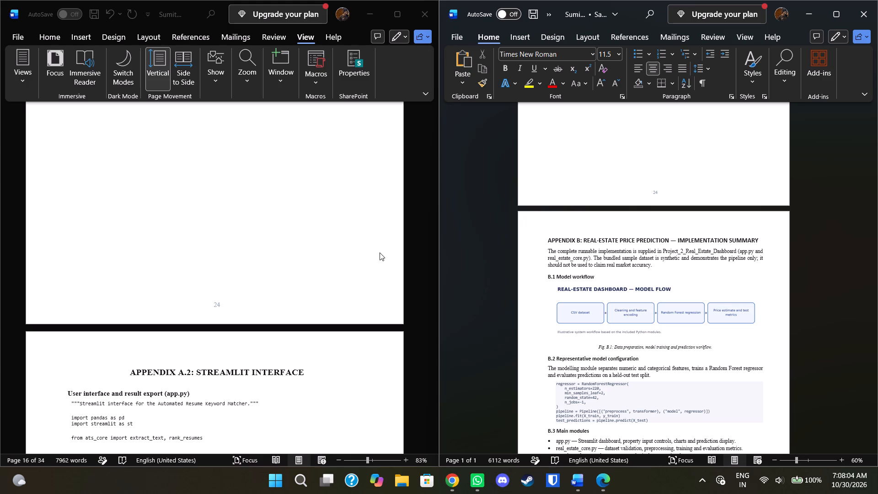
click(422, 301)
drag(432, 342, 434, 350)
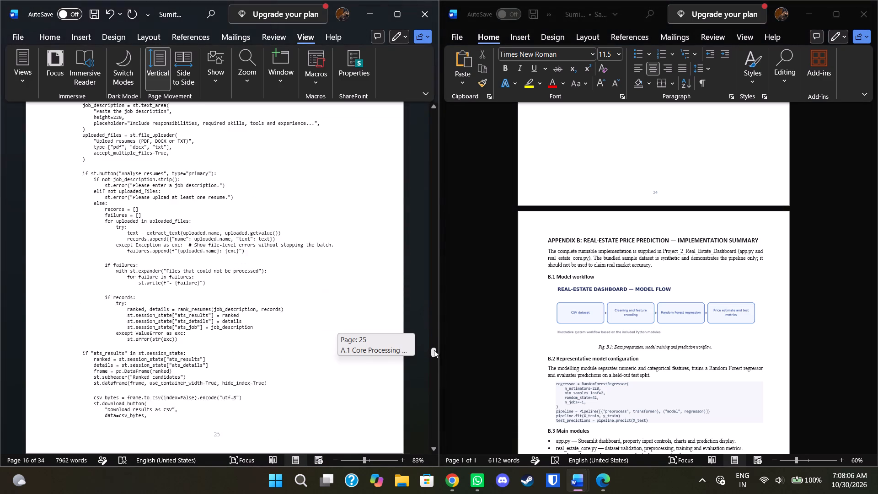
drag(434, 350, 434, 357)
Recheck Appendix A in both reports, covering the core processing module, the Streamlit interface code and the concise implementation summary.
scroll(613, 294, up, 1)
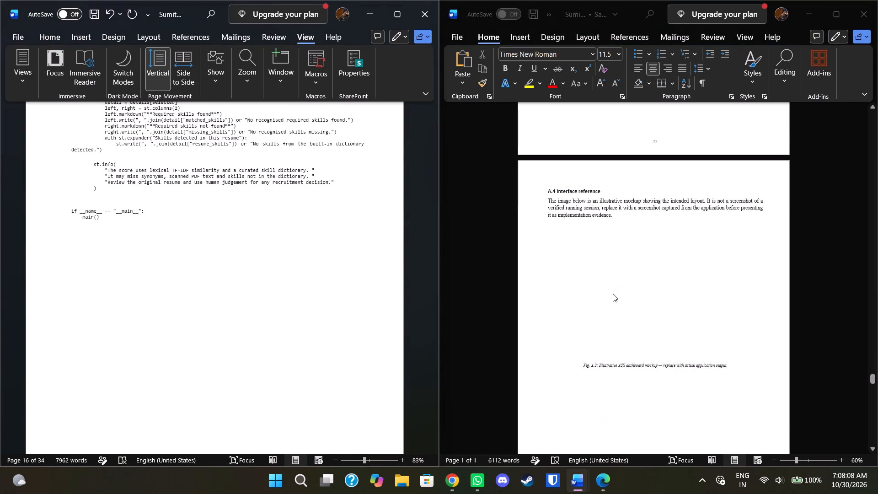
scroll(613, 294, up, 1)
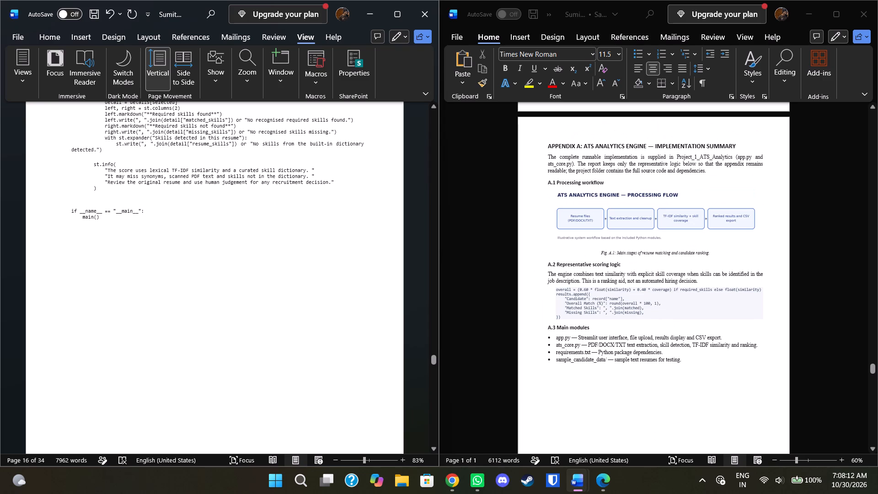
scroll(637, 245, up, 1)
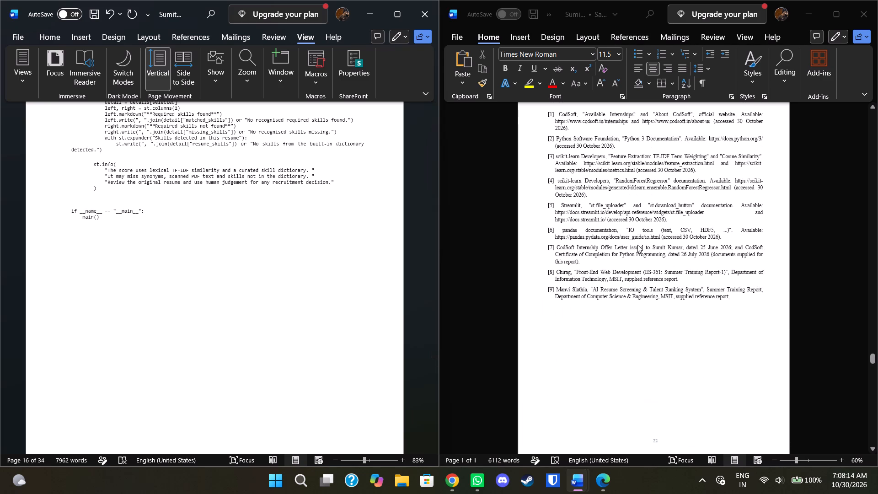
scroll(637, 245, down, 1)
scroll(328, 212, up, 2)
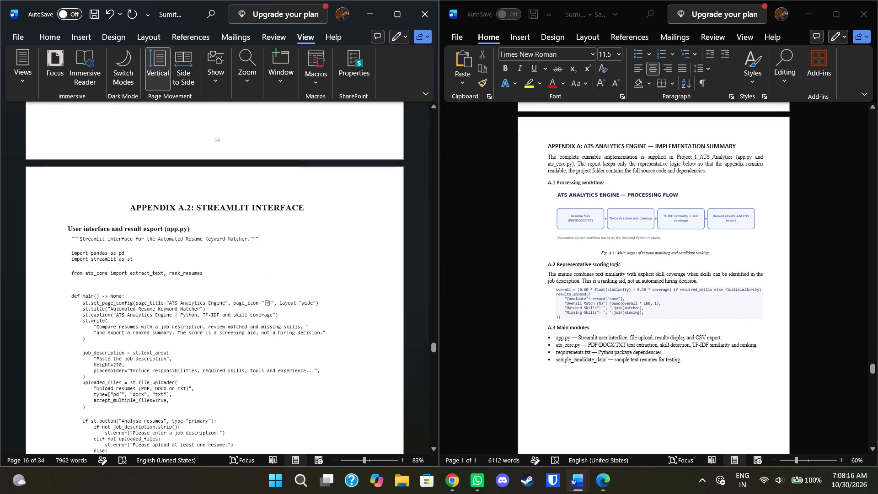
scroll(330, 207, up, 1)
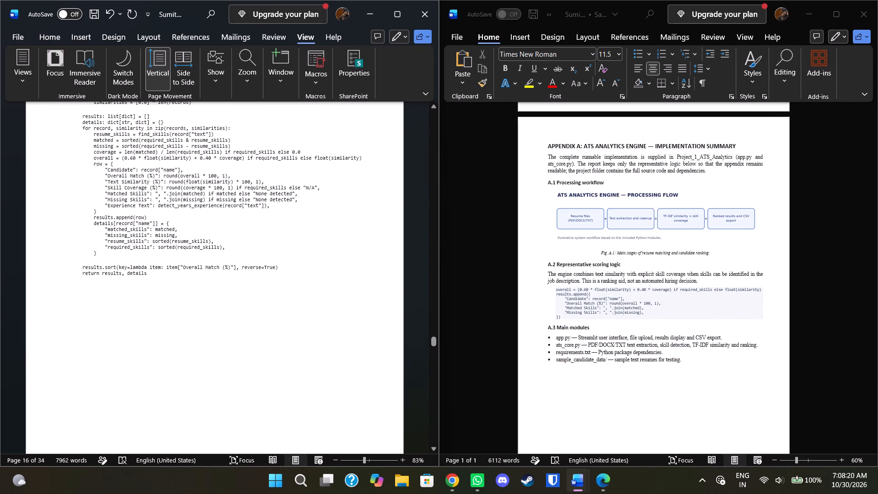
scroll(325, 199, up, 3)
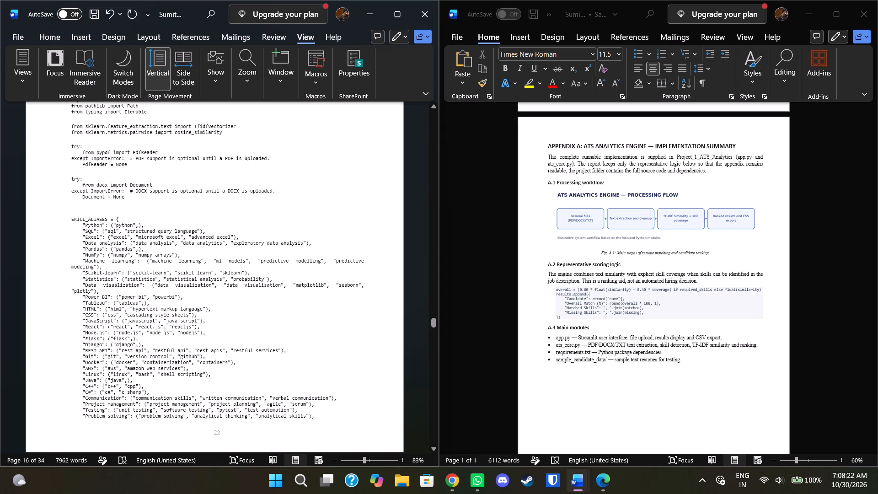
scroll(325, 199, up, 1)
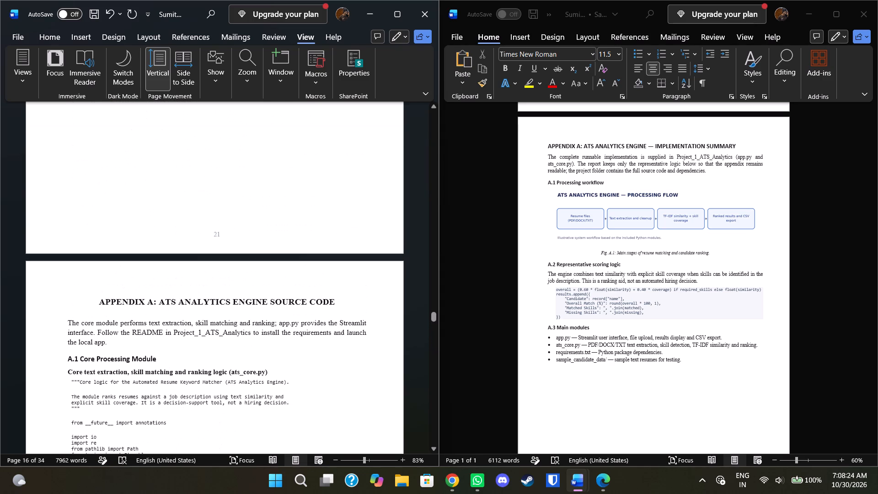
scroll(325, 199, down, 3)
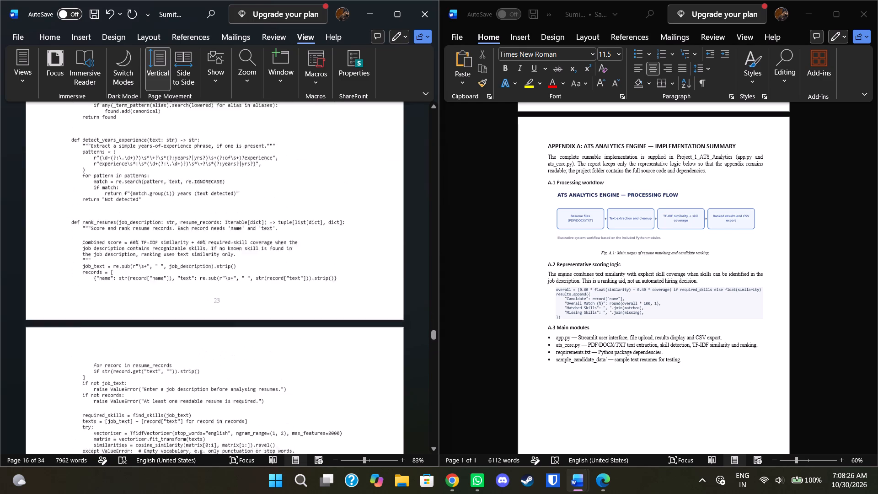
scroll(325, 199, down, 1)
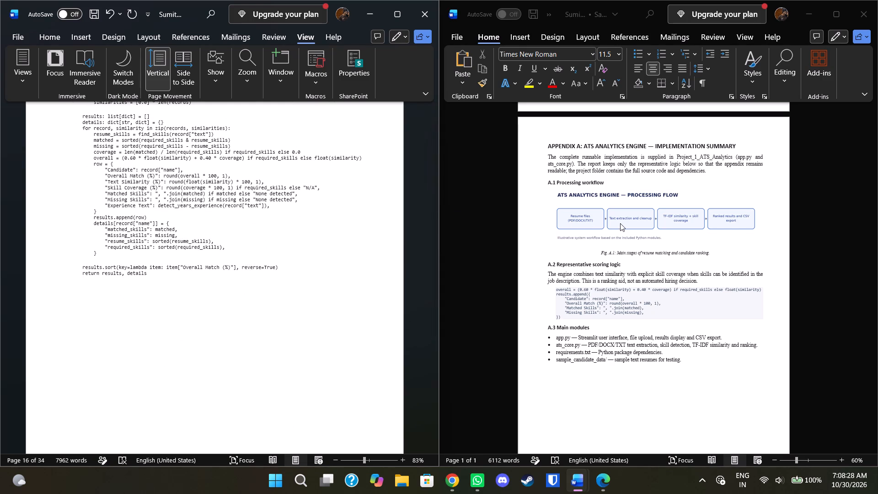
scroll(620, 223, down, 2)
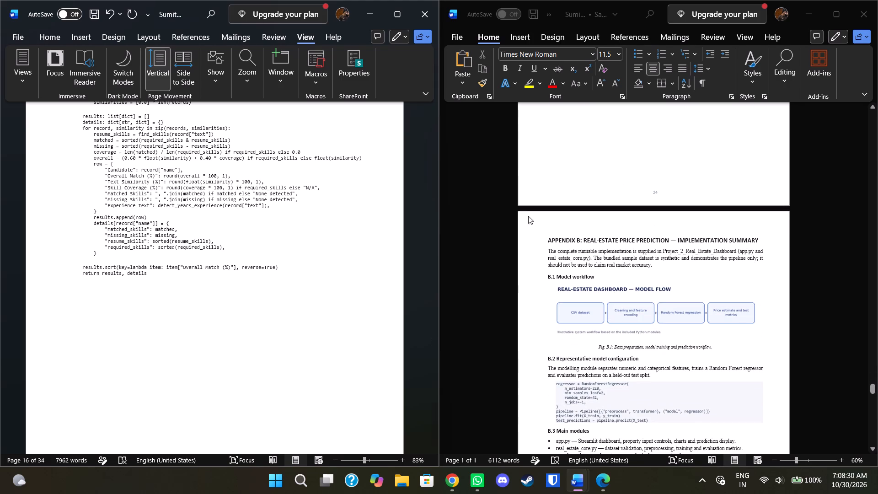
scroll(382, 206, down, 1)
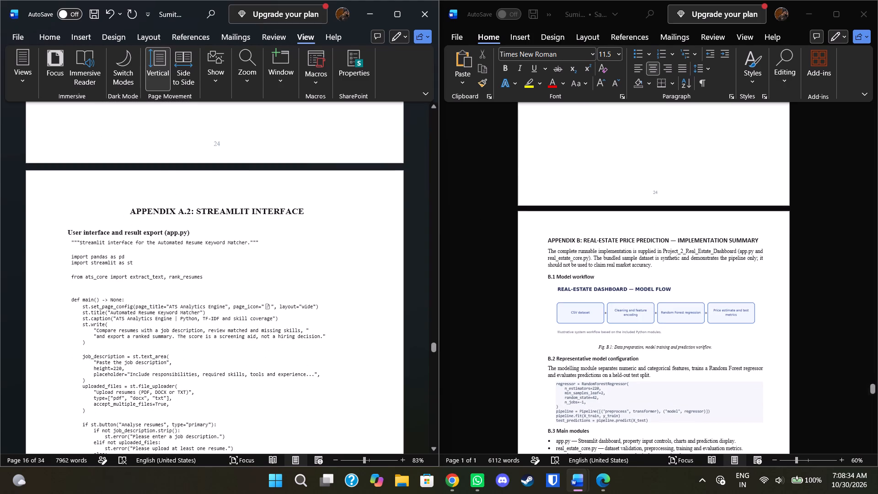
scroll(382, 206, down, 2)
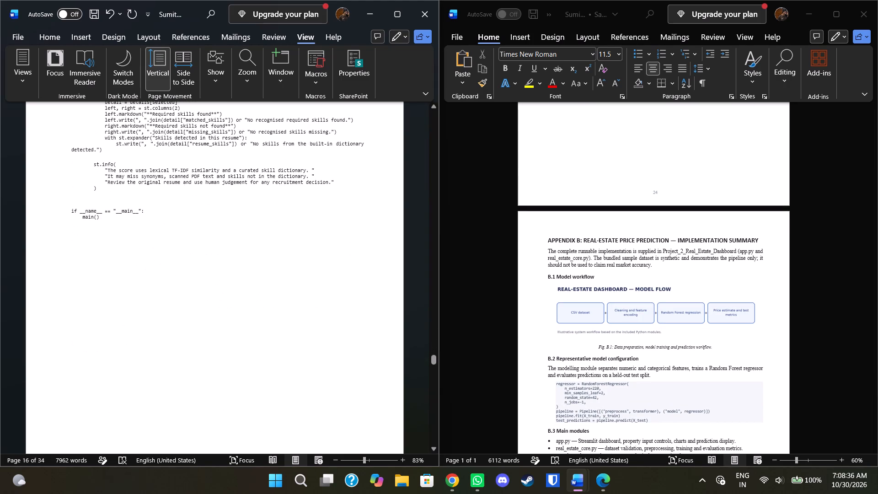
Examine the full version's Appendix B real-estate dashboard source code, from the B.1 data and model module to the B.2 Streamlit dashboard.
scroll(382, 206, down, 2)
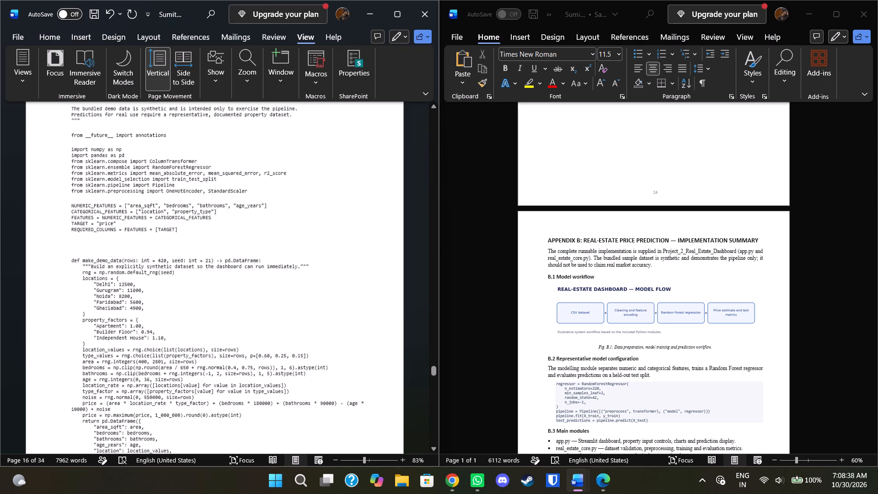
scroll(382, 206, up, 1)
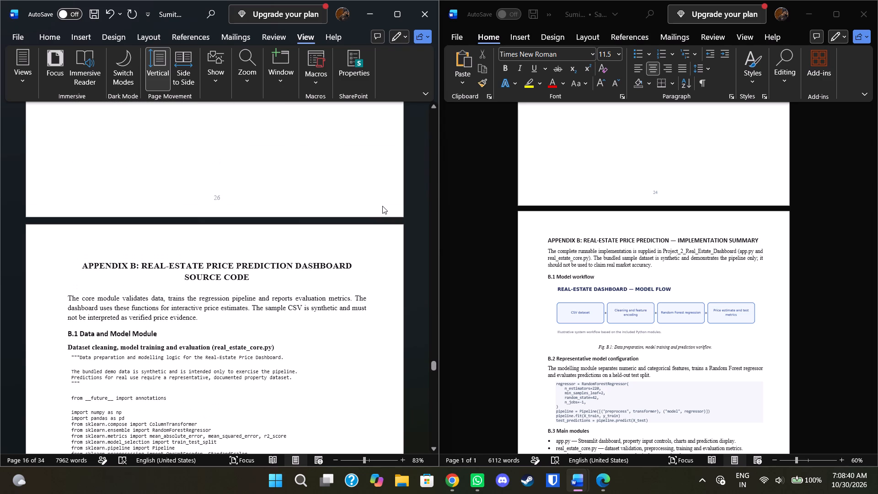
scroll(382, 206, down, 1)
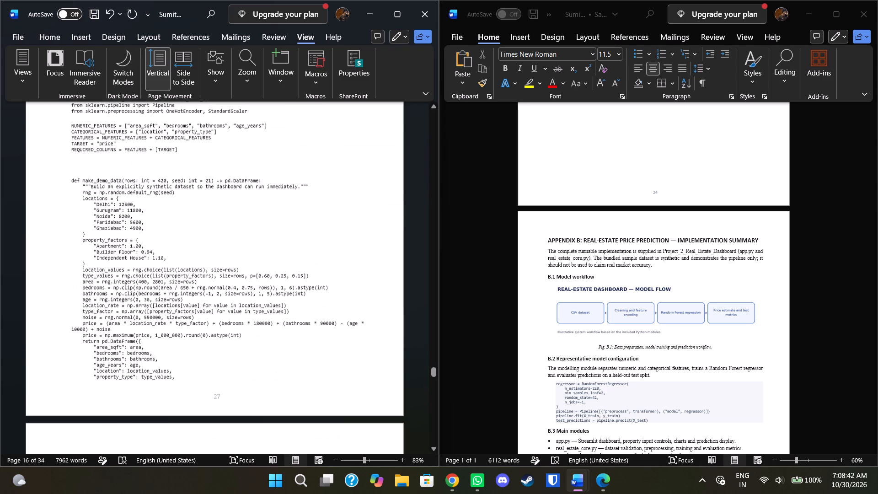
scroll(383, 204, down, 3)
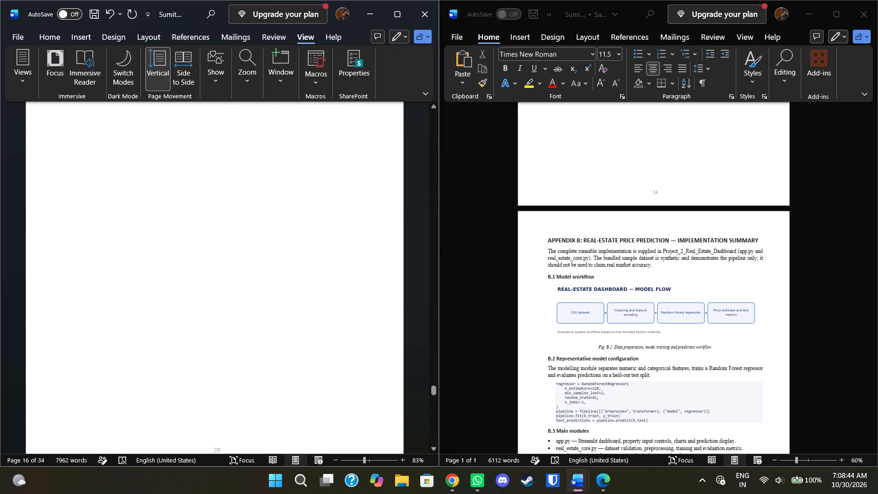
scroll(383, 199, up, 1)
scroll(382, 198, down, 3)
scroll(383, 197, up, 1)
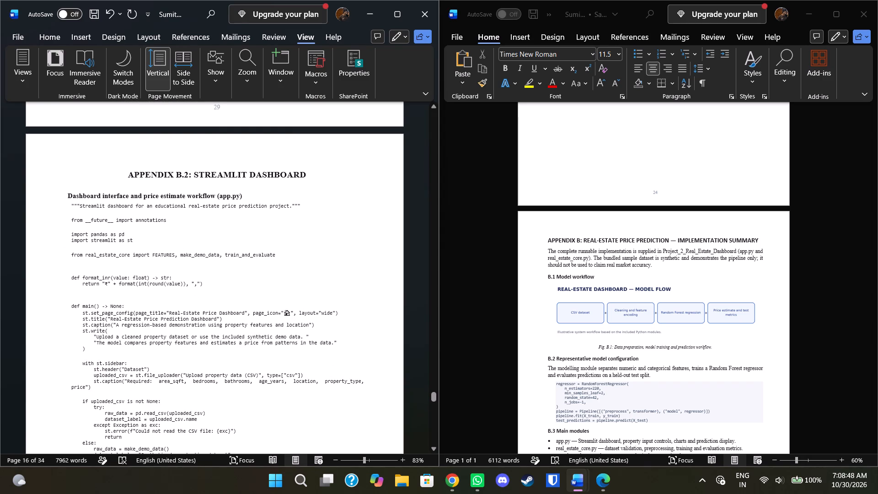
Compare the Appendix C setup notes and Appendix D internship supporting documents in both versions of the report.
scroll(383, 197, down, 3)
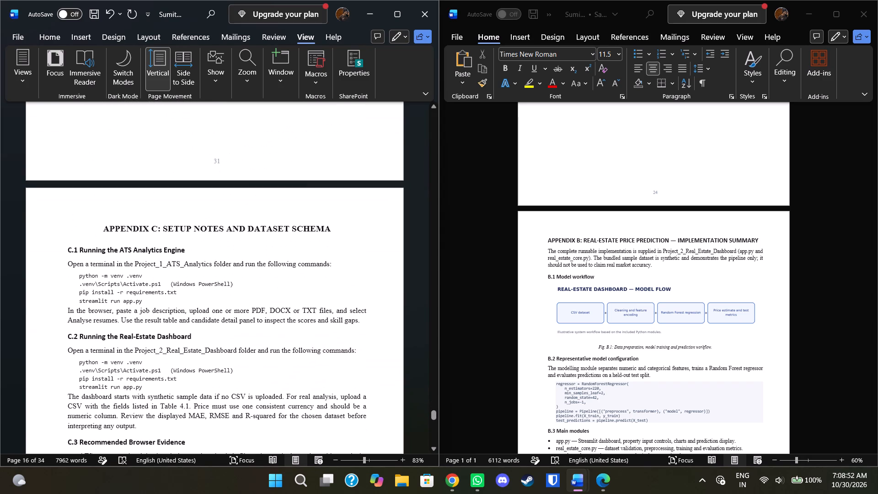
scroll(382, 197, down, 1)
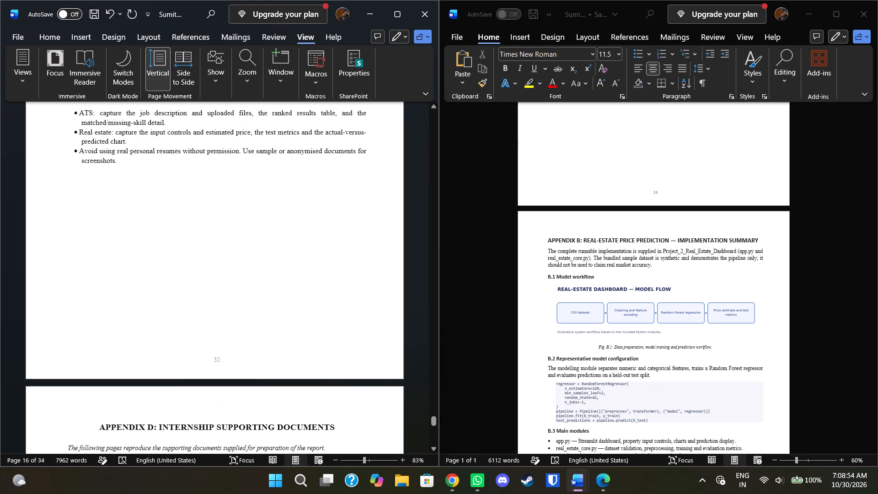
scroll(604, 211, down, 2)
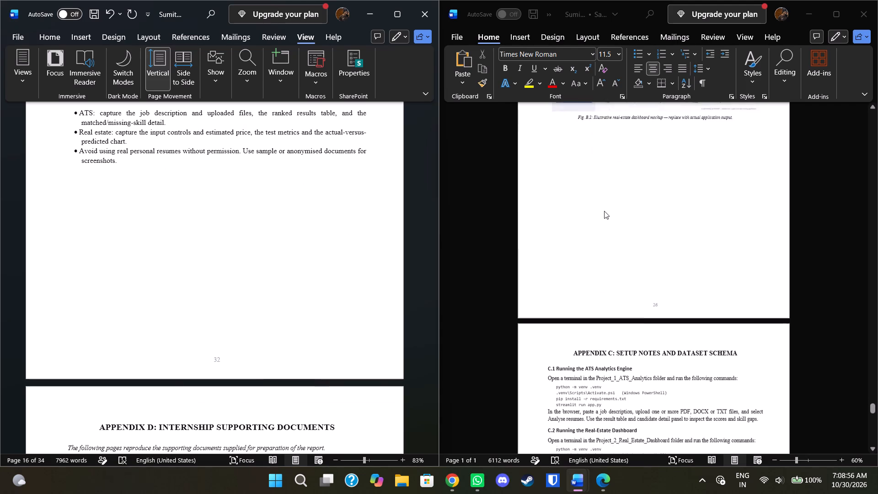
scroll(604, 211, up, 1)
scroll(604, 211, down, 2)
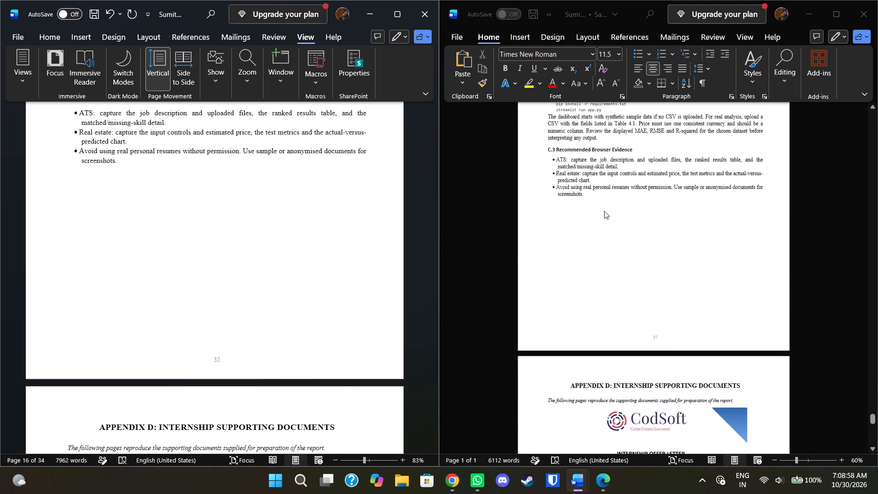
scroll(310, 202, down, 1)
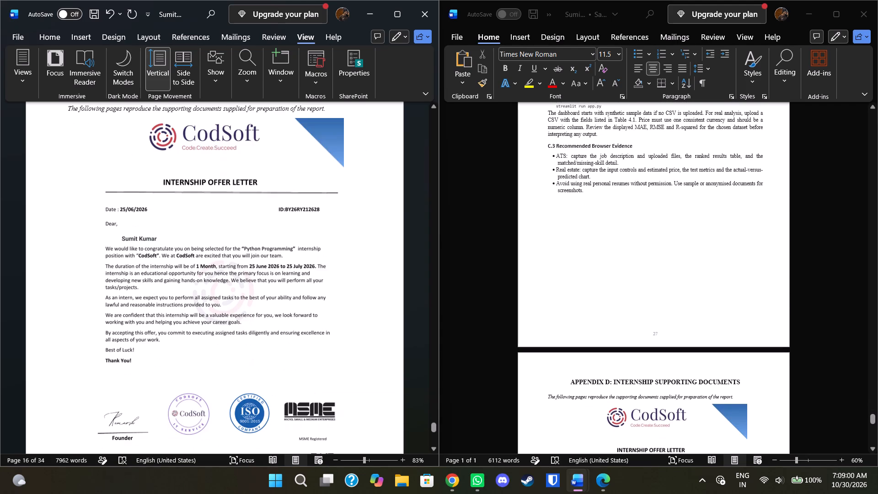
scroll(310, 202, up, 1)
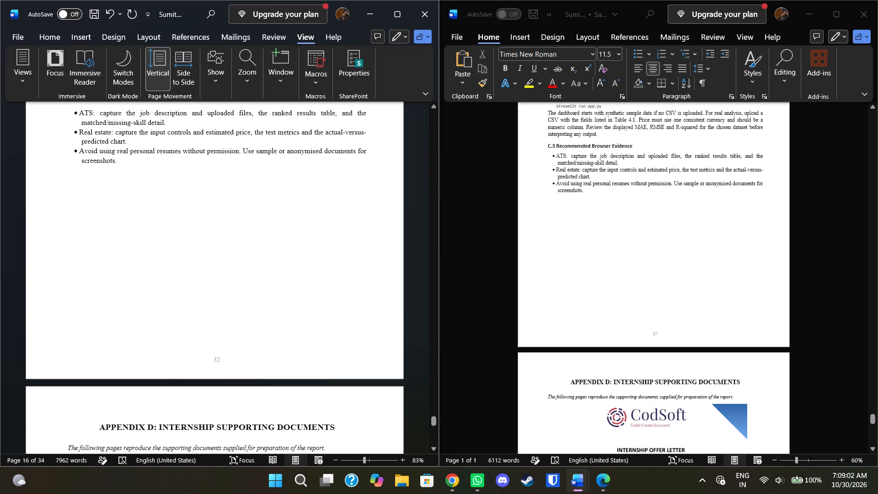
scroll(595, 223, down, 3)
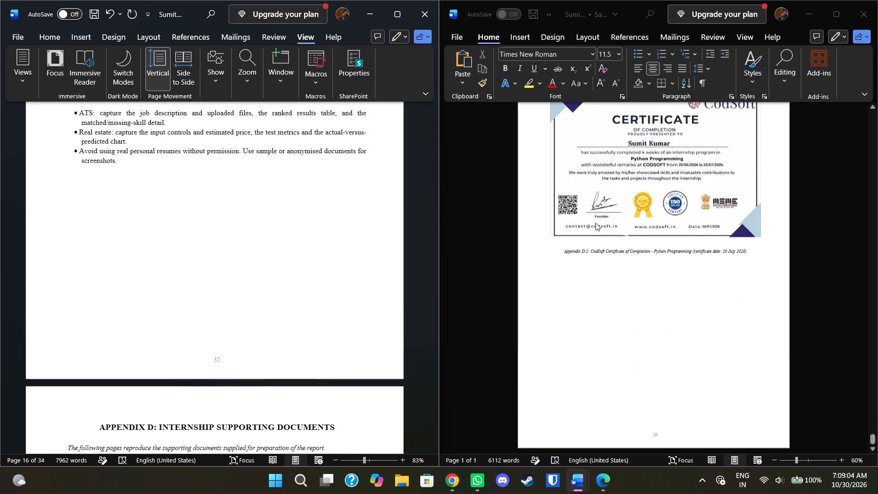
scroll(595, 223, down, 1)
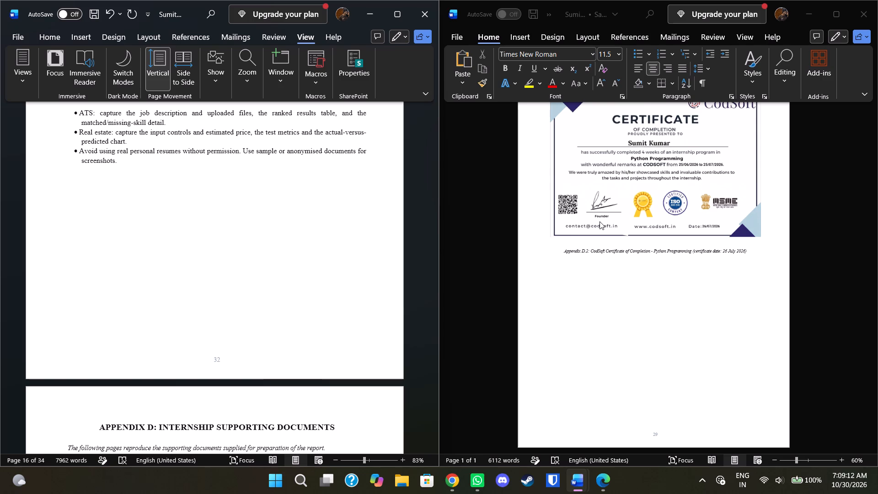
scroll(225, 299, down, 1)
scroll(226, 299, up, 1)
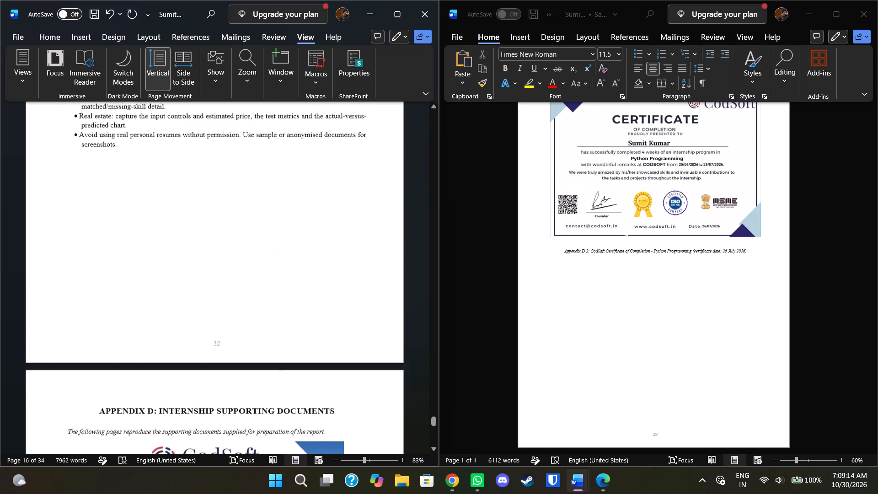
Compare Appendices B, C and D in both versions, including the concise real-estate implementation summary and the full version's dashboard code.
scroll(227, 297, up, 1)
scroll(631, 287, up, 1)
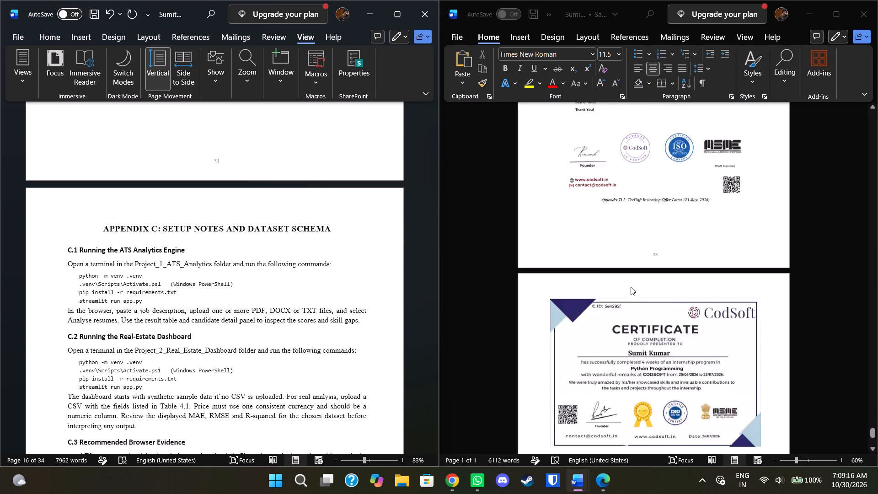
scroll(631, 287, up, 1)
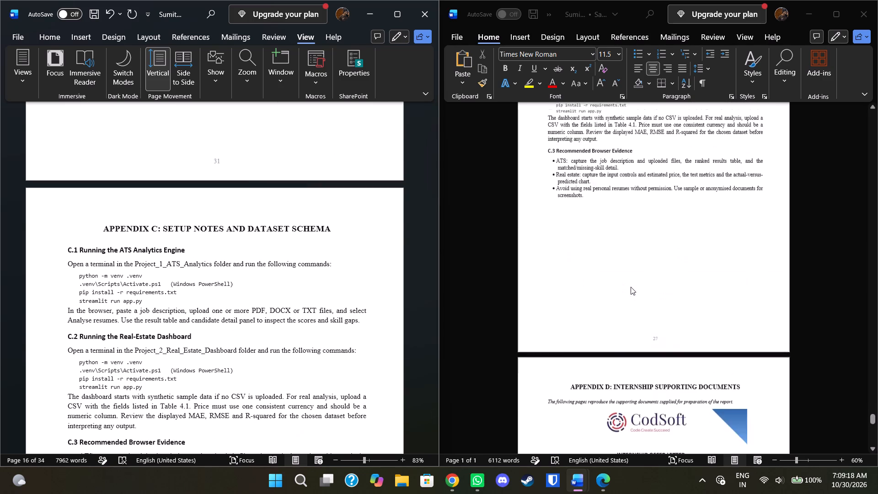
scroll(631, 287, up, 1)
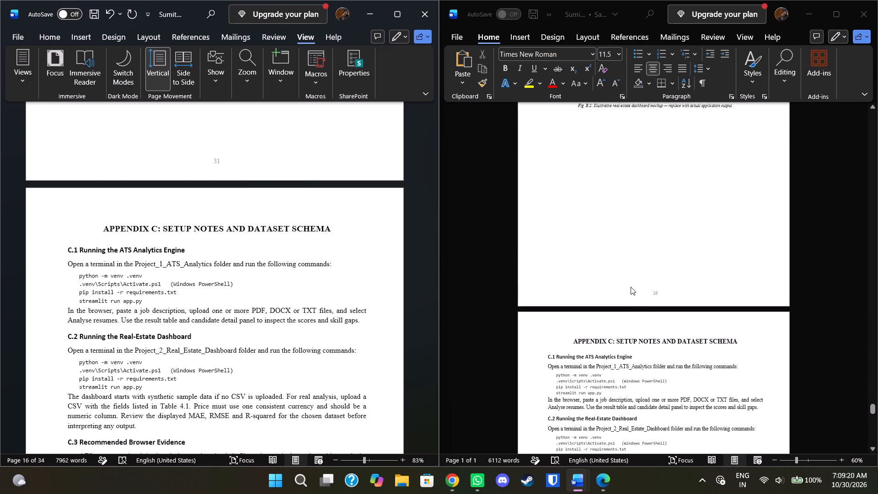
scroll(631, 287, down, 1)
scroll(358, 285, down, 1)
scroll(358, 285, up, 2)
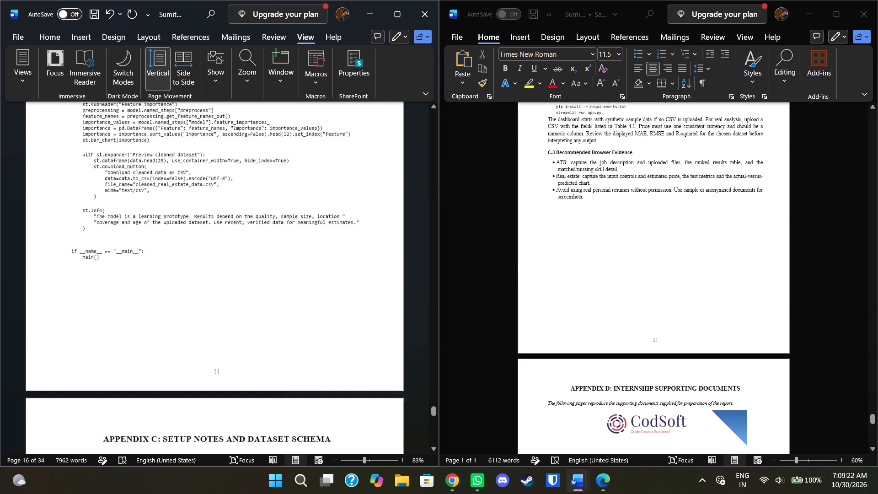
scroll(573, 279, up, 2)
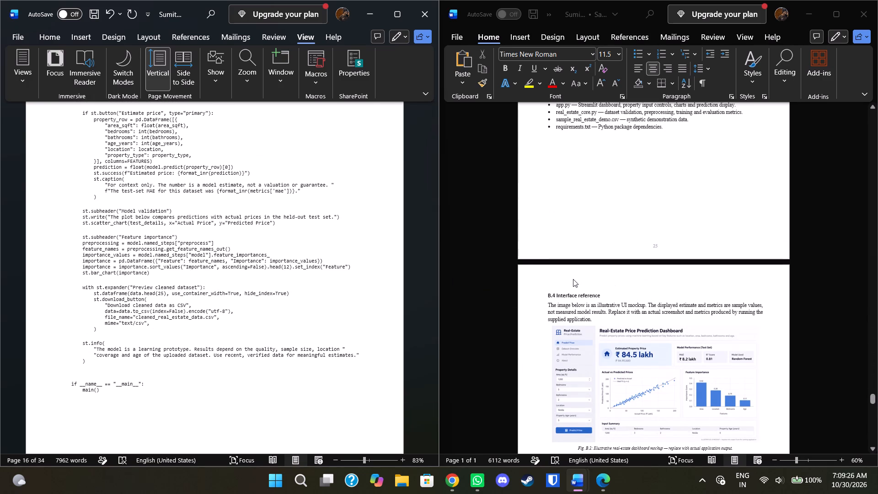
scroll(605, 317, up, 1)
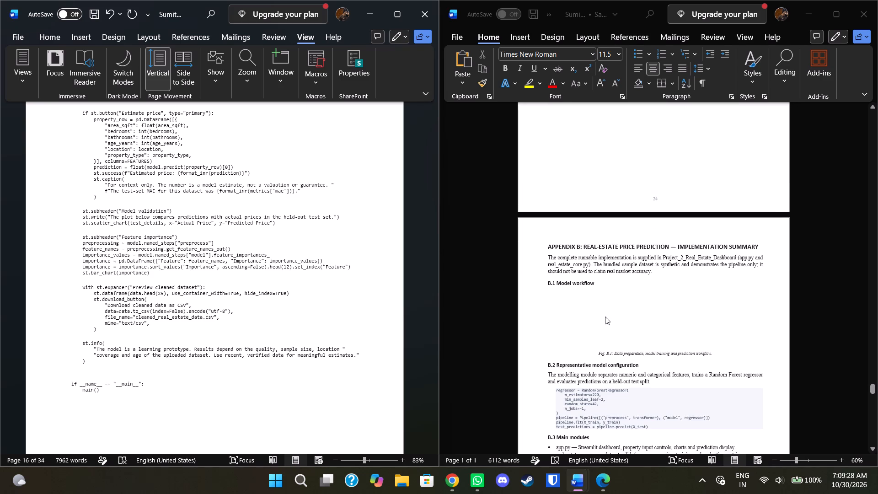
click(873, 389)
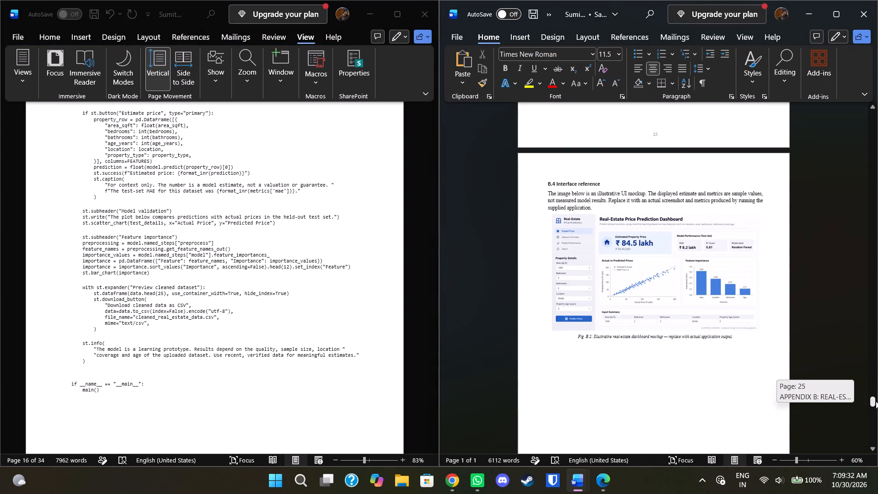
click(876, 391)
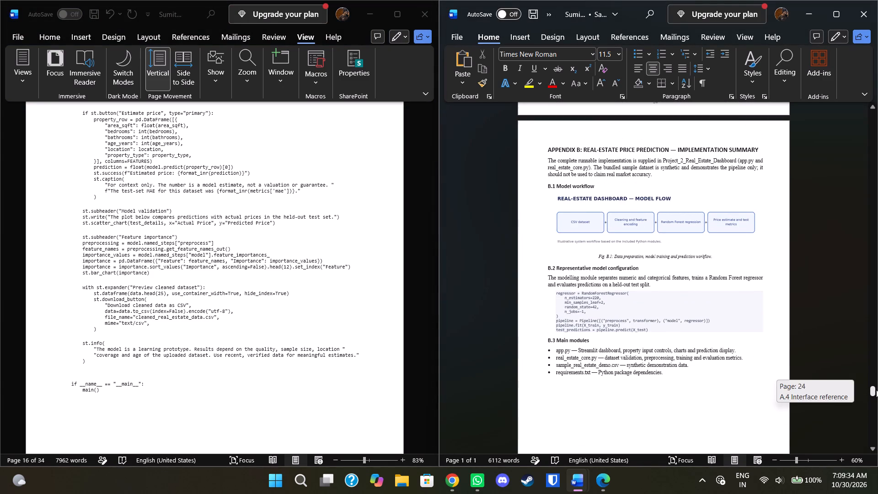
scroll(139, 237, up, 2)
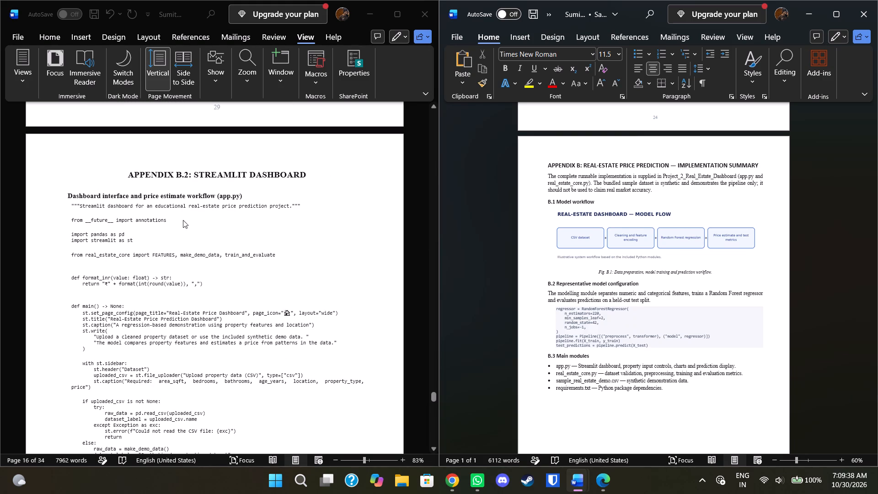
Copy the B.4 real-estate dashboard mockup from the concise version onto a new line after the full version's Appendix B.2 code.
scroll(607, 234, down, 1)
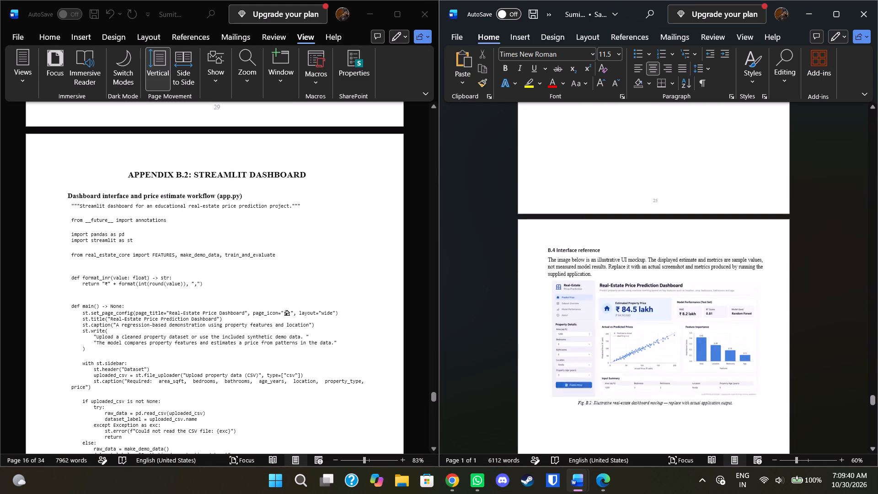
click(640, 284)
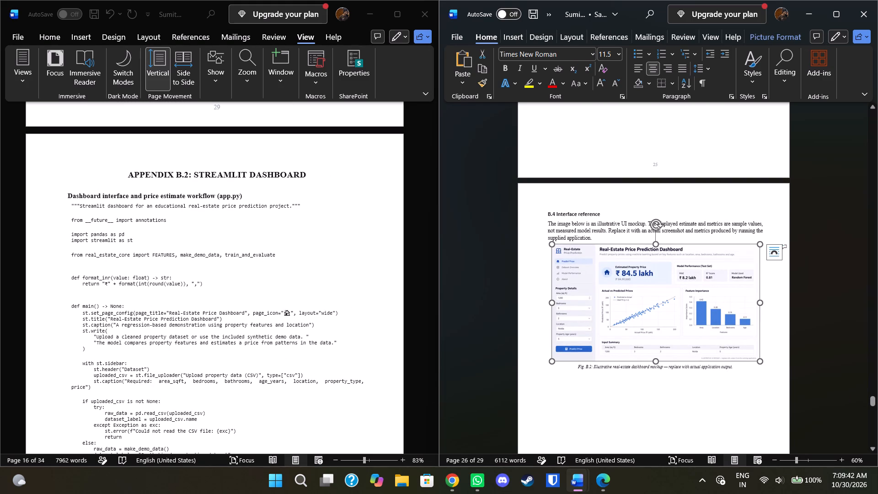
key(ctrl+c)
scroll(337, 322, down, 1)
scroll(301, 317, down, 1)
scroll(231, 315, down, 1)
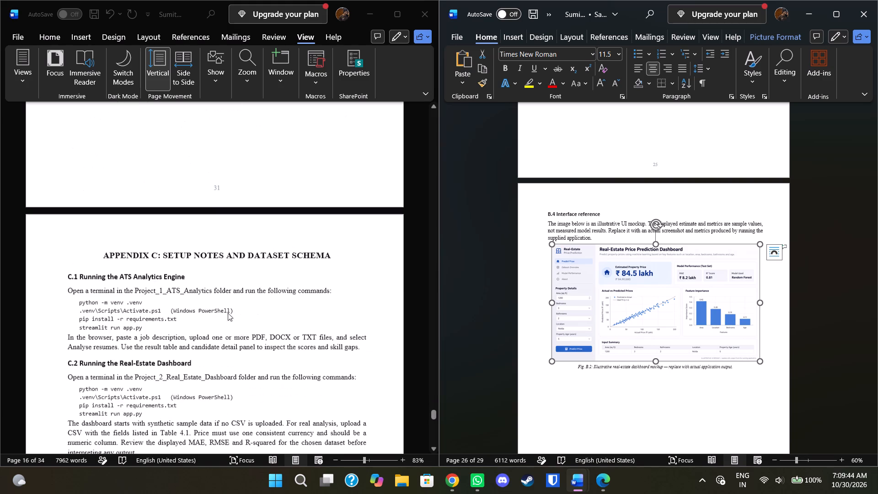
scroll(187, 259, up, 1)
click(124, 396)
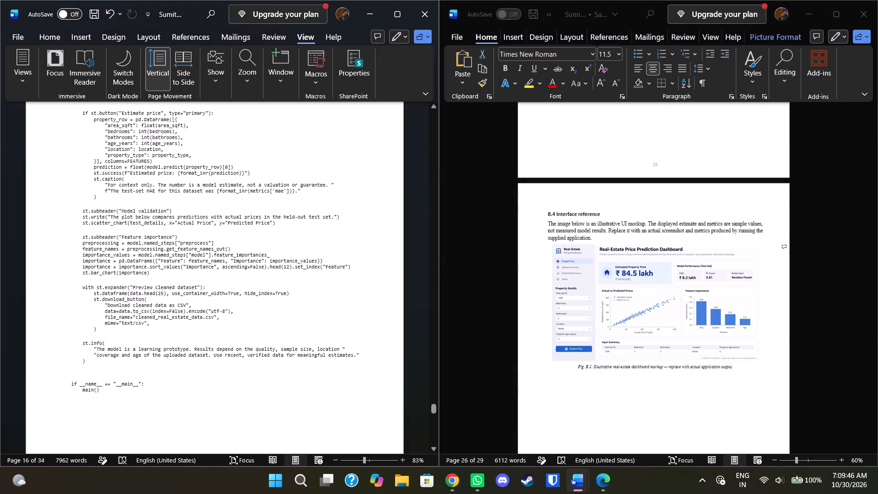
click(123, 395)
click(116, 403)
click(105, 410)
key(Return)
key(ctrl+v)
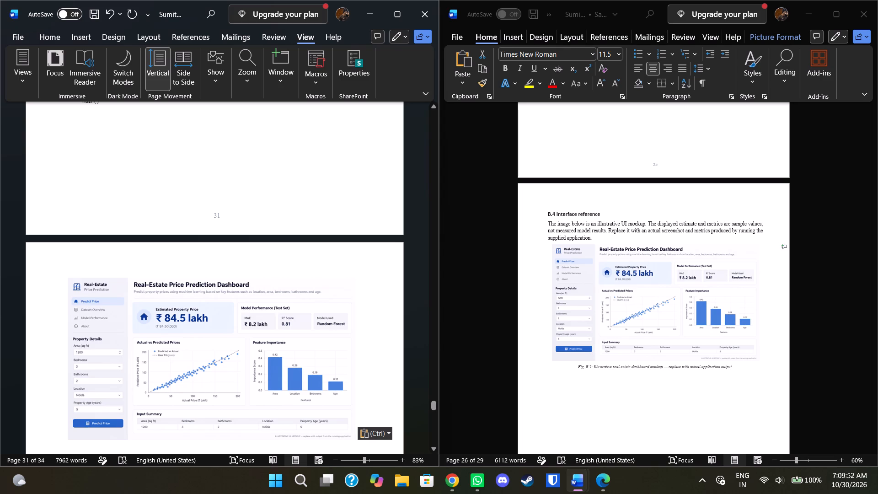
Shrink the pasted dashboard mockup proportionally so it fits beneath the closing main() code on page 31, before Appendix C.
click(295, 336)
drag(353, 438, 299, 396)
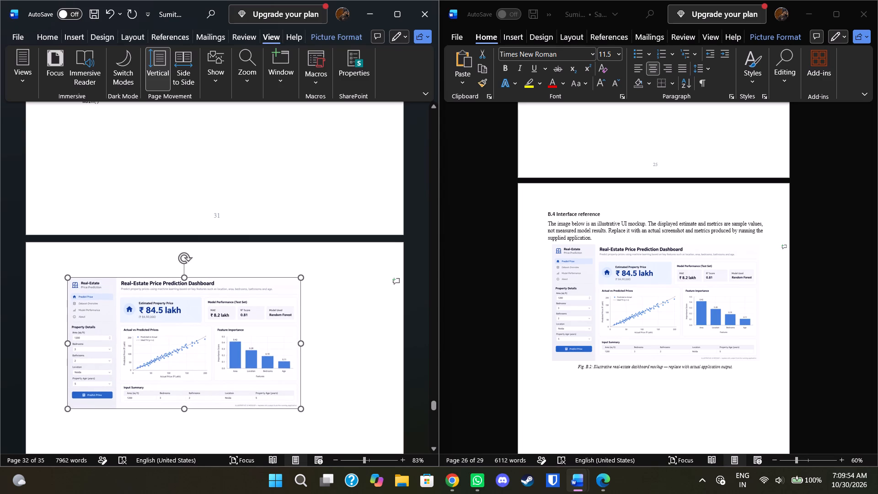
drag(302, 410, 203, 349)
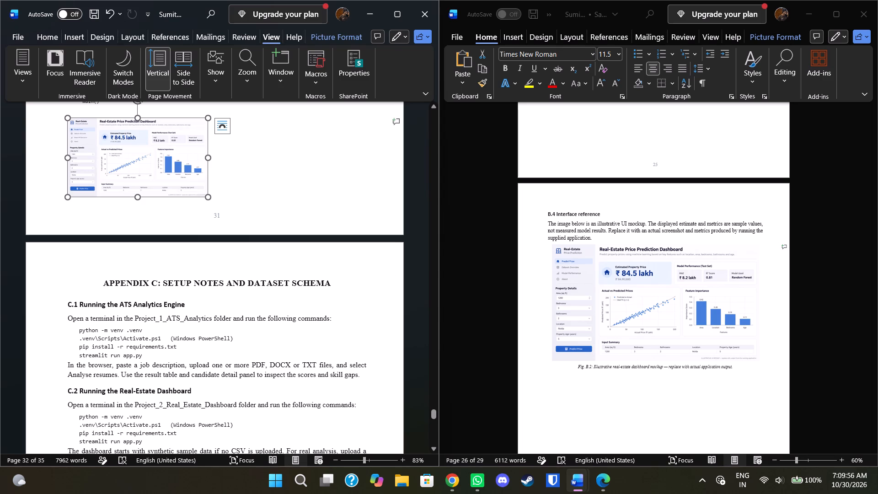
drag(210, 196, 234, 204)
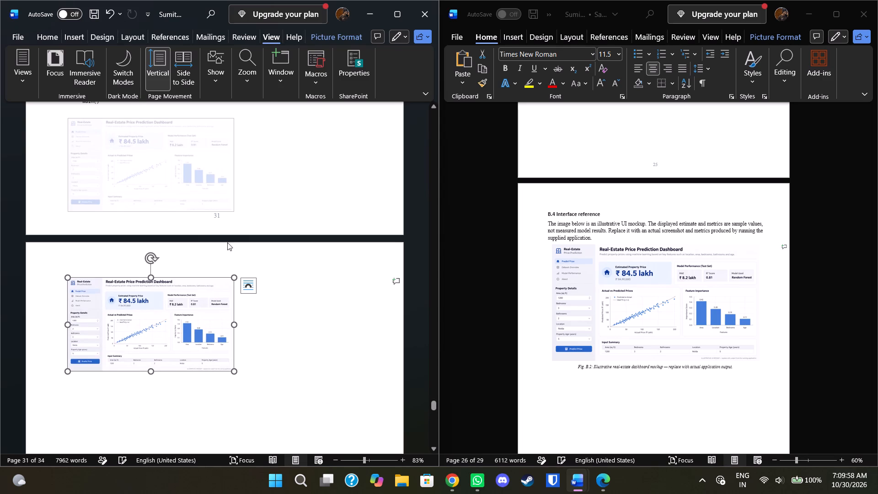
drag(234, 371, 171, 331)
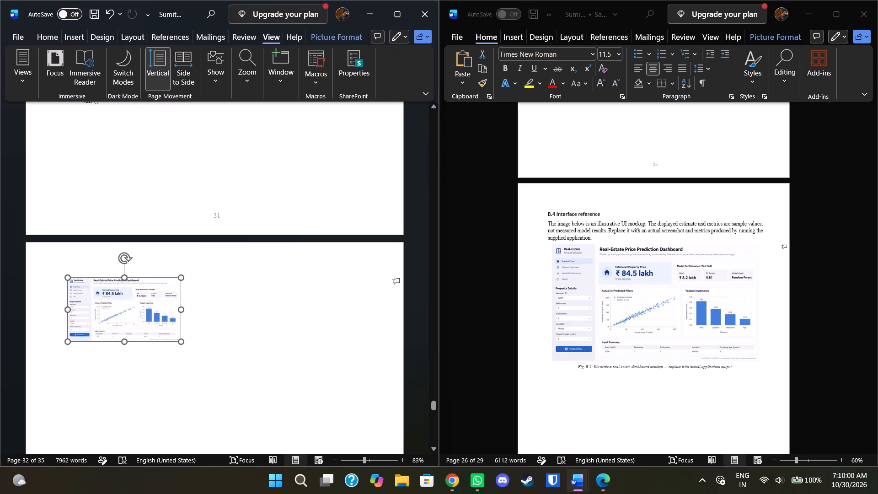
drag(171, 331, 171, 330)
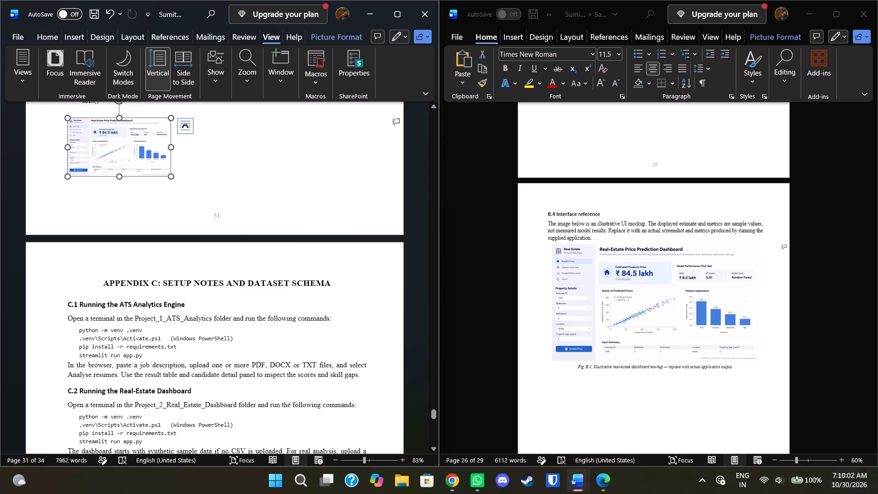
drag(171, 177, 194, 198)
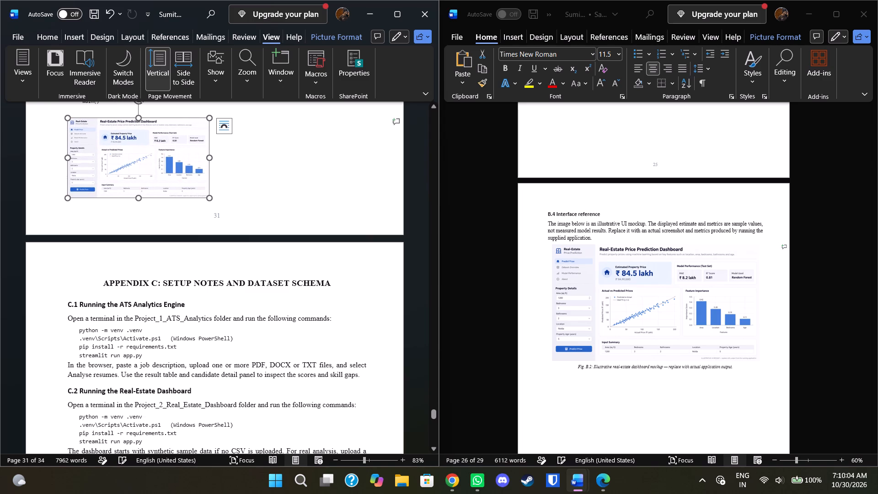
click(262, 197)
Review the full version's Appendix B from the B.2 dashboard code back to its opening, against the concise implementation summary.
drag(436, 415, 436, 413)
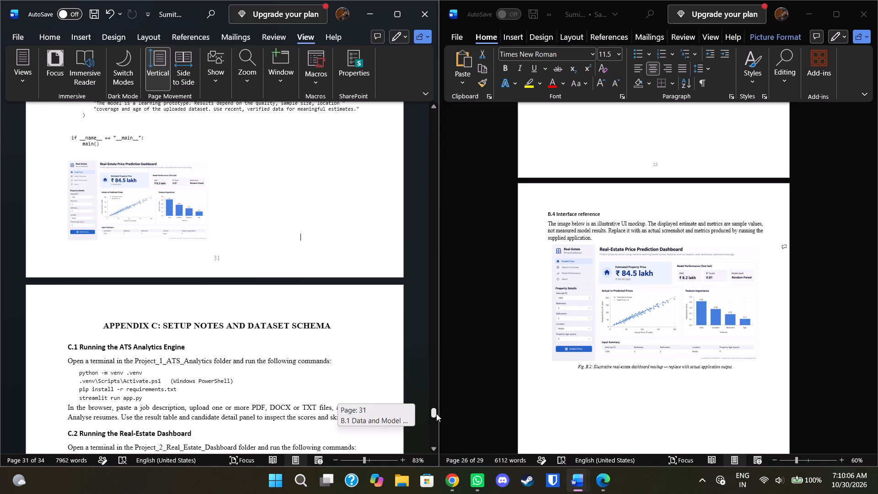
drag(436, 413, 440, 398)
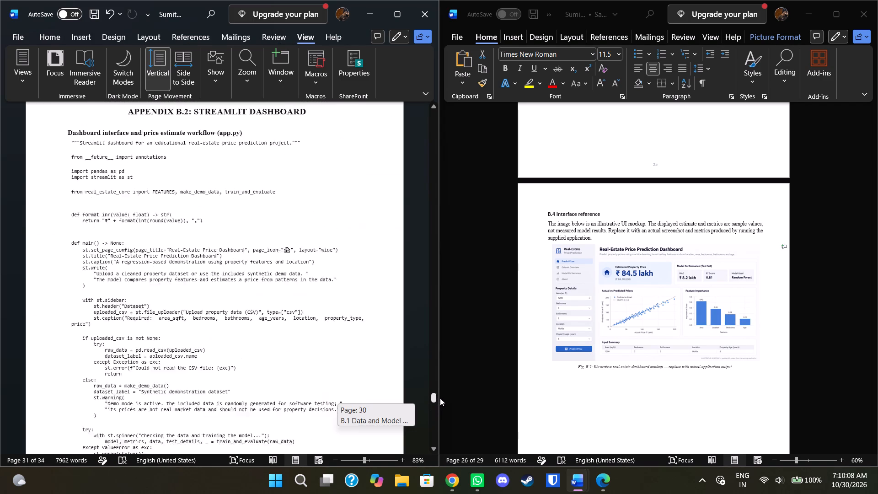
drag(440, 398, 448, 382)
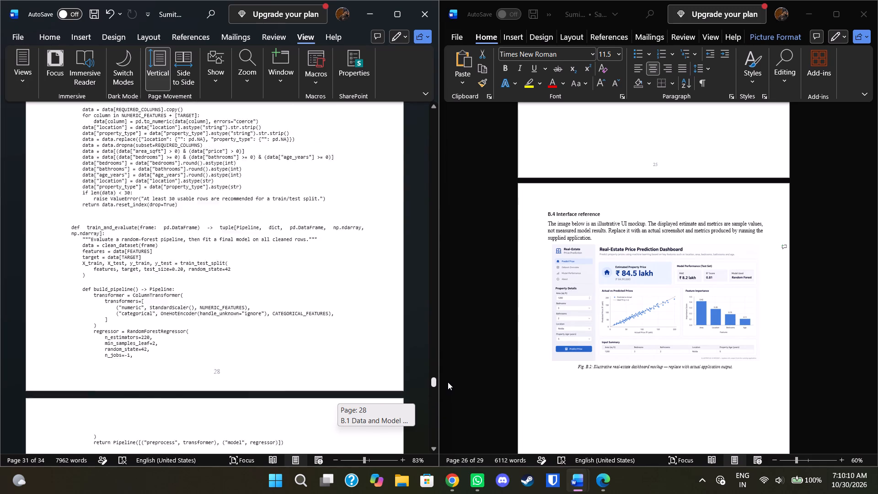
drag(448, 382, 454, 371)
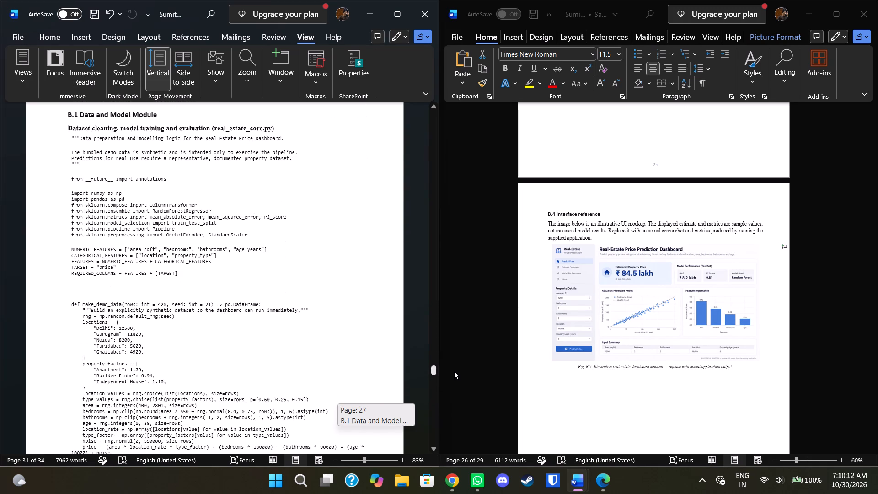
drag(454, 371, 453, 389)
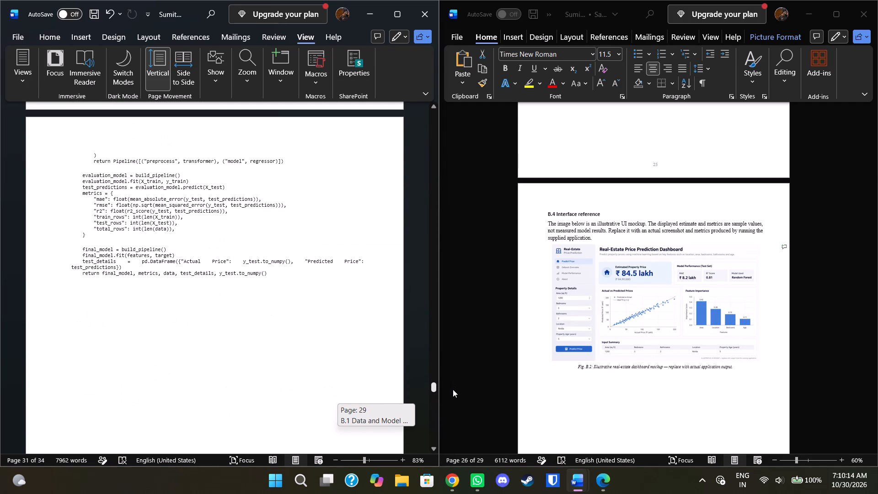
drag(453, 389, 458, 374)
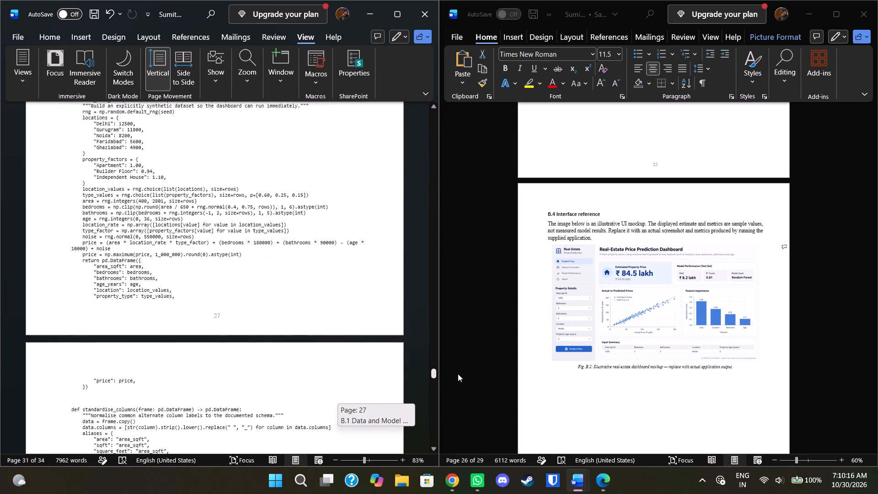
drag(458, 374, 458, 369)
scroll(626, 310, up, 1)
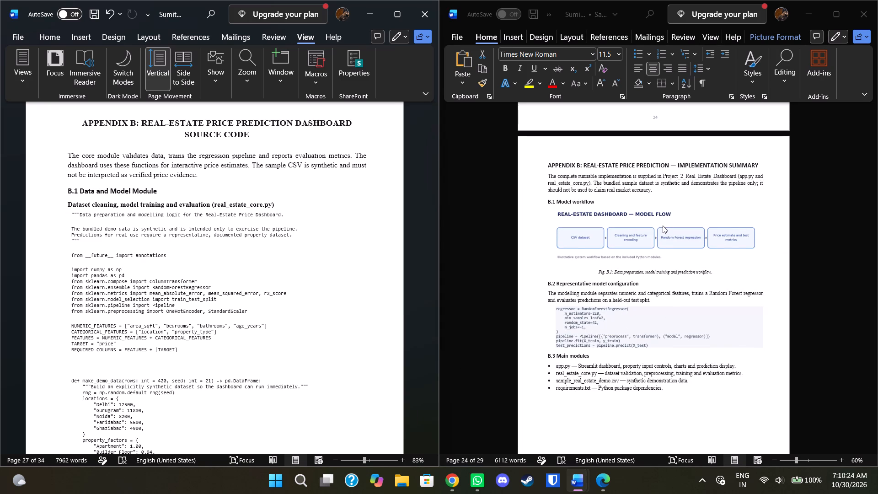
Select the real-estate model flow diagram (Fig. B.1) under B.1 Model workflow in the concise version.
click(644, 244)
click(644, 244)
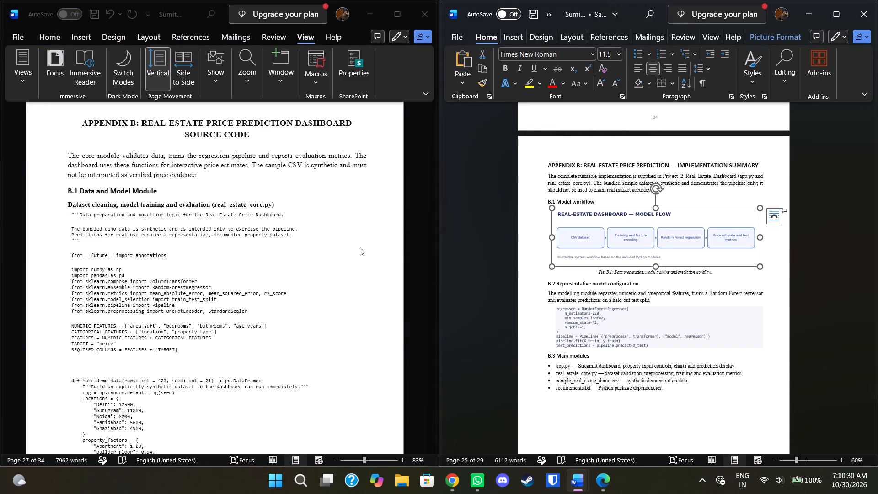
scroll(360, 247, up, 3)
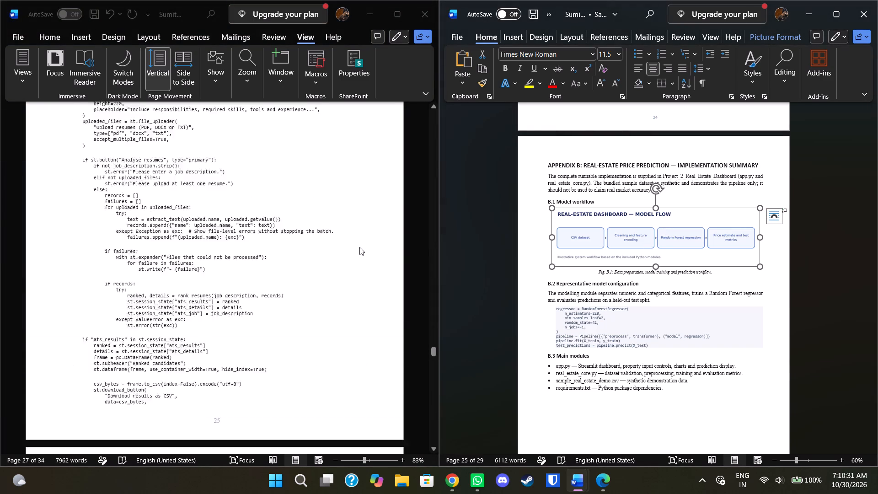
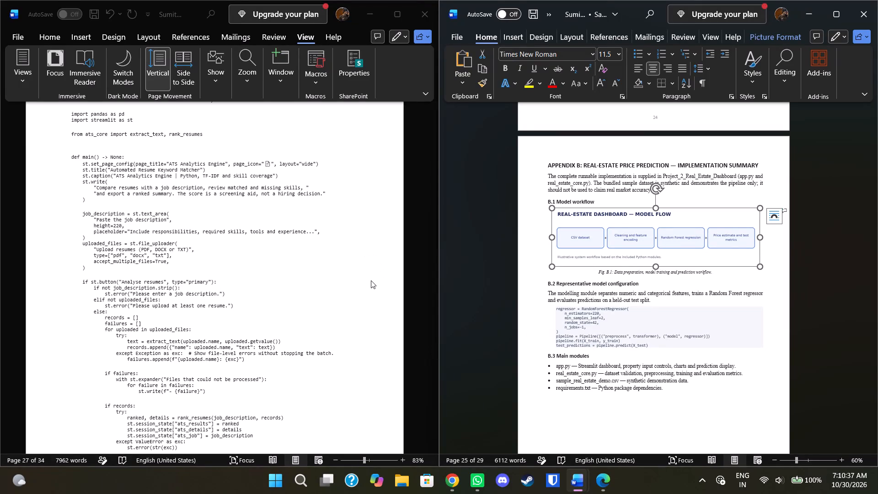
Copy the ATS dashboard mockup (Fig. A.2) from the concise version's A.4 Interface reference to below the closing main() code of the full version's Appendix A.2.
scroll(371, 279, up, 1)
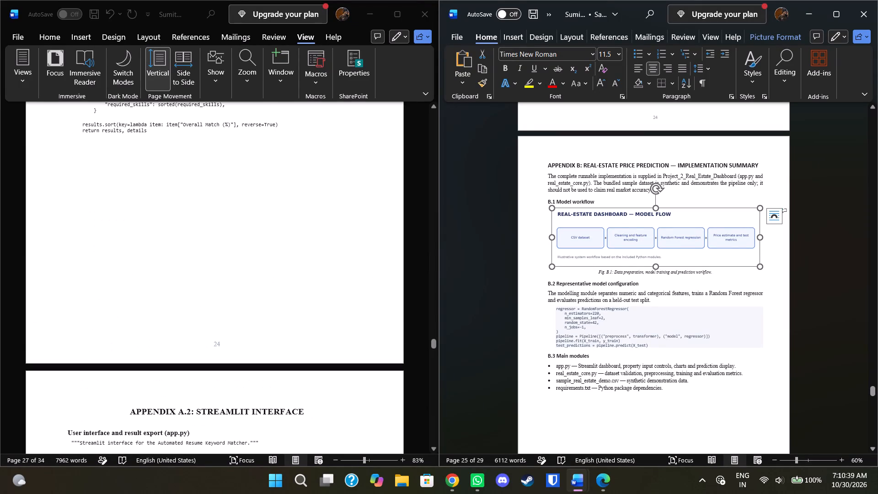
scroll(619, 264, up, 1)
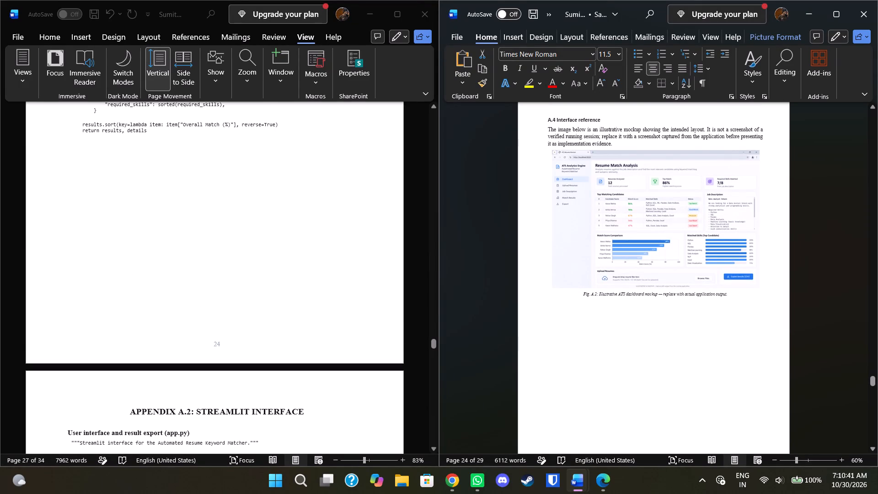
click(619, 263)
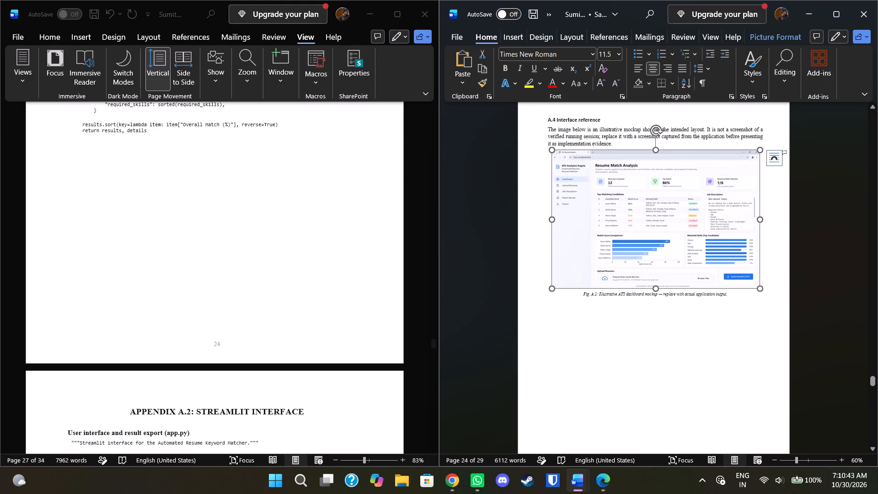
key(ctrl+c)
scroll(331, 326, down, 4)
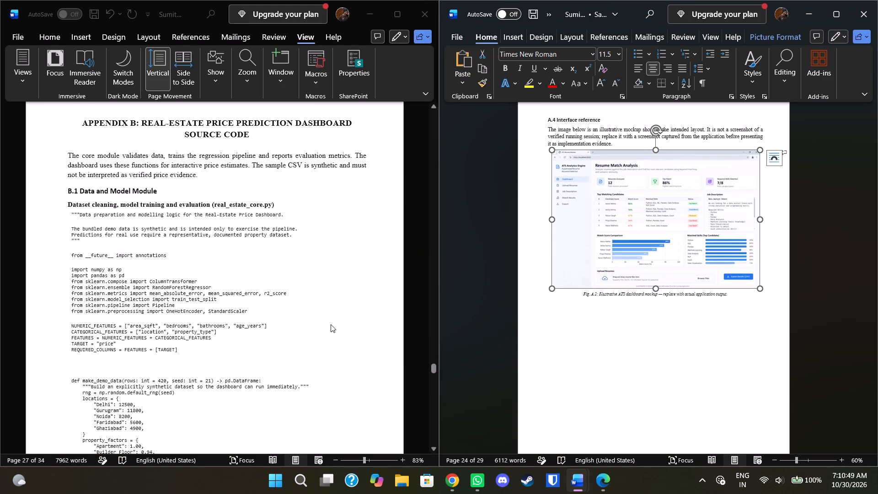
scroll(331, 324, up, 1)
scroll(265, 316, up, 1)
scroll(271, 340, down, 2)
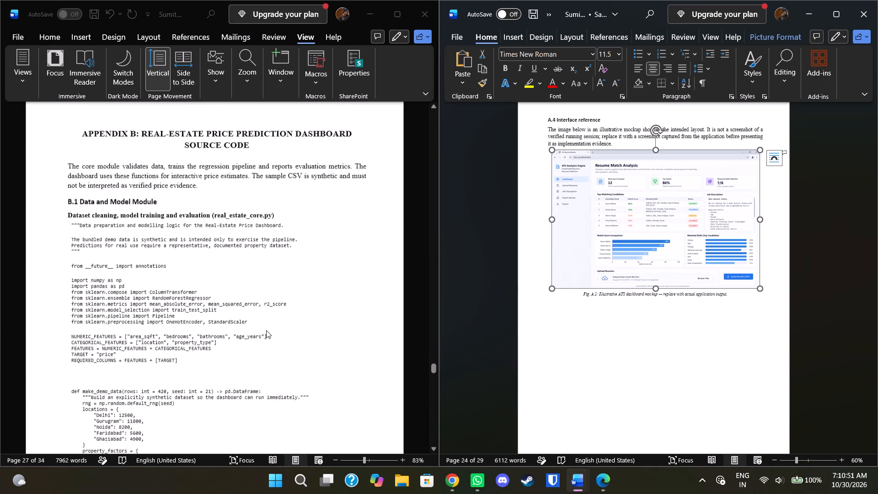
scroll(225, 303, up, 1)
click(106, 196)
click(110, 120)
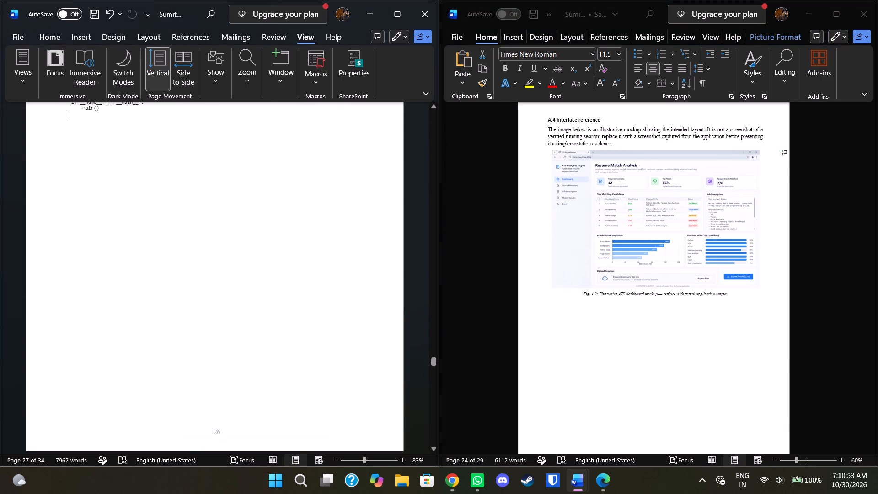
key(ctrl+v)
Review the full version backward from Appendix A.2 through the references and Chapters 6 to 3 to the cover page.
scroll(199, 318, up, 2)
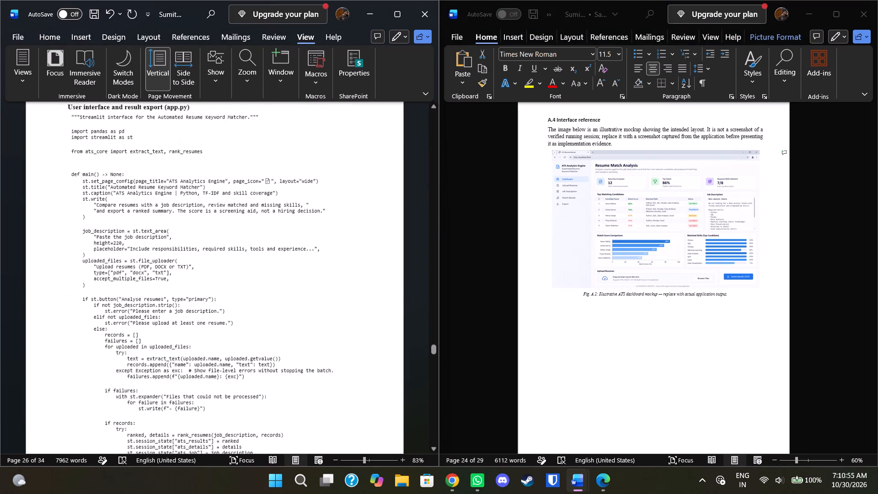
scroll(591, 287, up, 2)
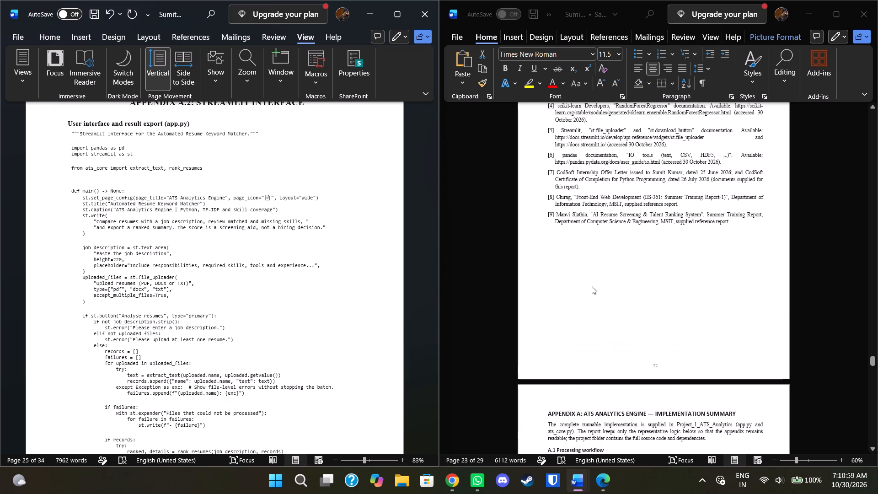
scroll(592, 286, up, 1)
scroll(345, 272, up, 1)
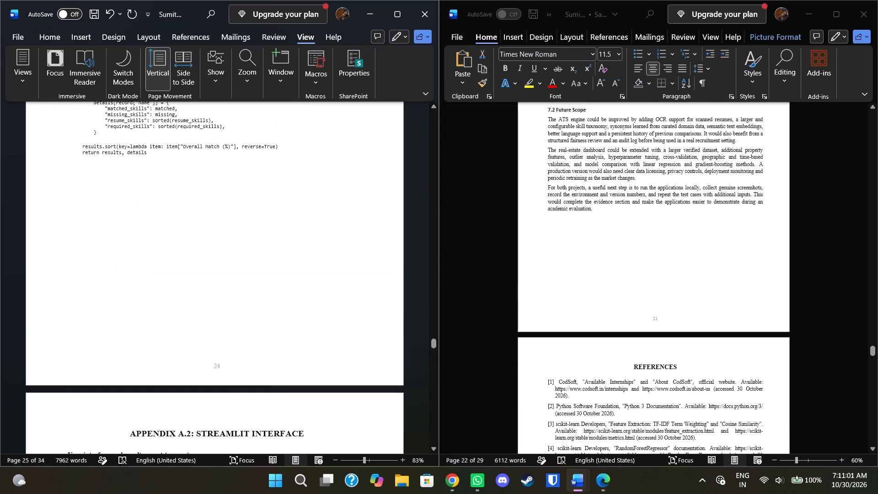
scroll(343, 272, up, 4)
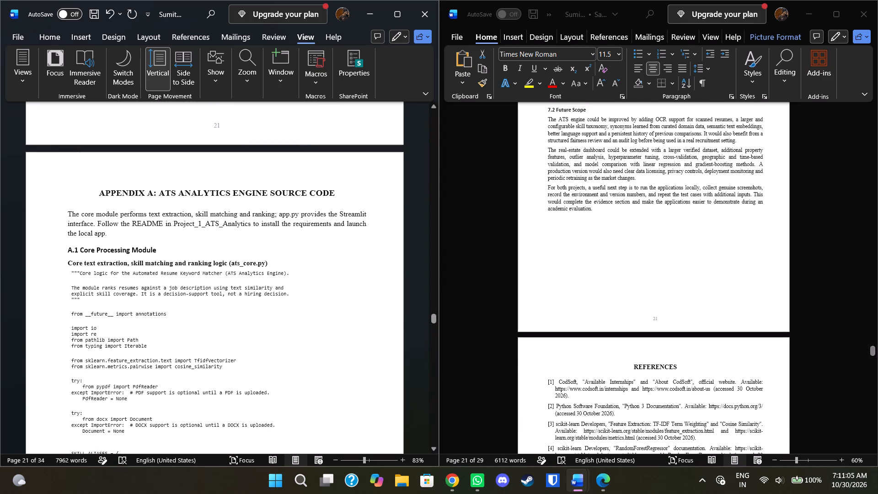
scroll(343, 274, up, 2)
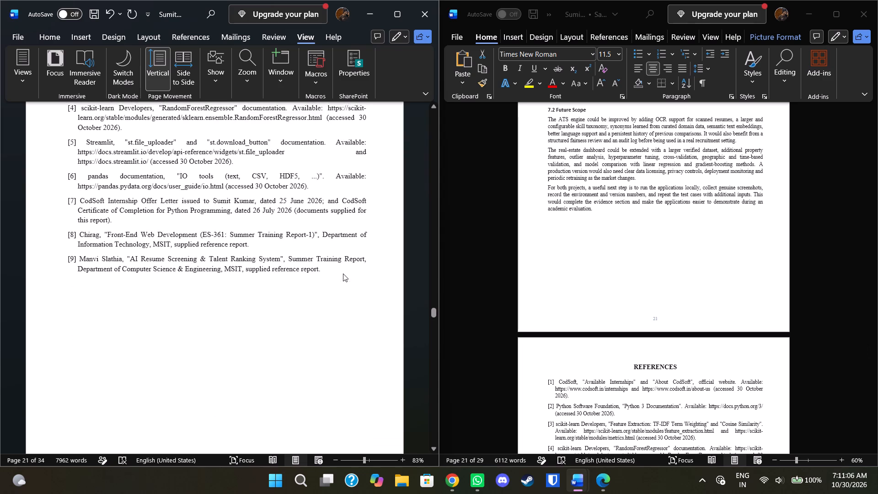
scroll(343, 274, up, 2)
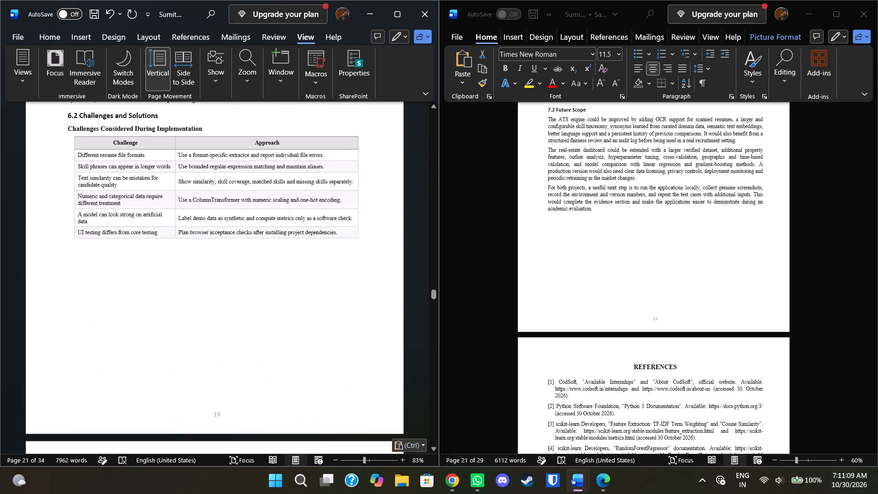
scroll(343, 274, up, 1)
scroll(531, 270, up, 5)
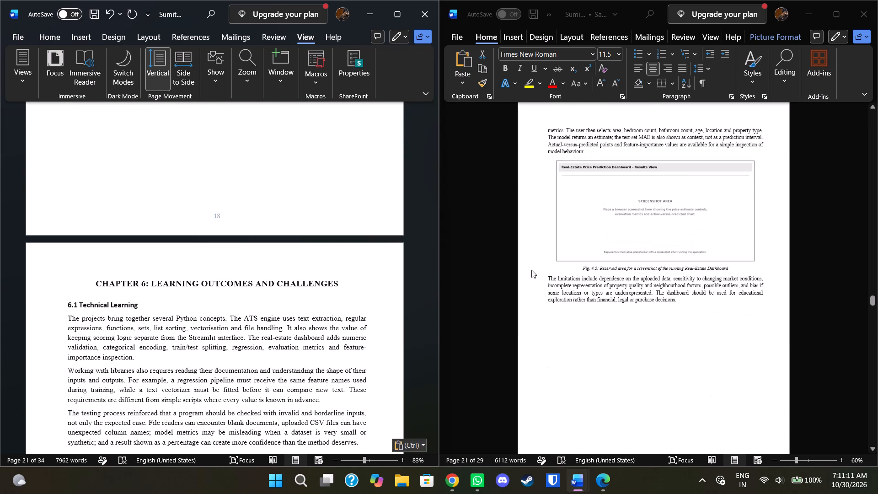
scroll(531, 270, down, 1)
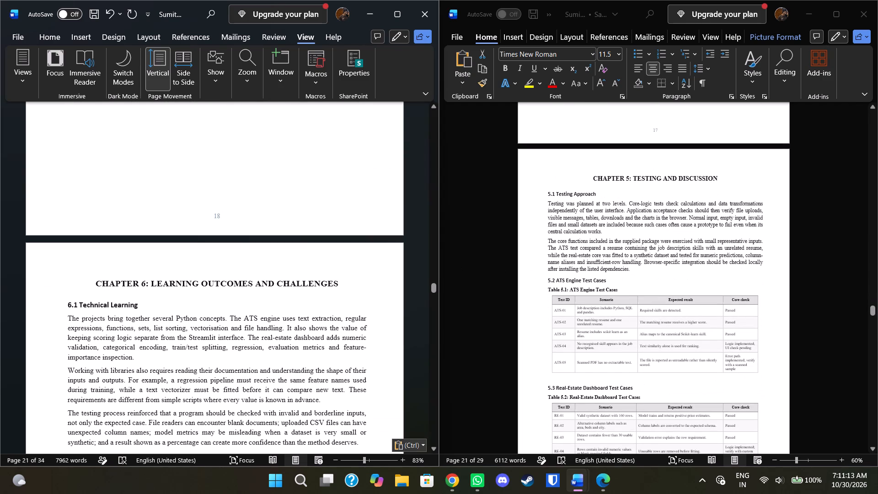
scroll(332, 254, up, 3)
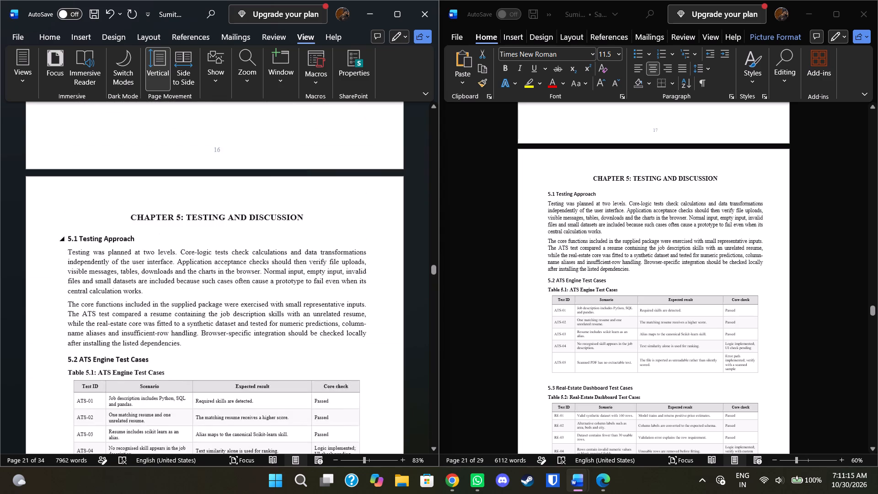
scroll(332, 254, up, 4)
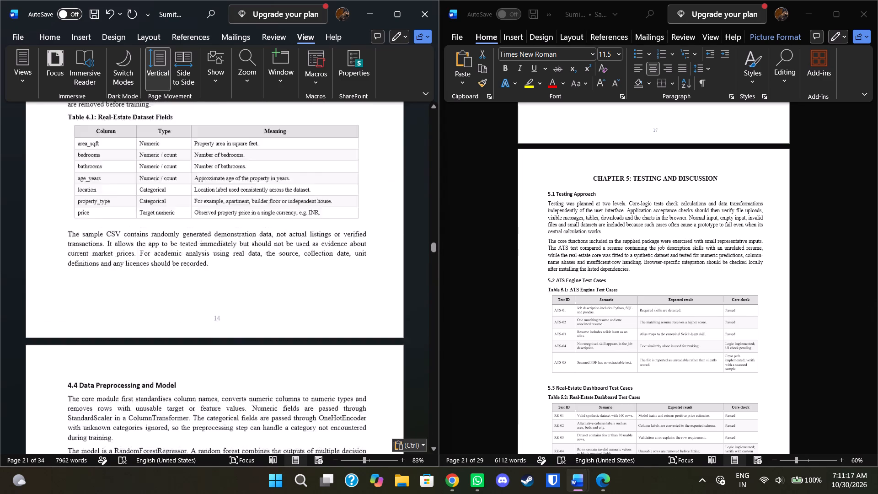
scroll(332, 253, up, 4)
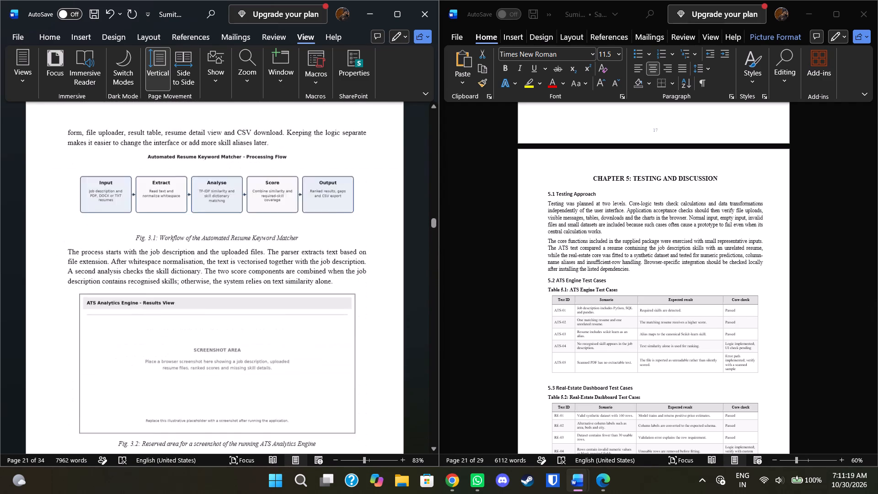
scroll(333, 253, down, 1)
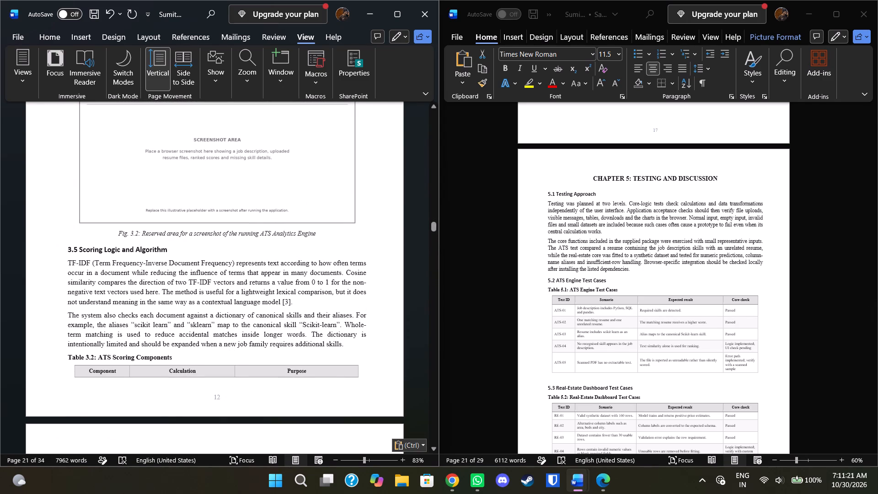
drag(432, 226, 433, 225)
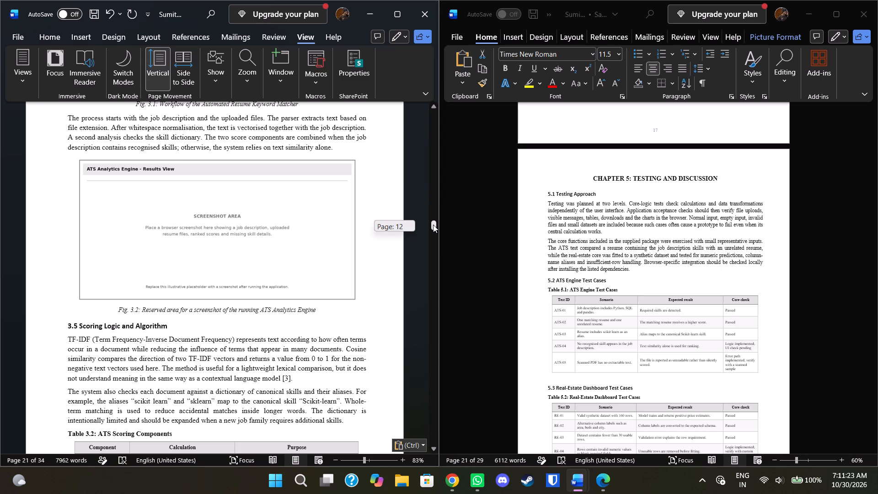
drag(433, 225, 448, 107)
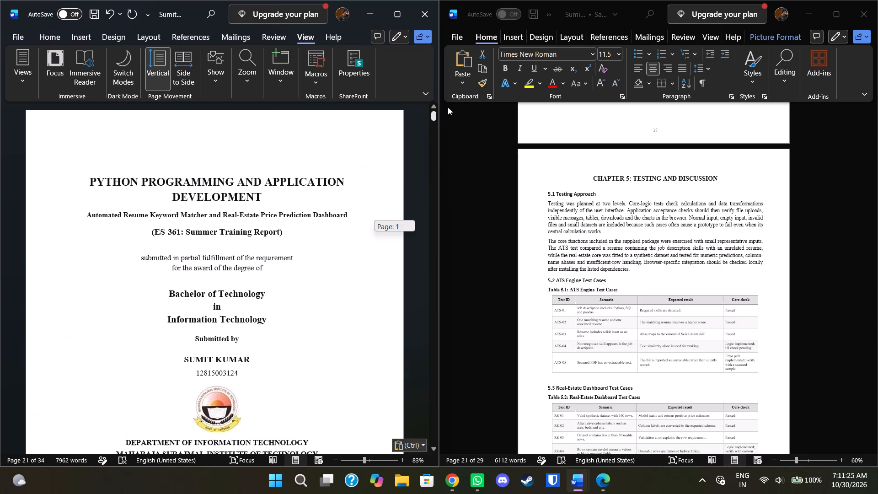
drag(448, 107, 448, 103)
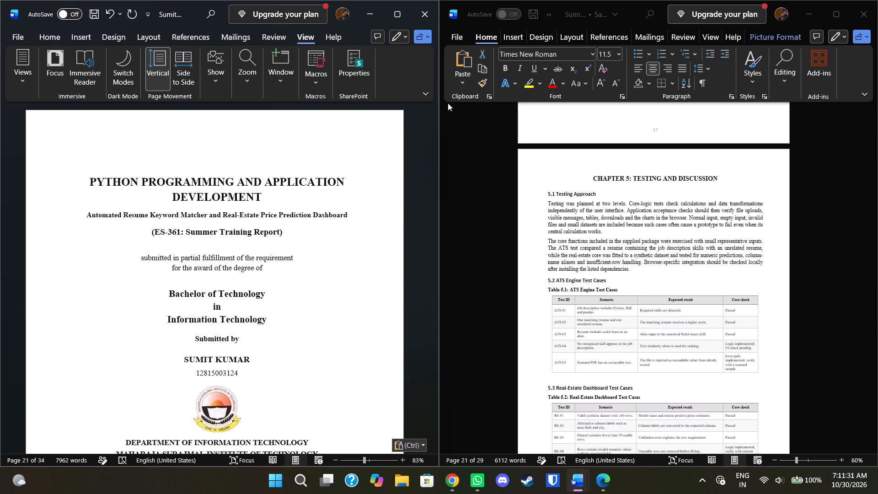
Review the full version forward from the cover page through the declaration and chapters to the references before Appendix A.
scroll(208, 227, down, 3)
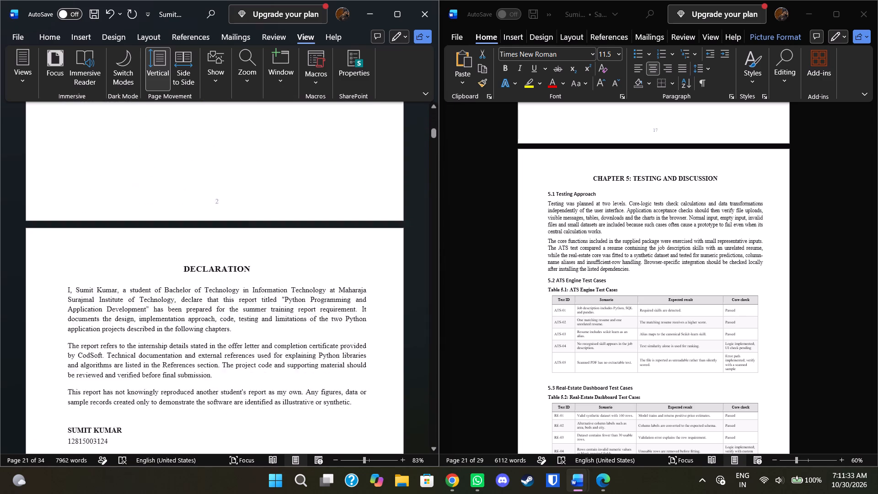
scroll(213, 225, down, 8)
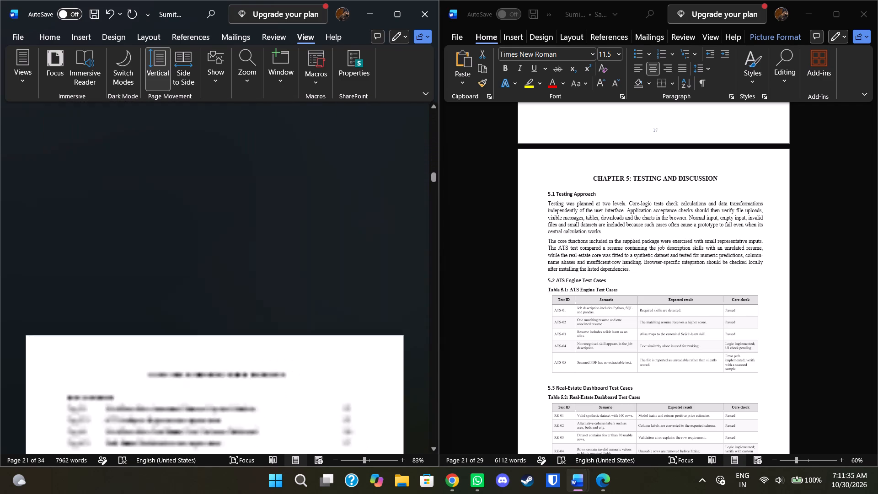
scroll(213, 224, down, 13)
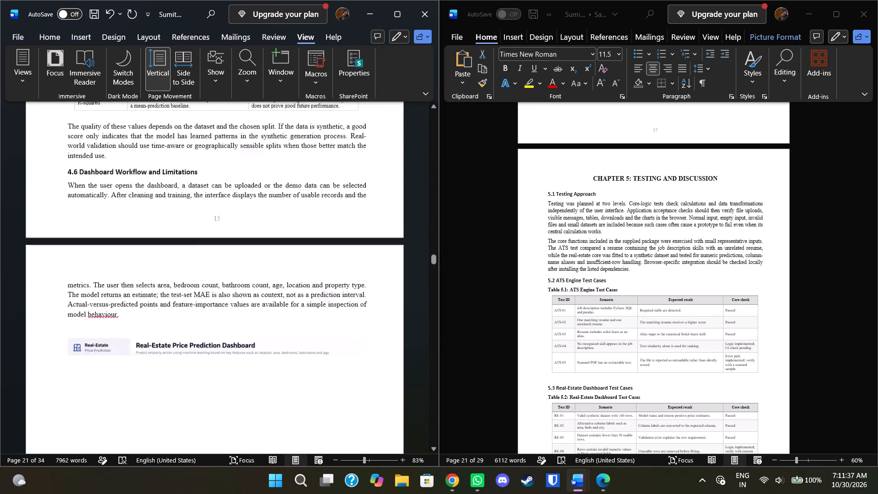
scroll(214, 222, down, 3)
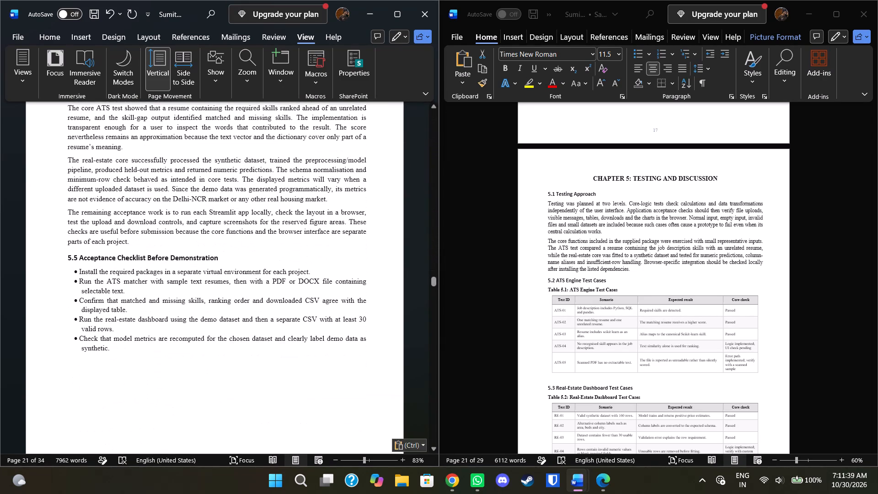
scroll(214, 222, down, 6)
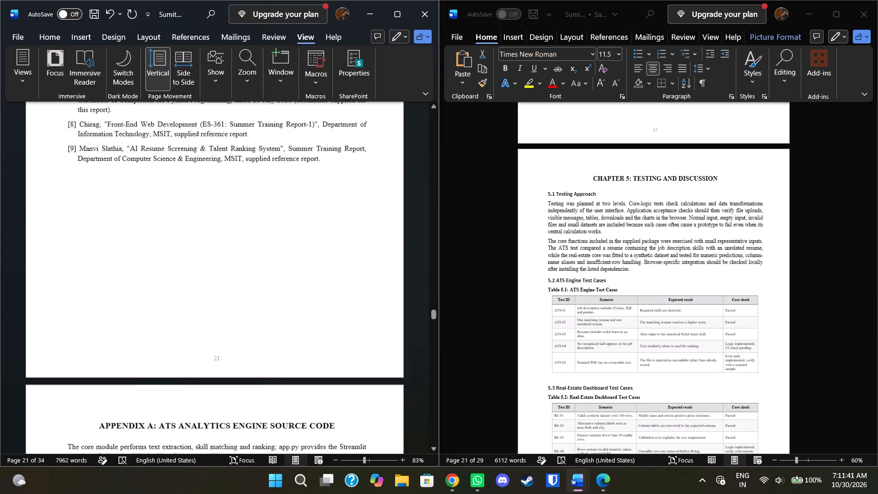
scroll(214, 221, down, 1)
scroll(214, 221, up, 2)
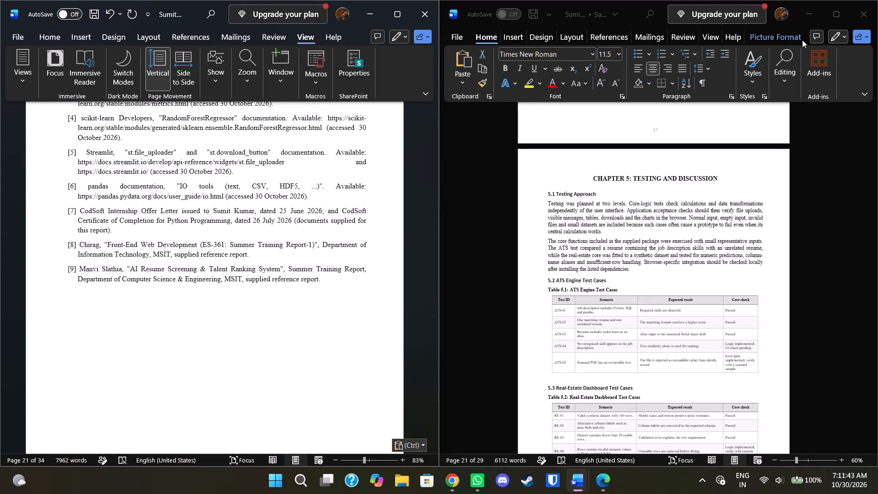
Close the concise version and bring the full source-code report back up in a maximized window.
click(873, 12)
click(356, 8)
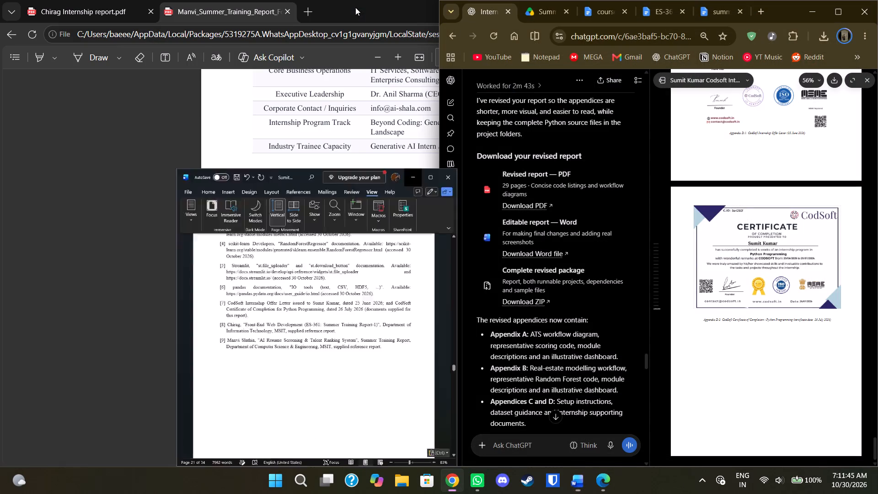
click(575, 468)
double_click(576, 473)
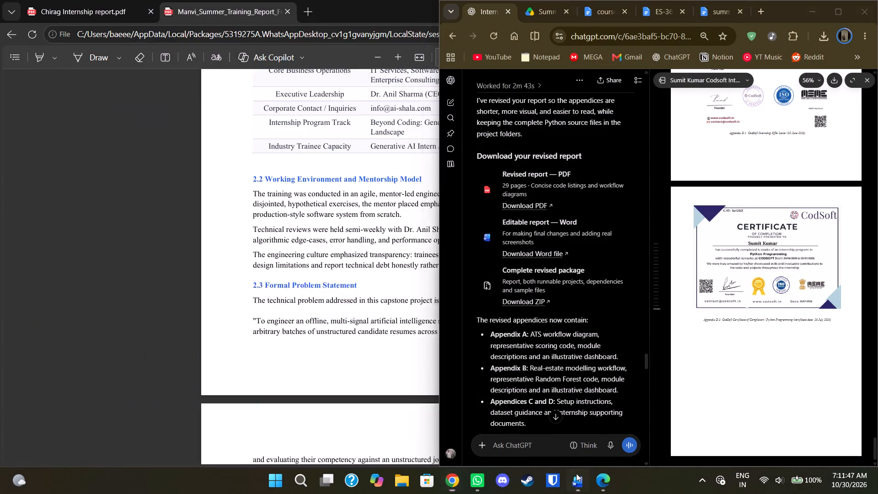
double_click(196, 6)
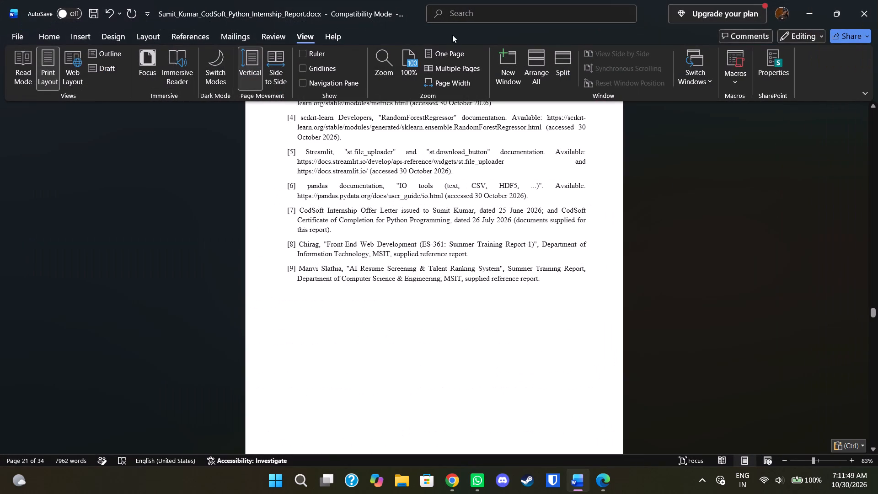
Review the full report from the Appendix A code back through Chapters 5 and 4 to the ATS results figure in Chapter 3.
scroll(312, 236, down, 8)
scroll(313, 234, up, 4)
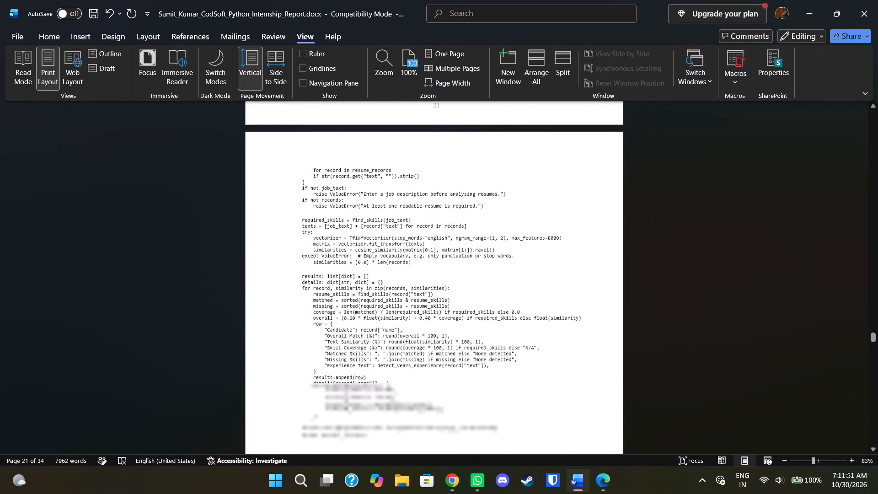
scroll(313, 234, up, 11)
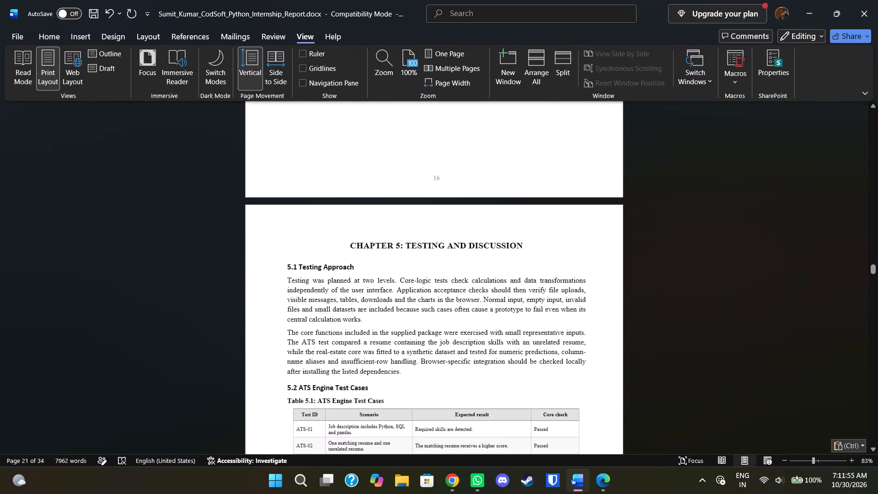
scroll(316, 230, up, 3)
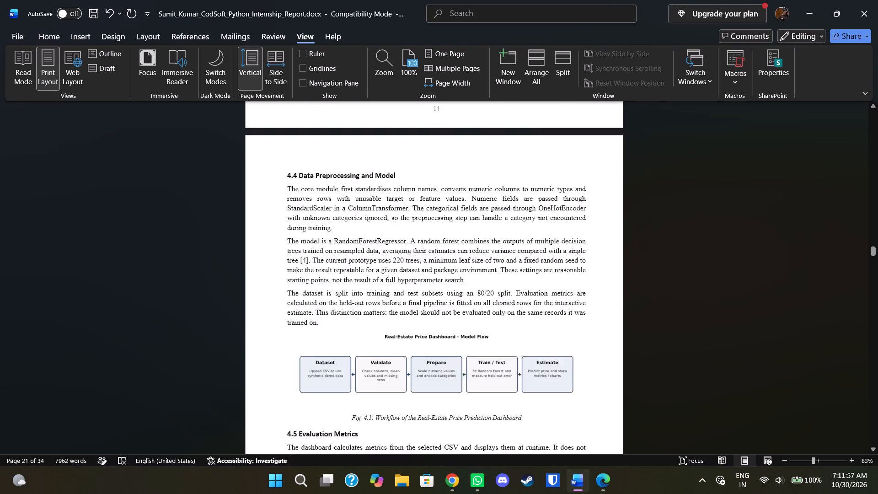
scroll(313, 226, up, 3)
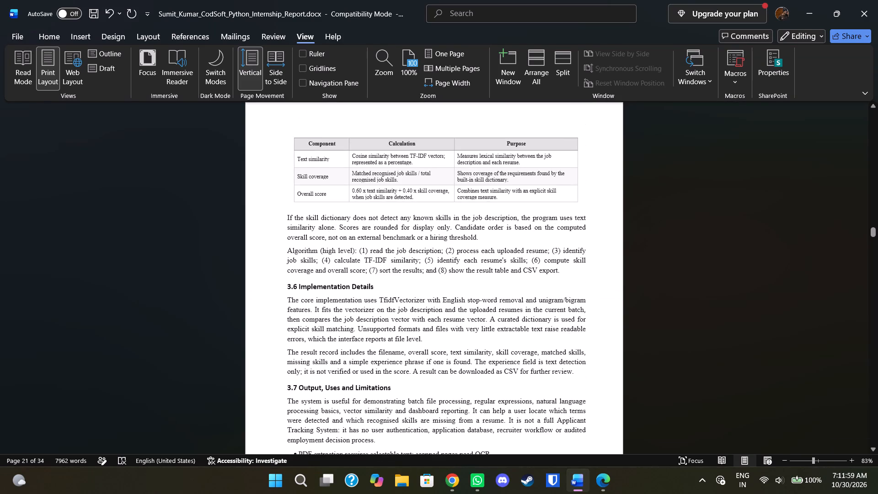
scroll(313, 226, up, 1)
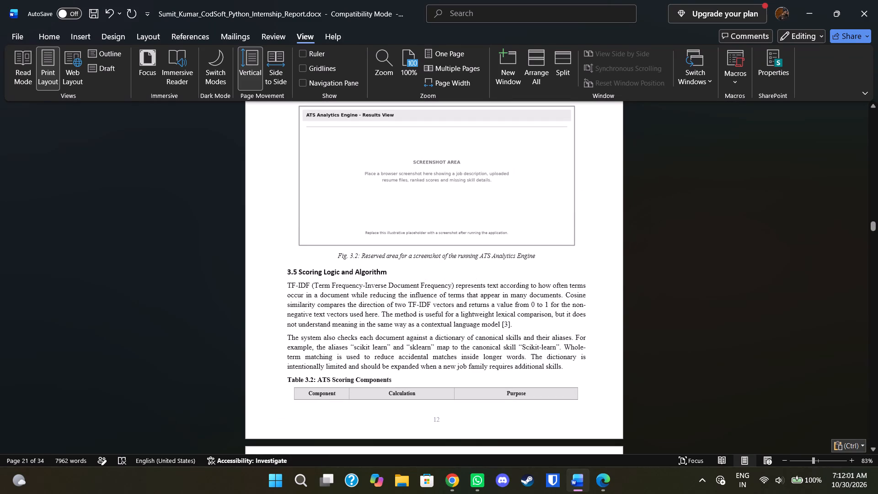
click(877, 225)
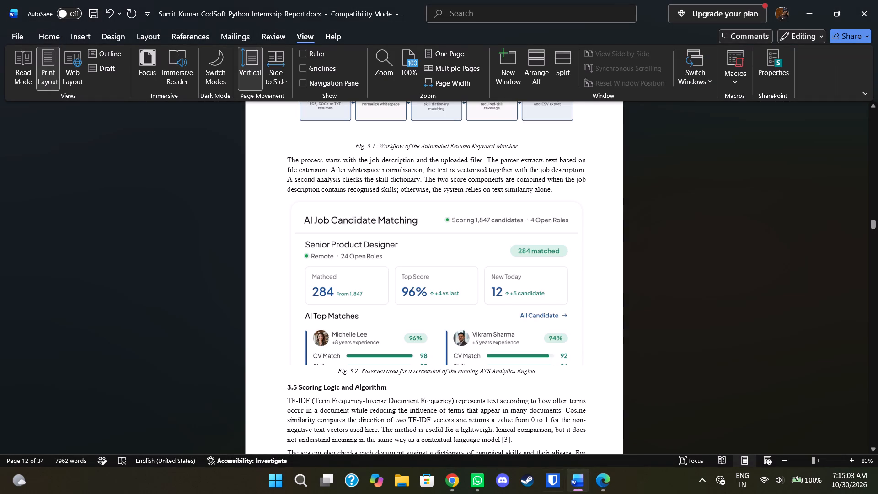
scroll(351, 330, up, 2)
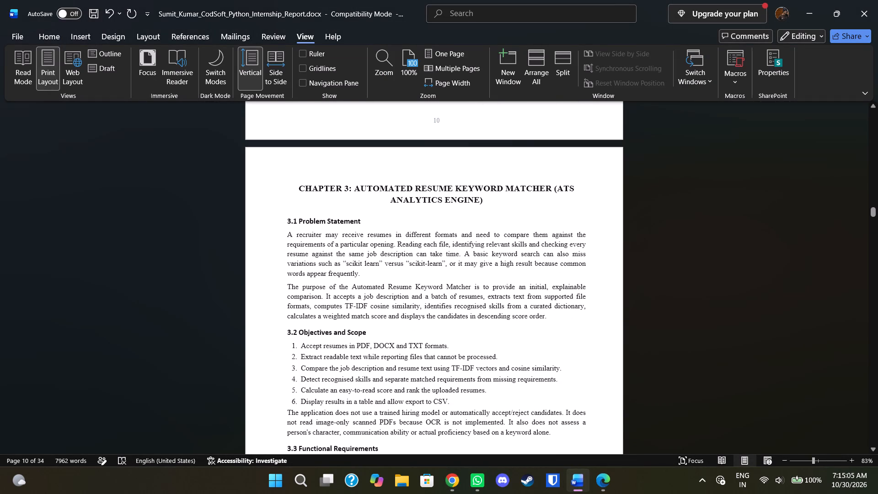
scroll(437, 291, down, 1)
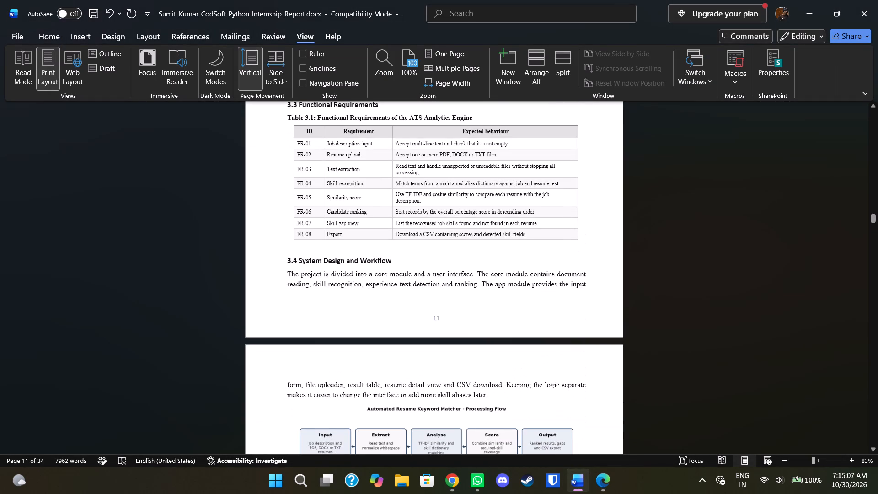
scroll(437, 291, down, 2)
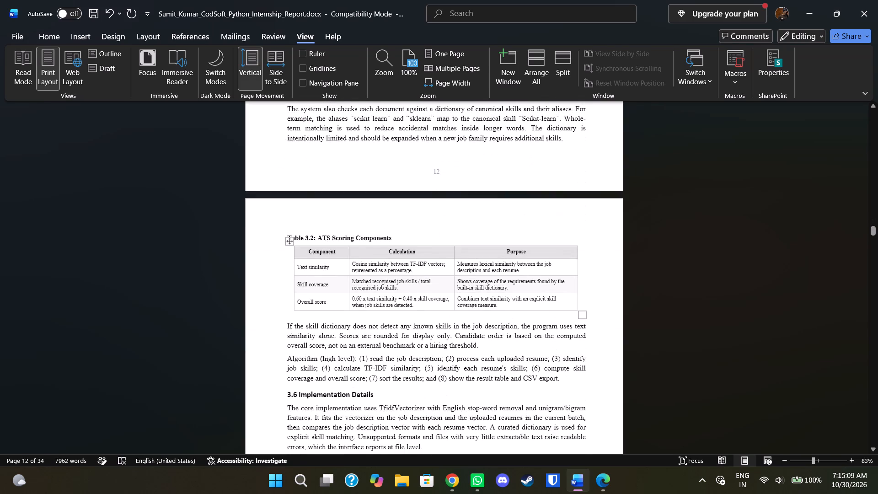
scroll(437, 291, up, 1)
scroll(438, 291, down, 2)
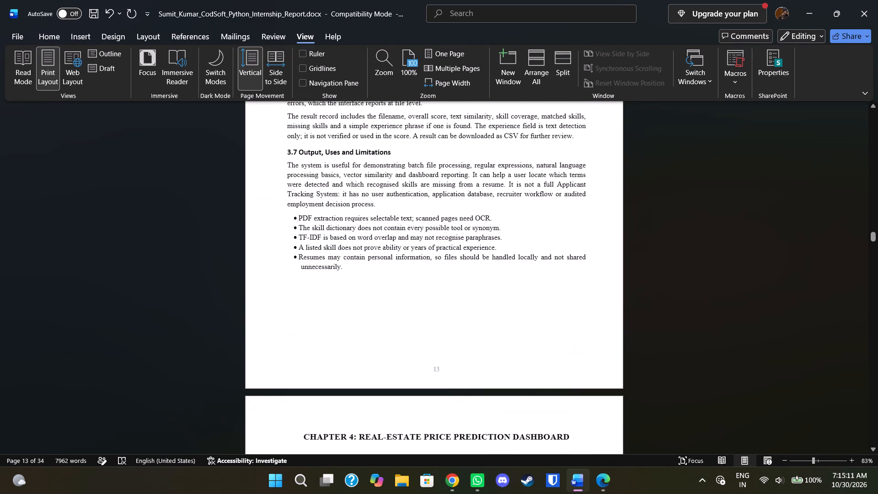
scroll(438, 291, down, 1)
scroll(438, 291, up, 1)
click(417, 287)
key(ctrl+v)
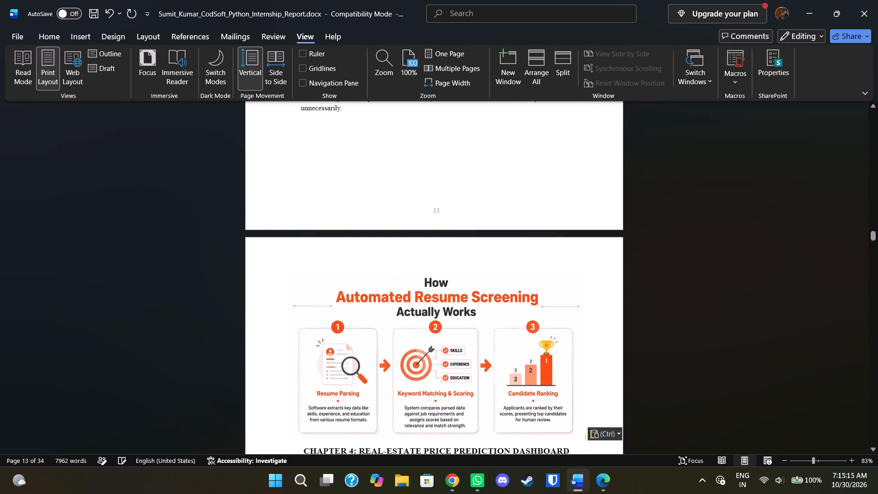
Insert blank lines between the Automated Resume Screening image and the Chapter 4 heading so that Chapter 4 starts on a new page.
click(875, 237)
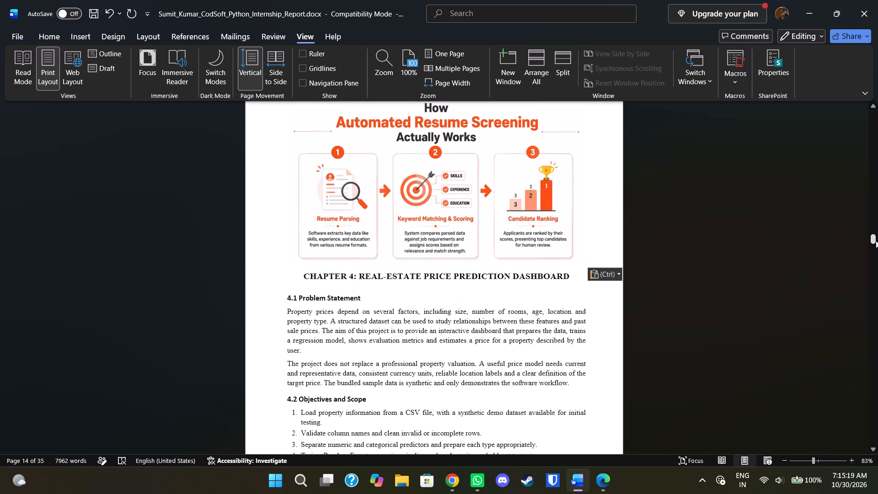
click(593, 258)
key(Return)
key(Return)
key(Return)
key(Return)
key(Return)
key(Return)
key(Return)
key(Return)
key(Return)
key(Return)
key(Return)
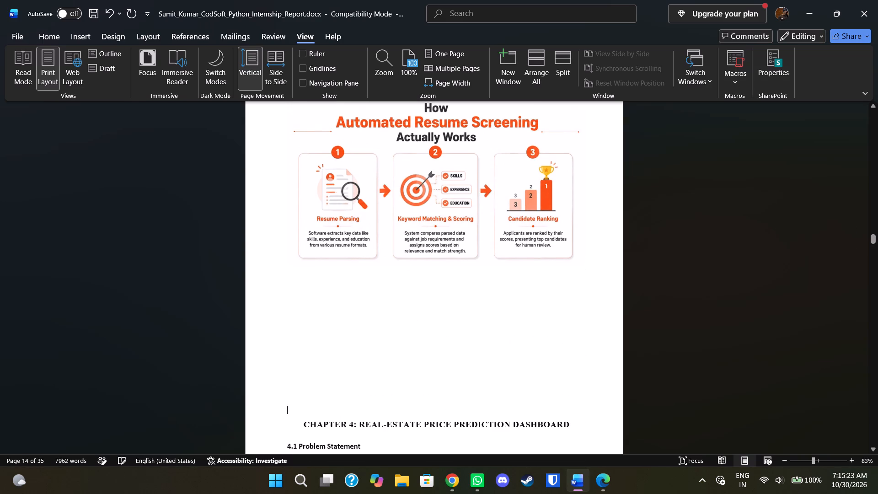
drag(871, 241, 873, 246)
key(Return)
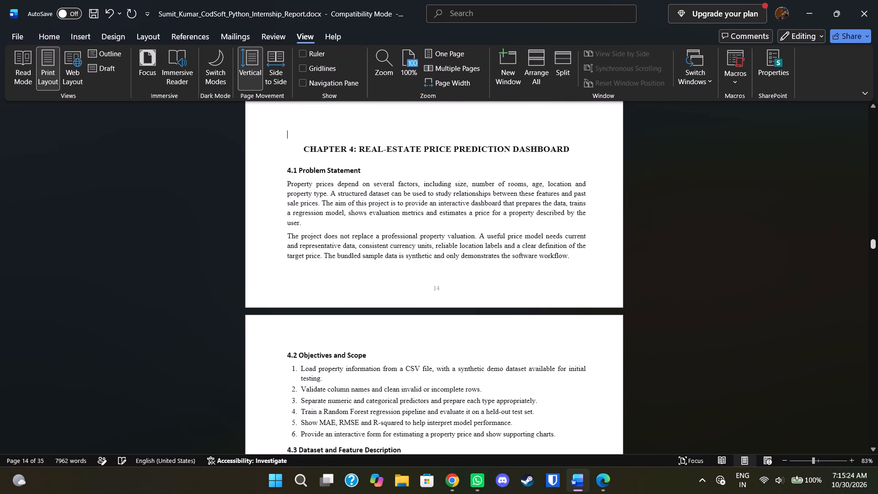
key(Return)
key(Return)
key(Return)
key(Return)
key(Return)
key(Return)
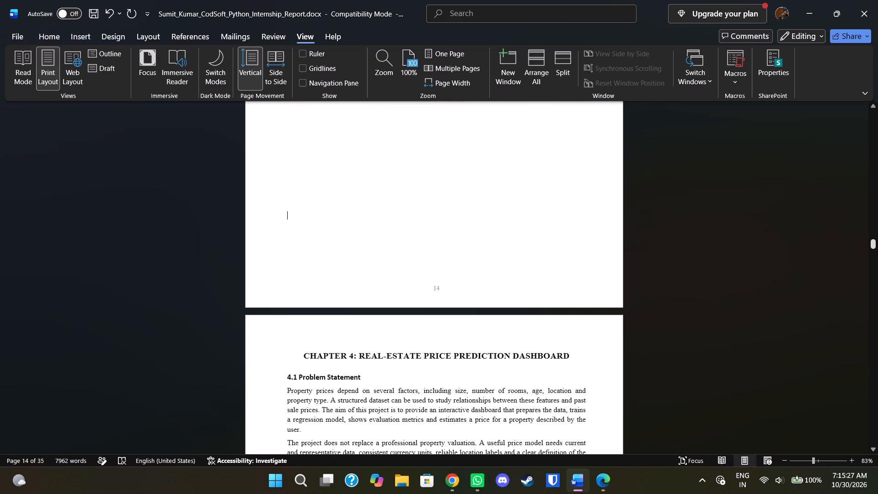
drag(873, 246, 873, 238)
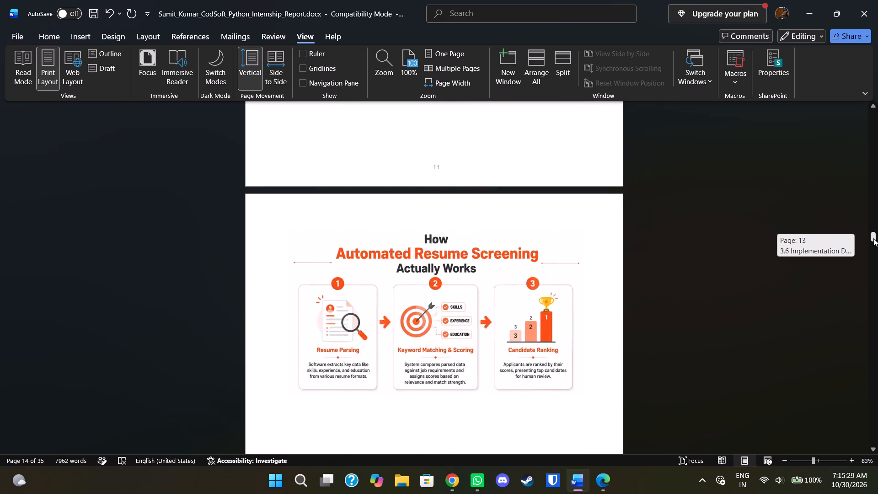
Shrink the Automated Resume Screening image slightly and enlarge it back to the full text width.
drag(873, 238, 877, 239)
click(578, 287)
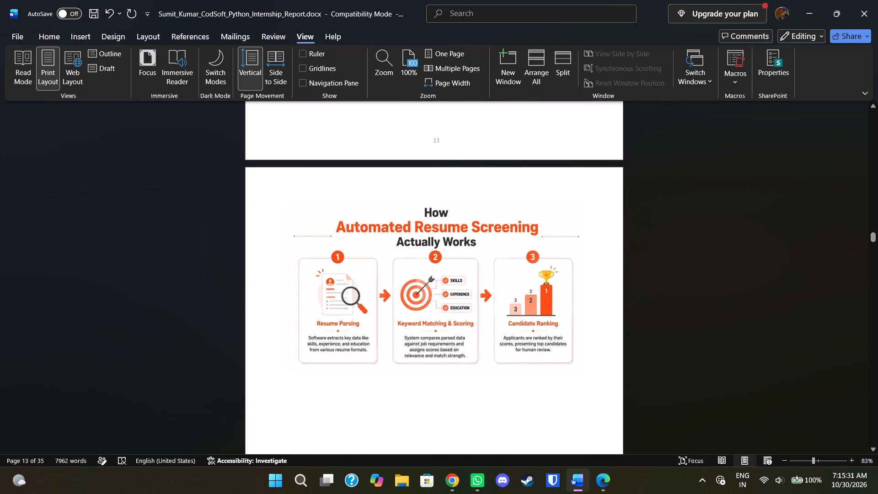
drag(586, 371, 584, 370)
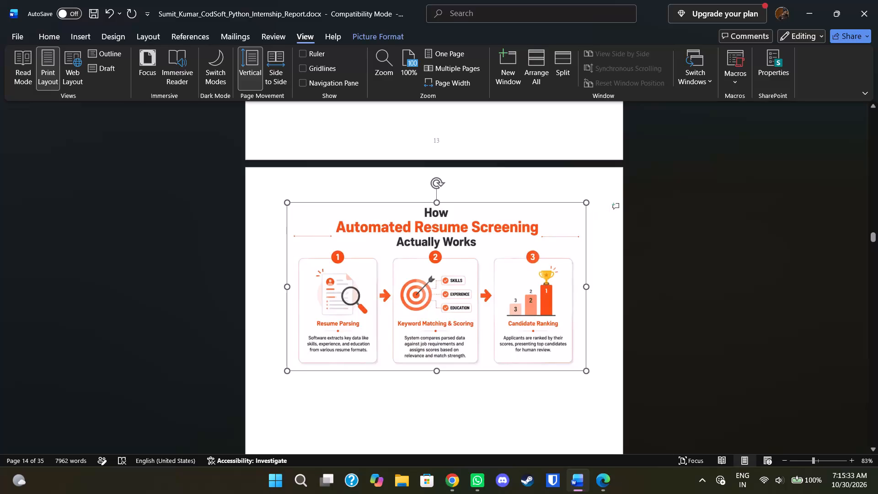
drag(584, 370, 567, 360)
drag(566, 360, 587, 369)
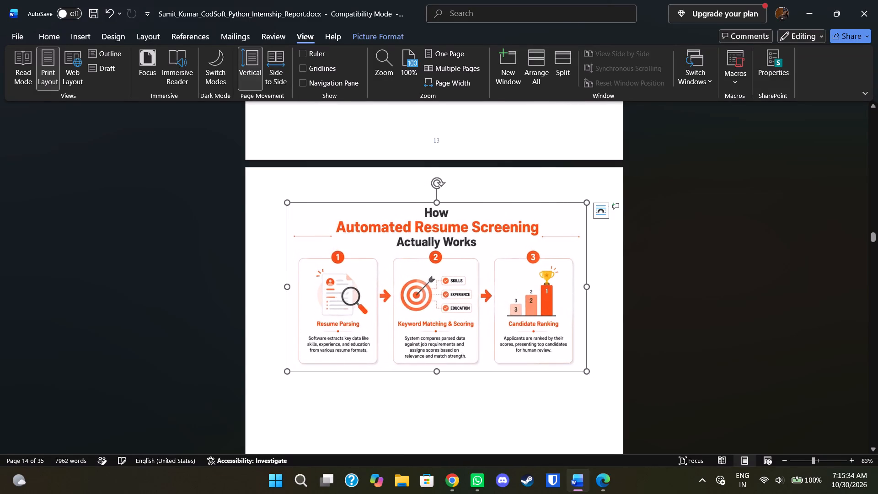
Examine the Chapter 3 pages from its heading through to the Automated Resume Screening image.
scroll(458, 285, up, 3)
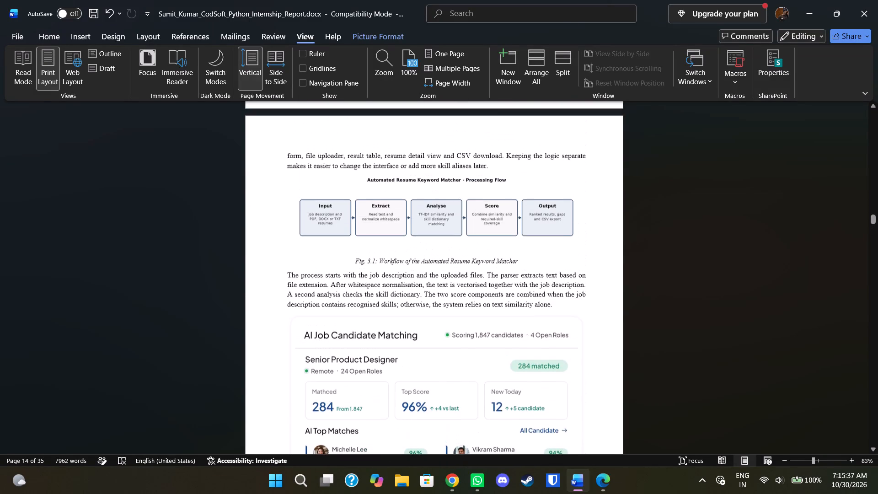
scroll(458, 285, up, 2)
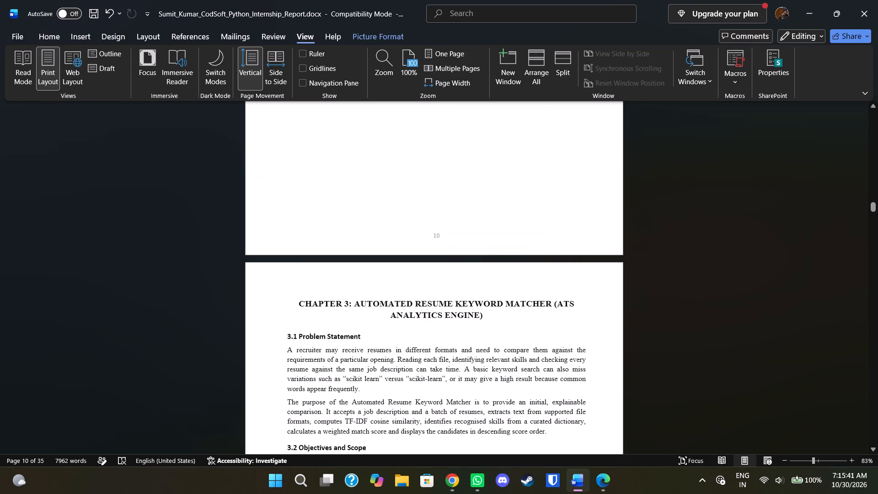
scroll(459, 285, down, 2)
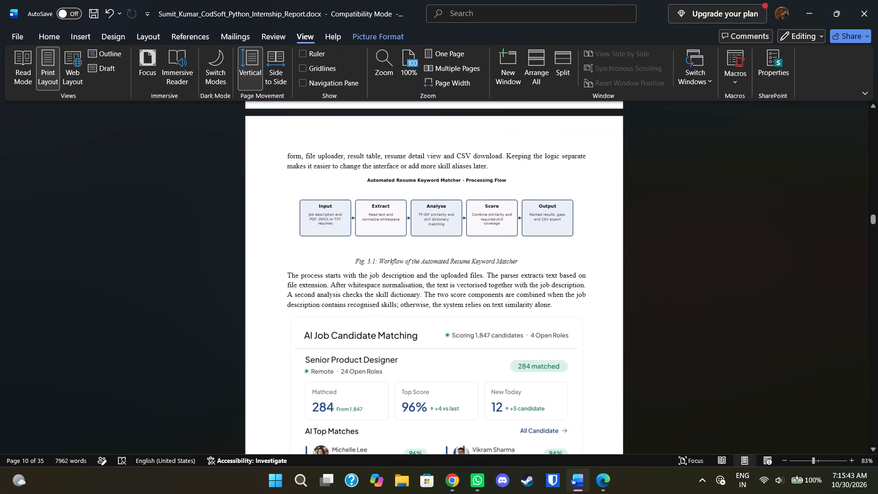
scroll(459, 285, down, 3)
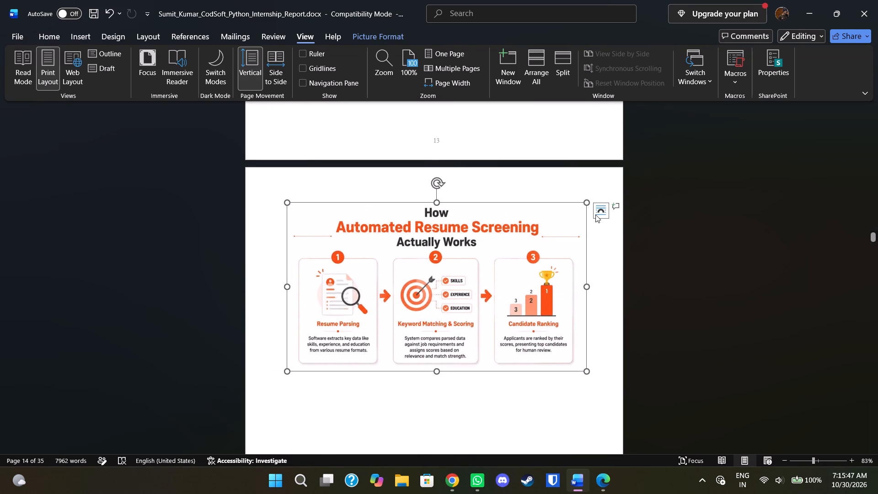
scroll(449, 250, up, 1)
scroll(449, 250, down, 1)
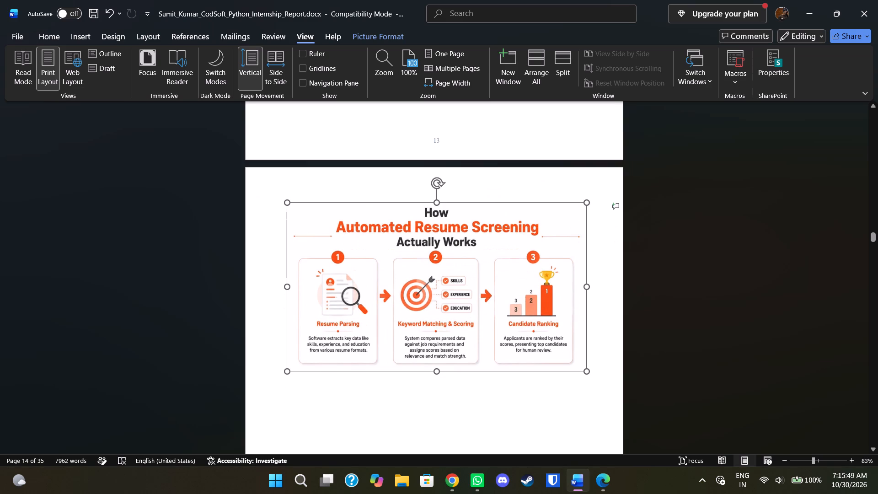
Set the Automated Resume Screening image's text wrapping to Behind Text.
click(603, 215)
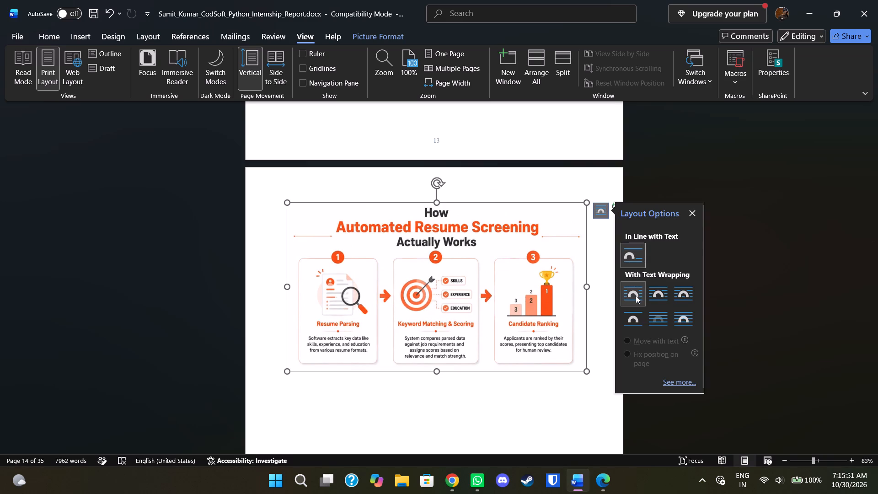
click(636, 296)
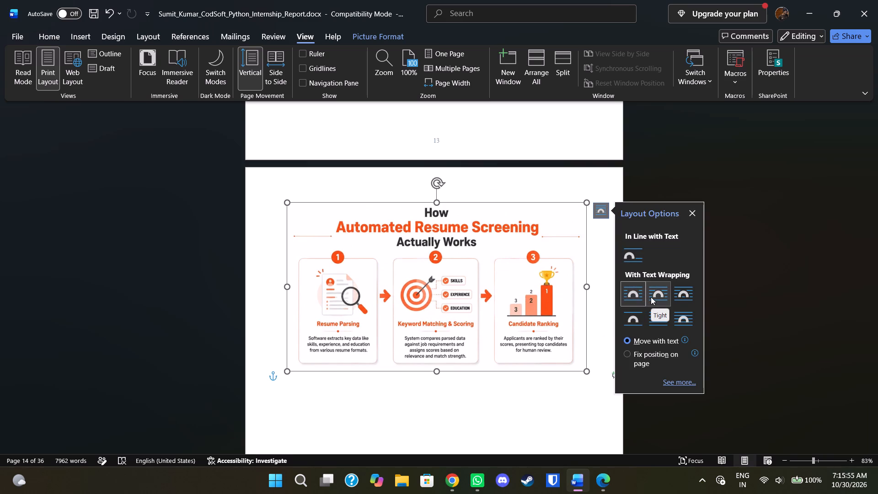
click(637, 318)
click(657, 321)
Shrink the Automated Resume Screening image to about half the text width and centre it below the last bullet of section 3.7.
scroll(442, 279, up, 1)
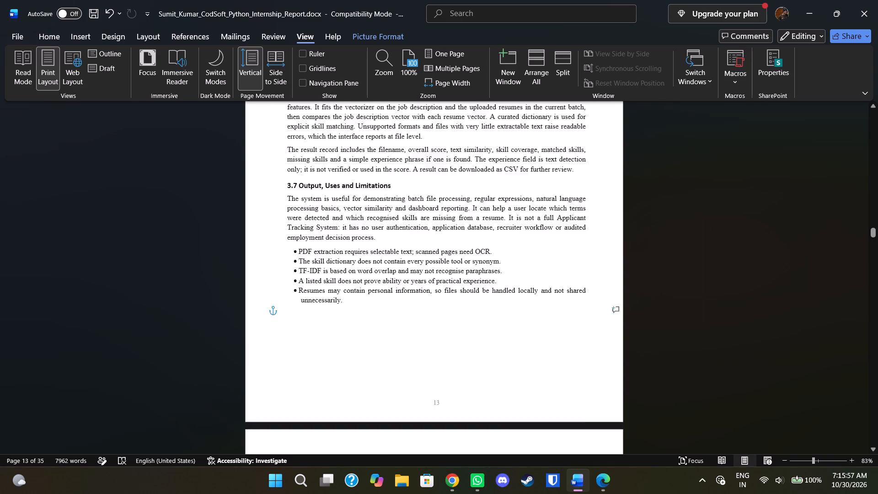
scroll(442, 278, up, 1)
scroll(442, 278, down, 1)
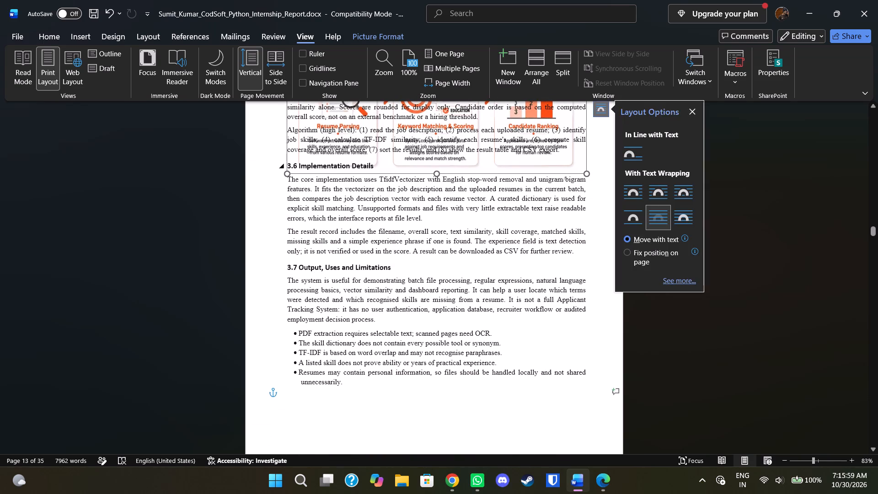
drag(555, 163, 565, 451)
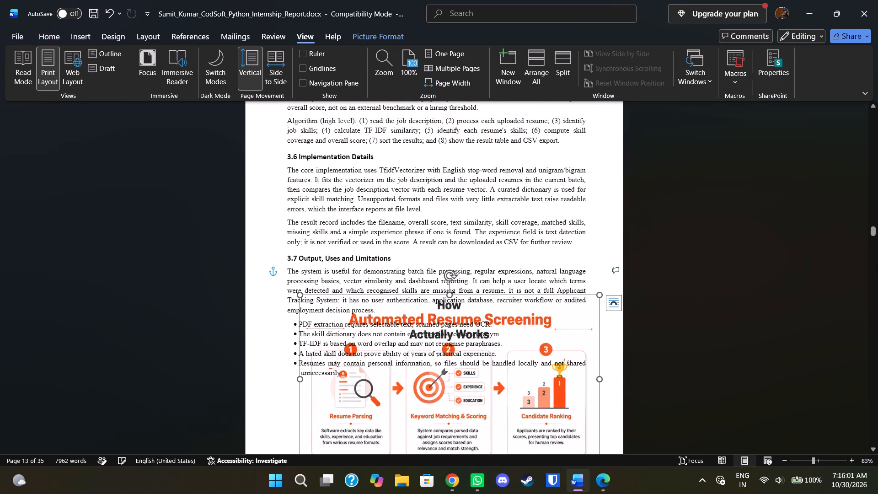
click(873, 230)
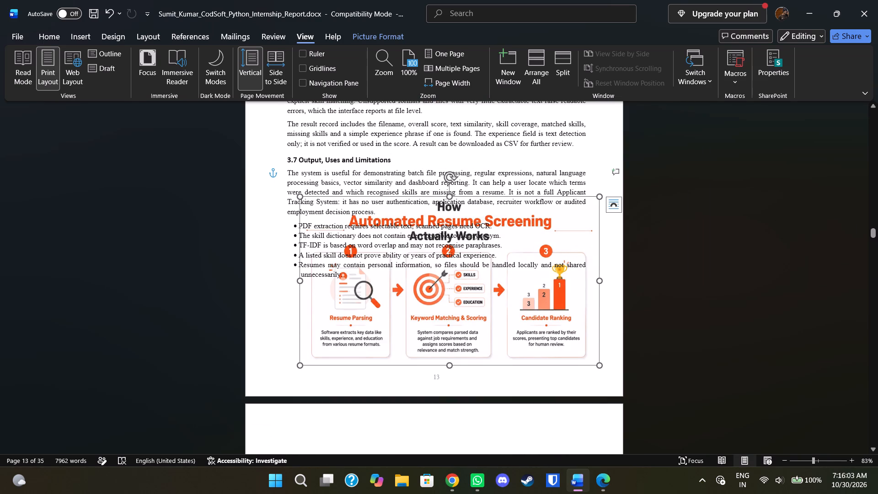
drag(600, 365, 453, 301)
drag(444, 280, 474, 344)
drag(518, 369, 485, 338)
drag(461, 315, 500, 333)
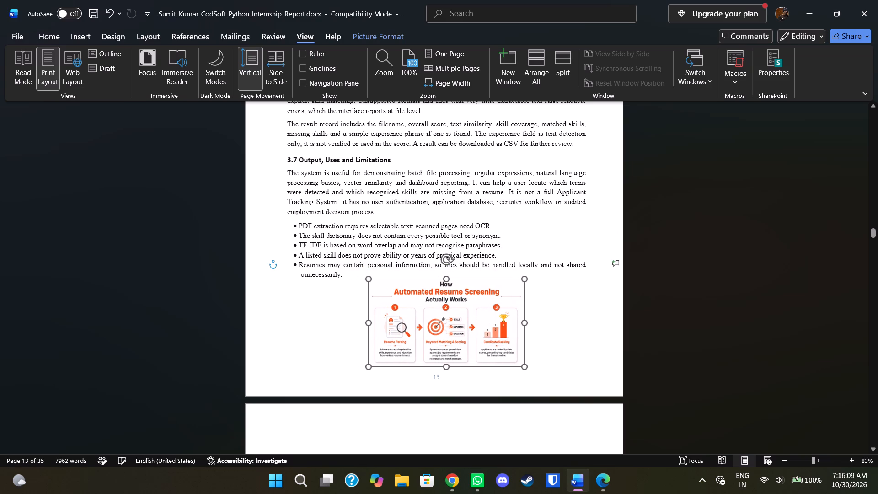
drag(500, 333, 490, 333)
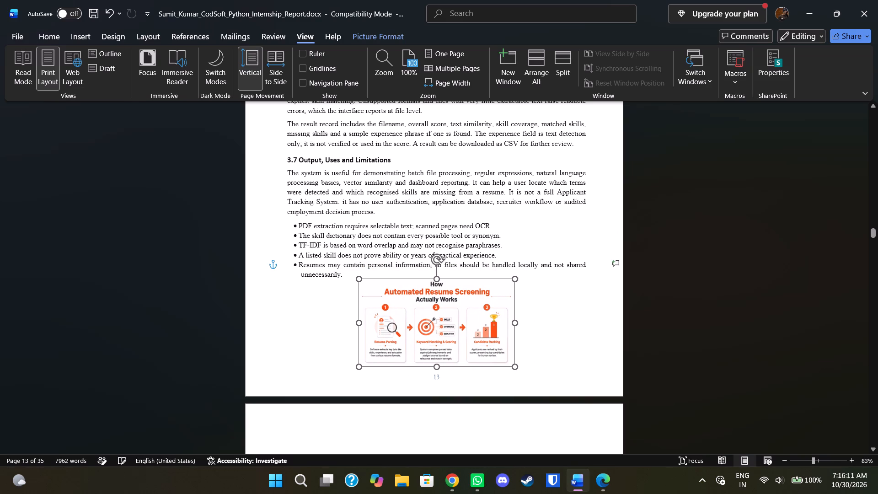
drag(490, 333, 489, 333)
click(571, 333)
Delete the blank lines before the Chapter 4 heading so that it sits at the top of its page.
drag(870, 236, 870, 241)
click(480, 402)
key(BackSpace)
key(BackSpace)
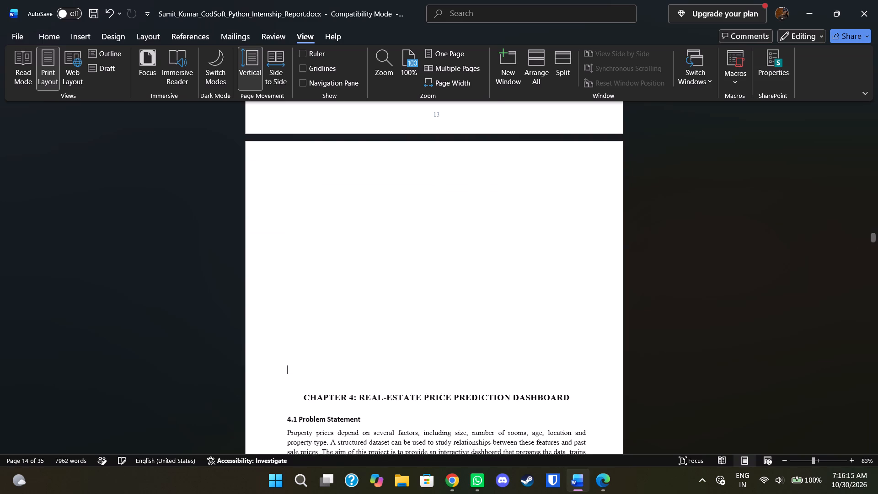
key(BackSpace)
key(BackSpace)
key(BackSpace)
key(BackSpace)
key(BackSpace)
key(BackSpace)
key(BackSpace)
key(BackSpace)
key(BackSpace)
key(BackSpace)
key(BackSpace)
key(BackSpace)
key(BackSpace)
key(BackSpace)
key(BackSpace)
key(BackSpace)
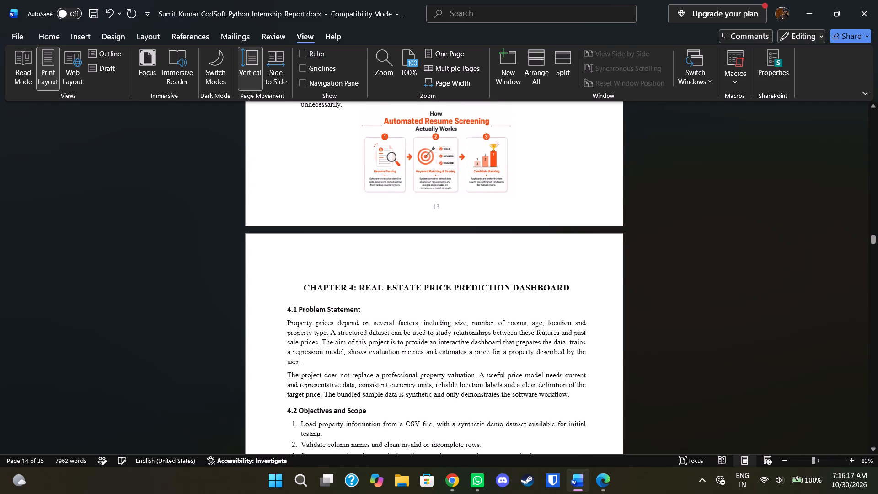
click(387, 271)
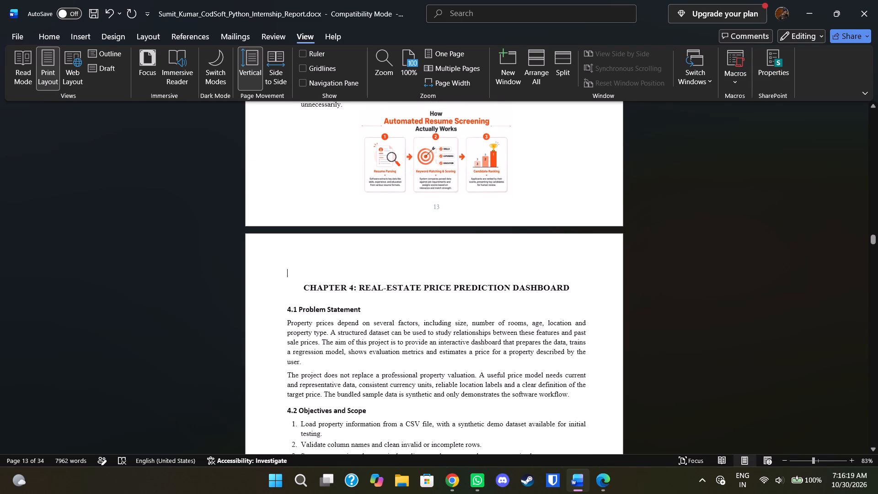
key(BackSpace)
click(393, 260)
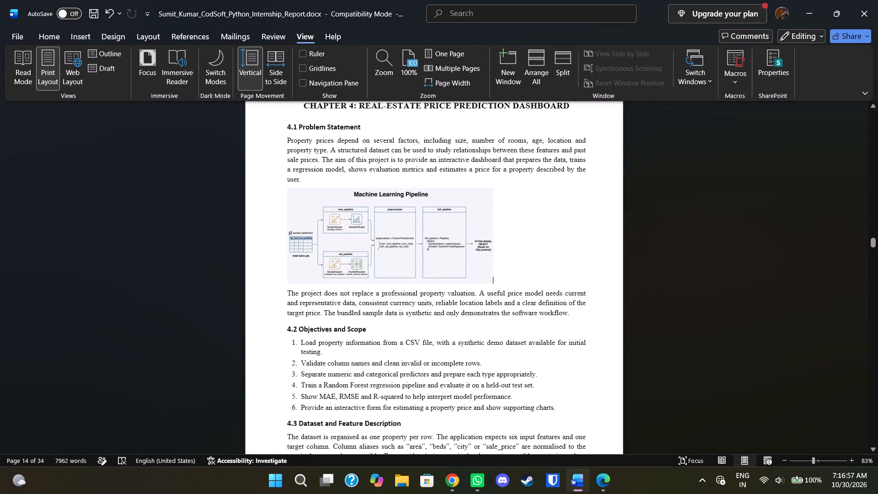
click(870, 243)
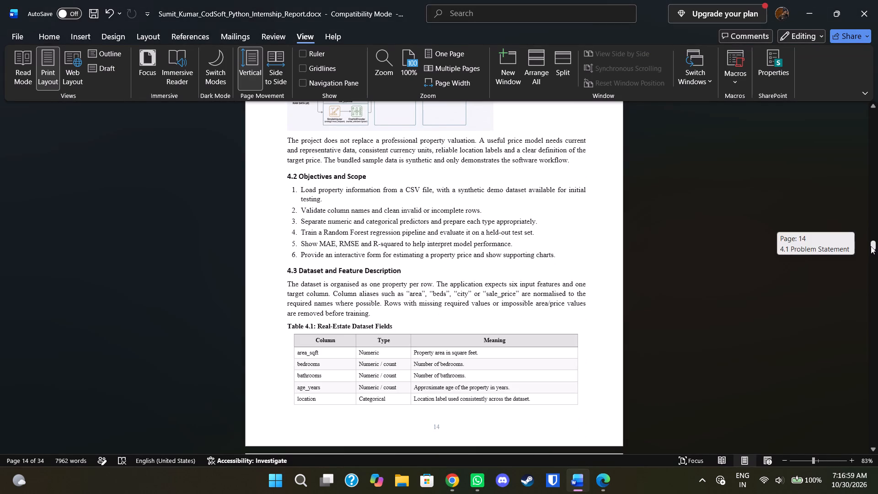
key(alt+Tab)
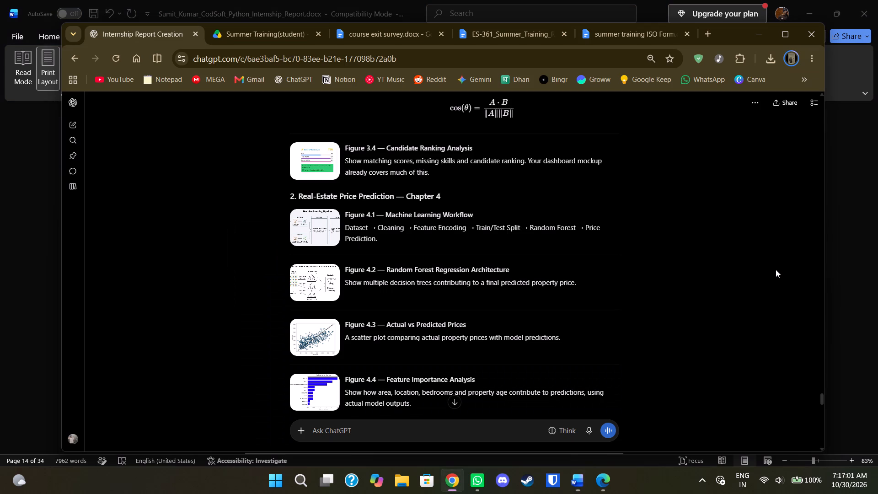
key(alt+Tab)
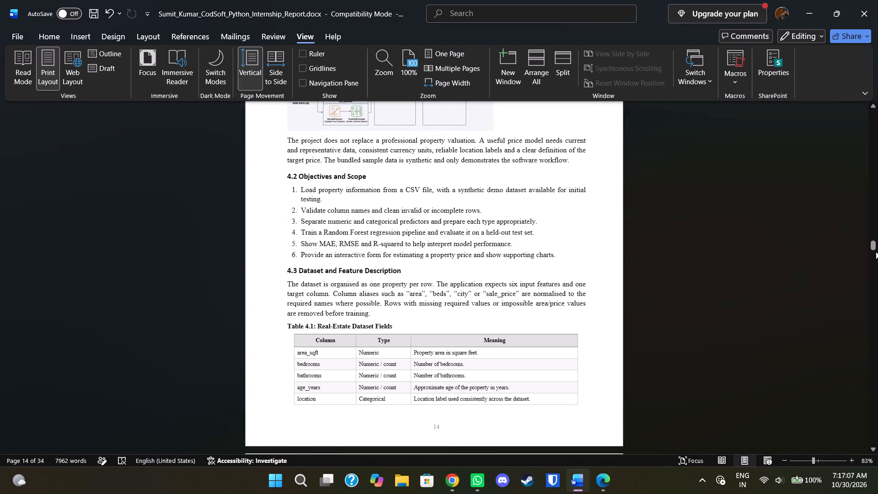
drag(874, 247, 875, 252)
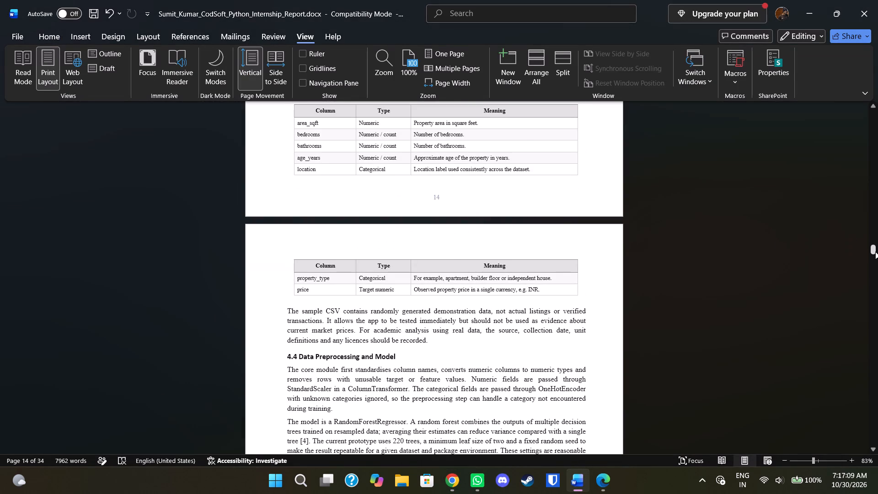
key(alt+Tab)
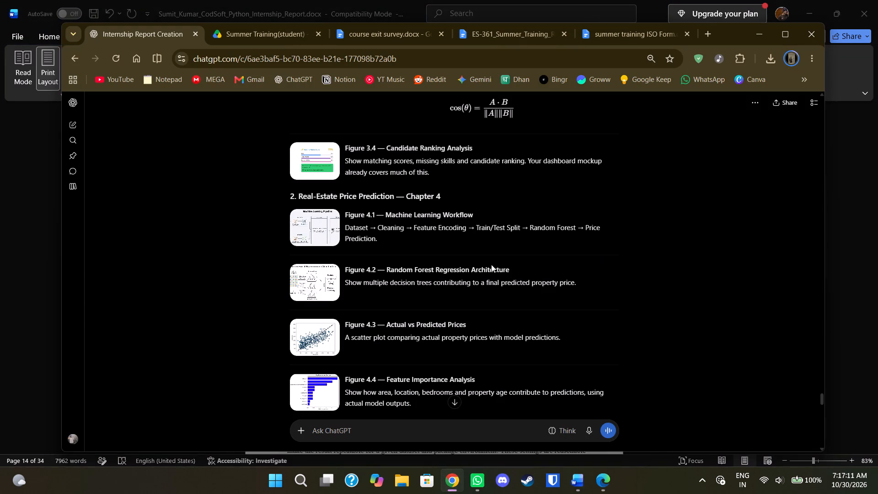
click(306, 332)
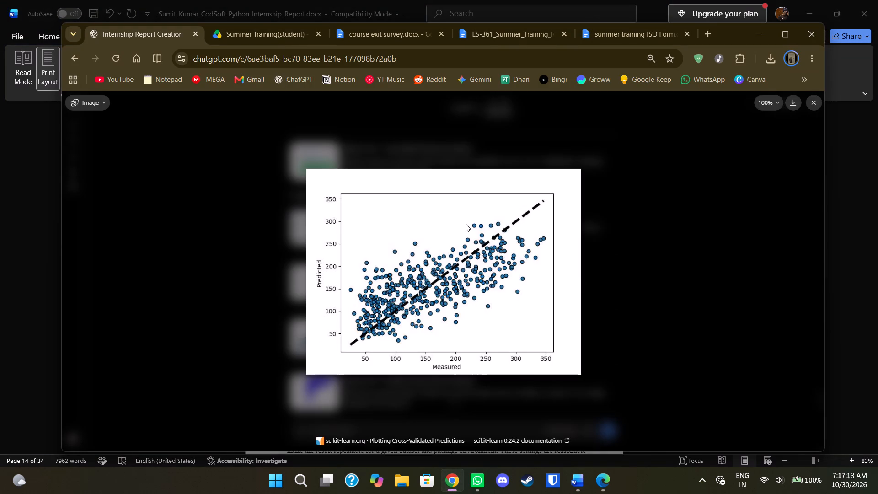
right_click(466, 224)
click(515, 269)
key(alt+Tab)
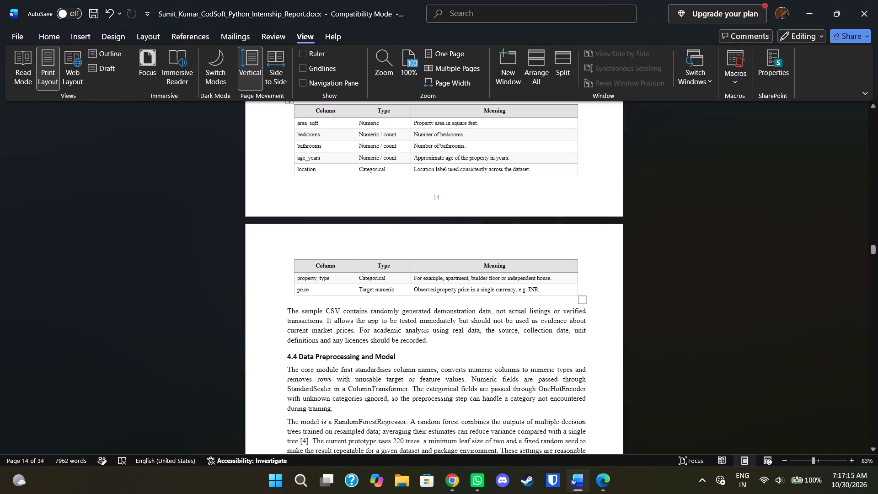
click(434, 341)
key(Return)
key(ctrl+v)
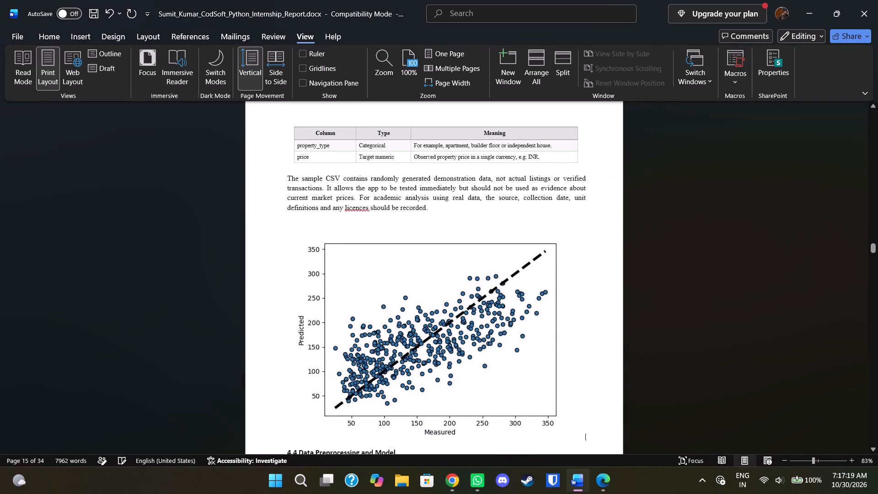
Shrink the scatter plot in section 4.3 to about two-thirds of the text width.
click(466, 343)
drag(585, 441, 570, 420)
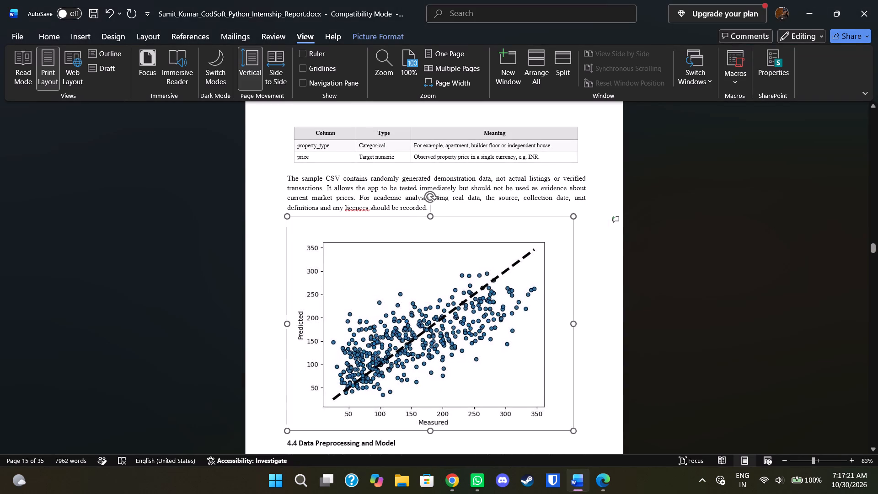
drag(570, 420, 483, 345)
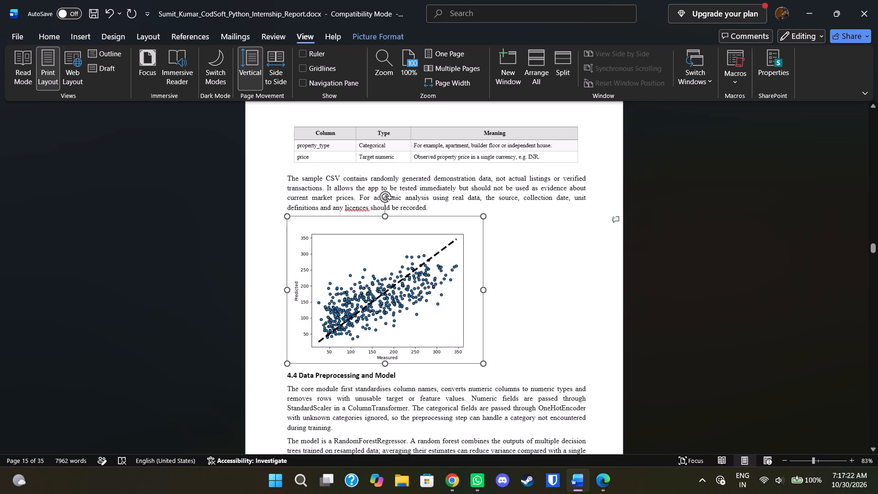
click(549, 324)
Examine section 4.4 in Word, ChatGPT's Figure 4.4 Feature Importance image in Chrome, and its code snippet suggestions.
click(873, 247)
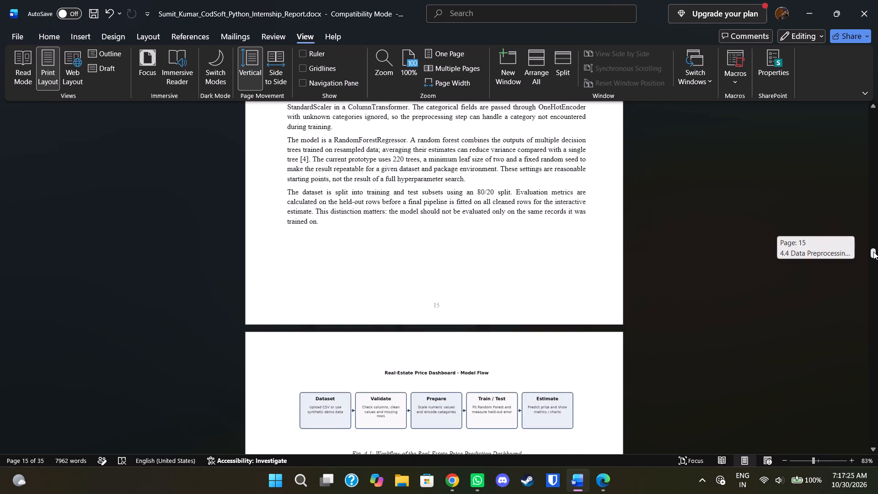
key(alt+Tab)
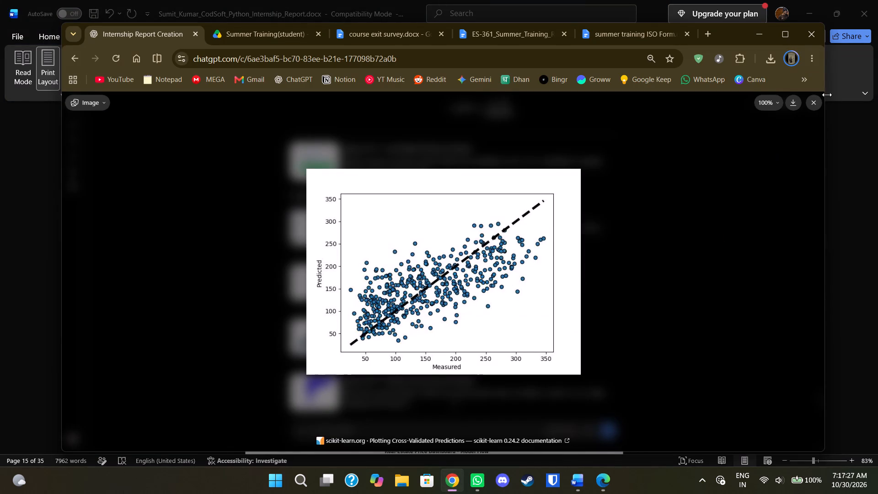
click(809, 101)
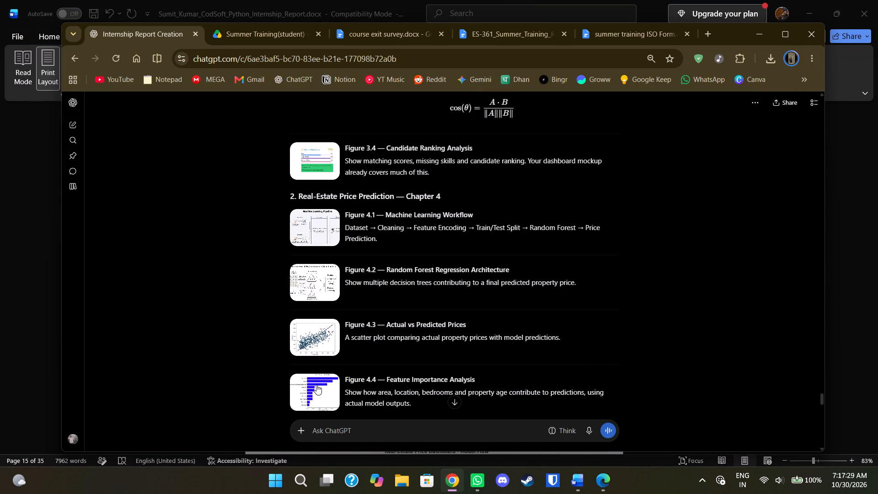
click(316, 385)
key(alt+Tab)
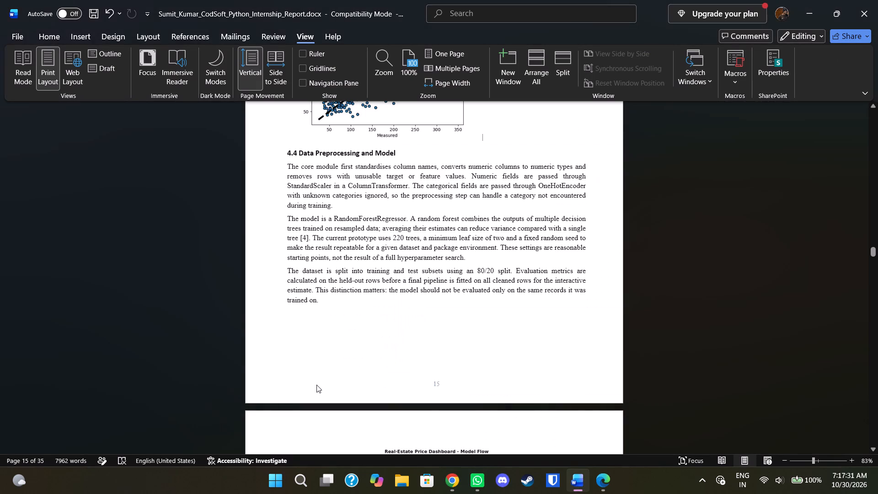
key(alt+Tab)
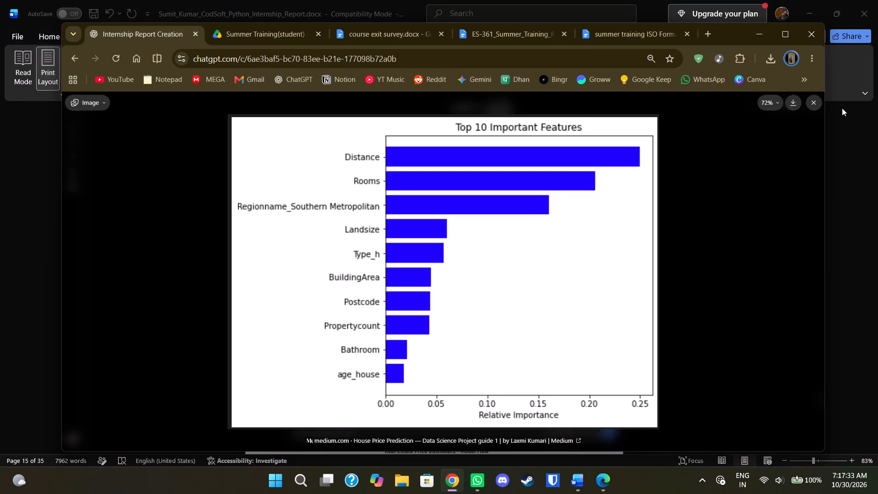
click(814, 104)
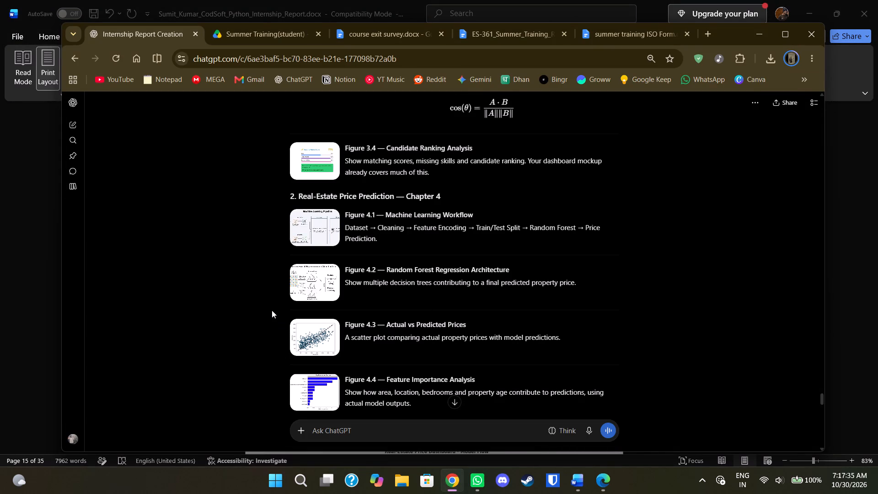
scroll(272, 310, down, 1)
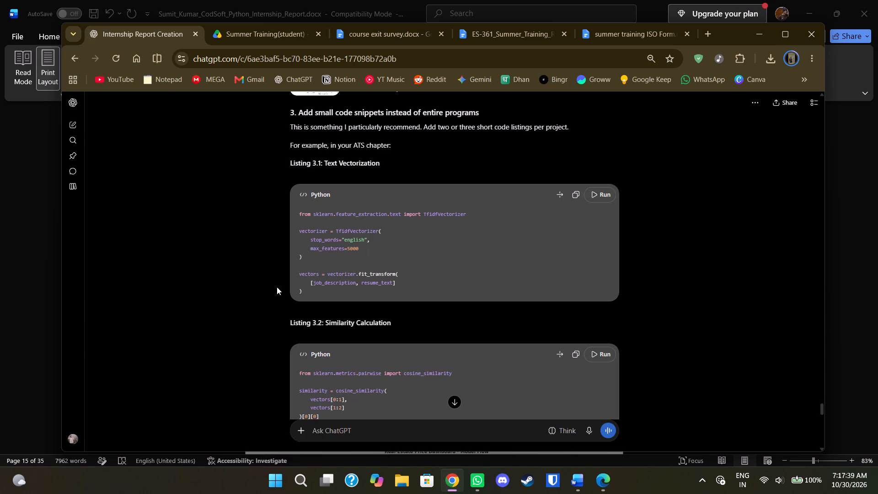
Switch to Word and examine the rest of Chapter 4 and the start of Chapter 5 for layout and existing figures.
key(alt+Tab)
scroll(277, 286, down, 1)
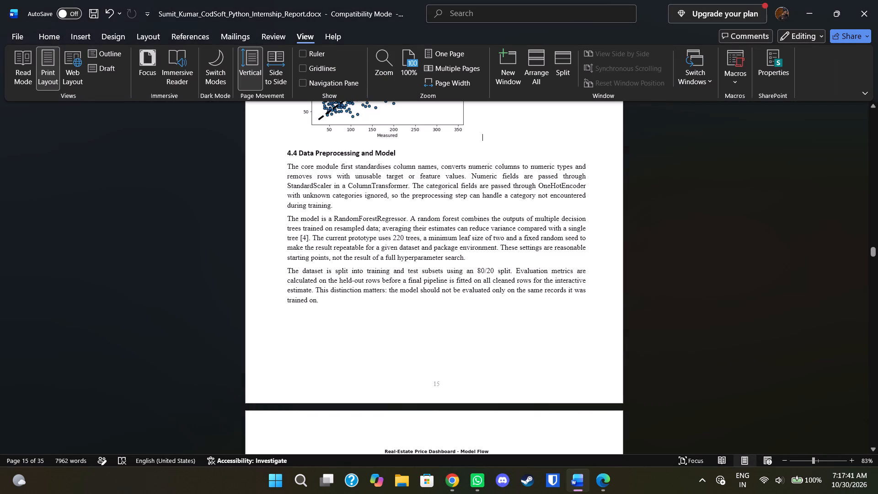
scroll(277, 286, down, 1)
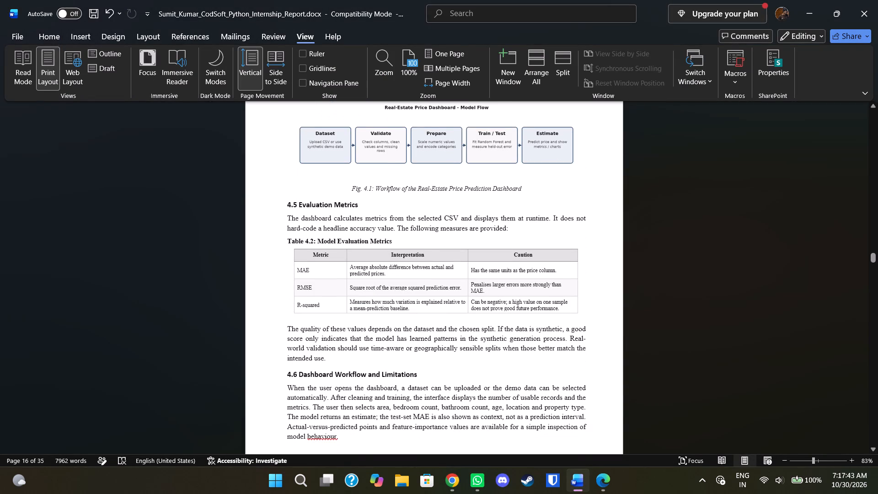
scroll(270, 277, down, 1)
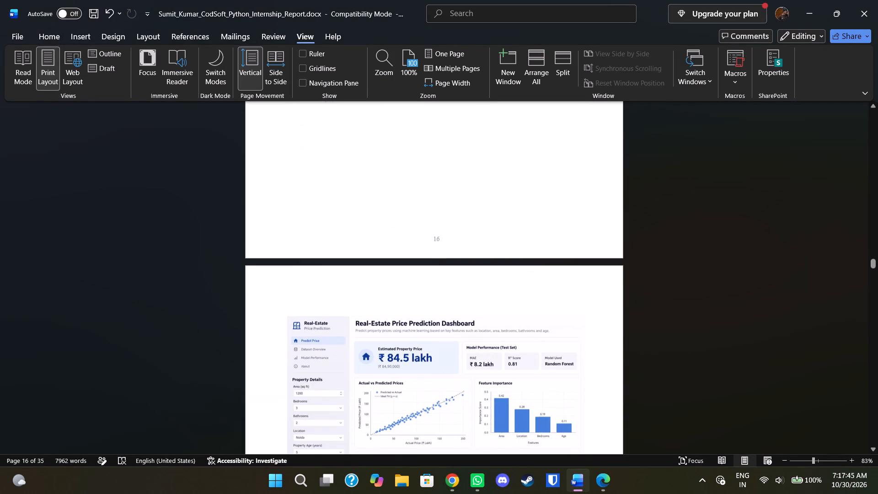
scroll(270, 277, down, 2)
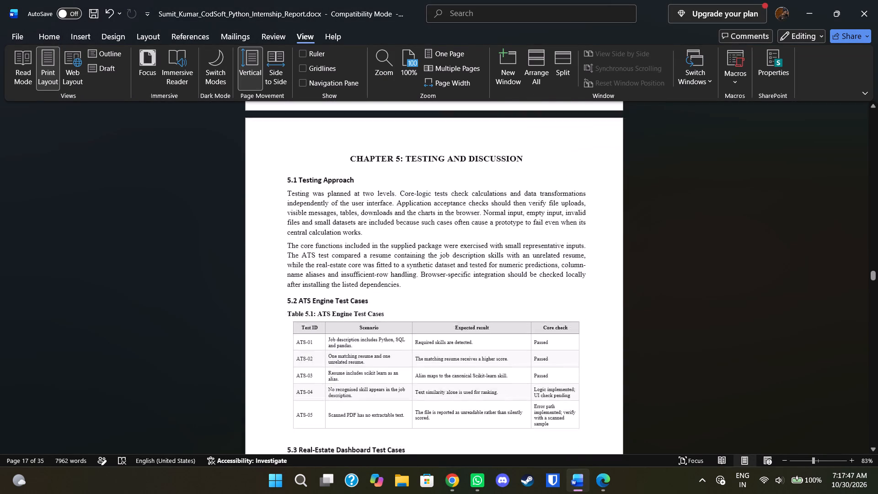
scroll(276, 275, up, 4)
scroll(438, 313, down, 2)
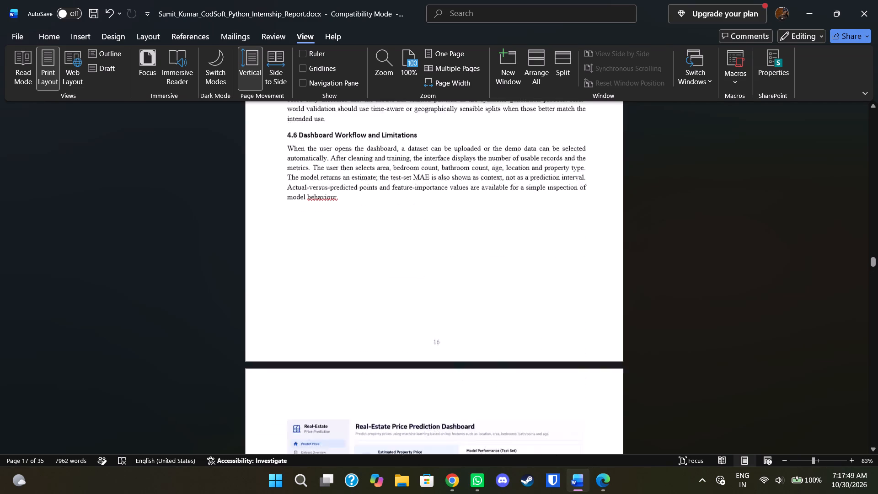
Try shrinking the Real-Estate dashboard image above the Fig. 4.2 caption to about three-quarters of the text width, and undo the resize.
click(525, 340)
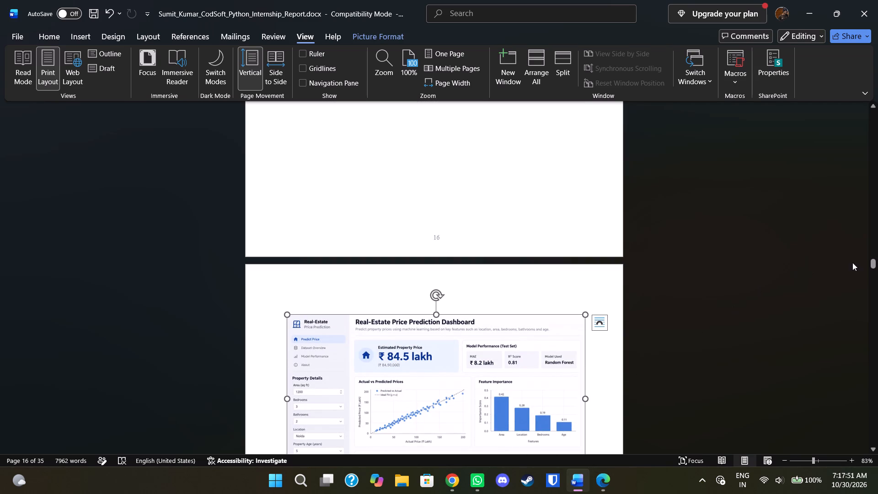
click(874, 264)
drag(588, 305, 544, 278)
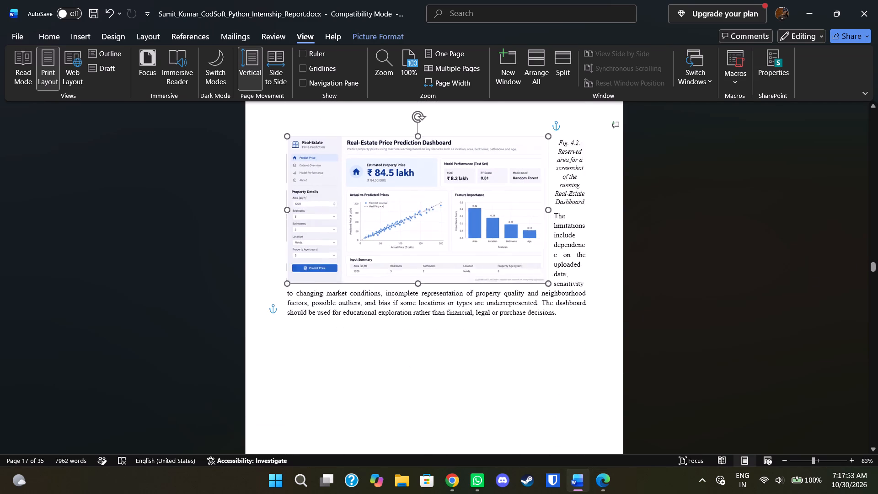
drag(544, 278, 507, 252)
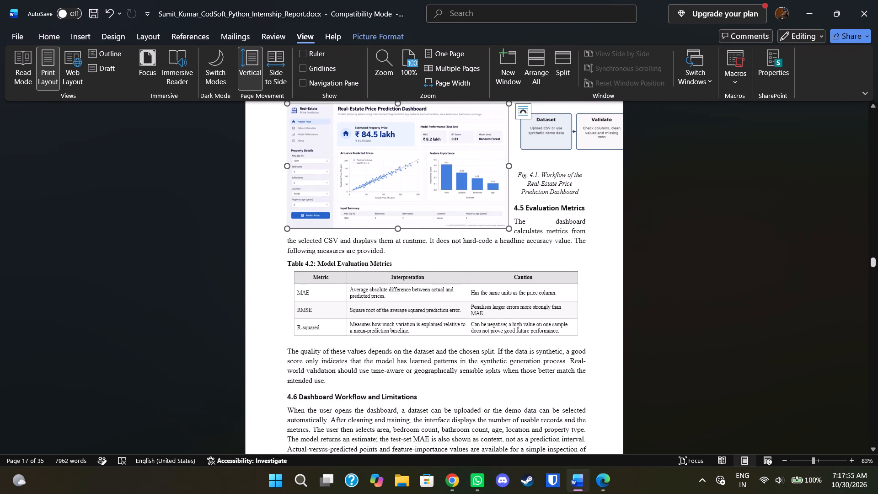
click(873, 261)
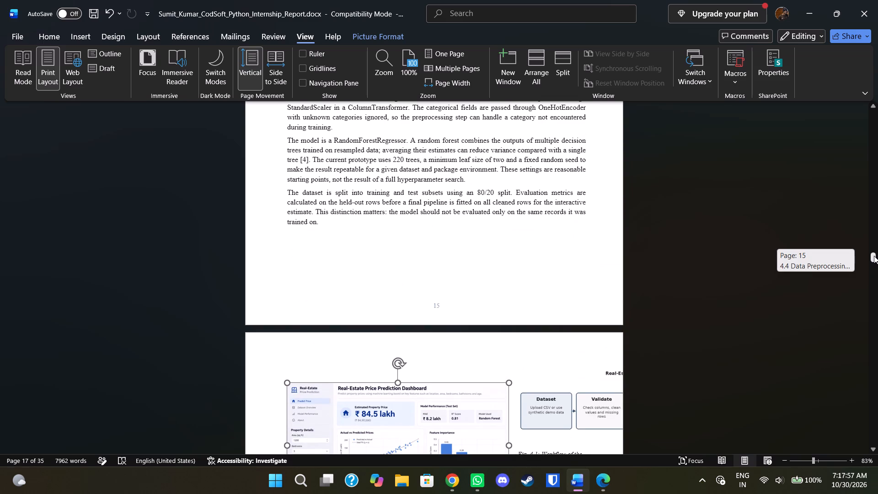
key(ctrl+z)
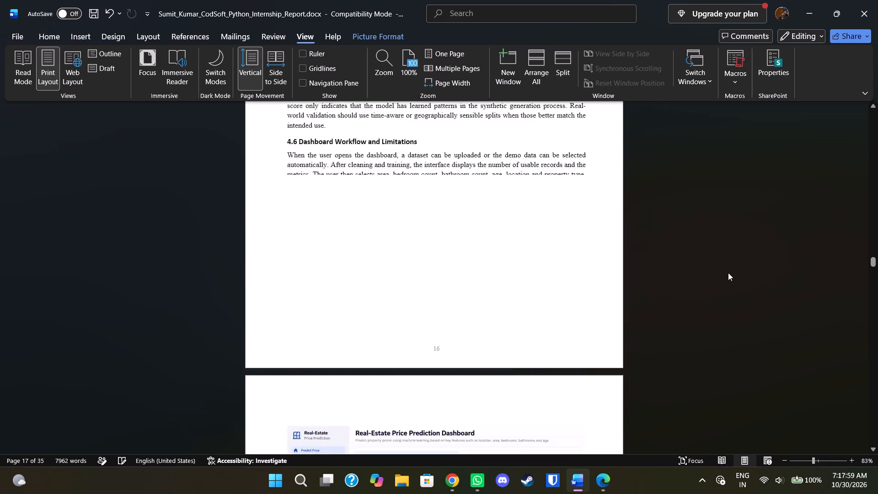
Change the text wrapping of the Real-Estate dashboard image above the Fig. 4.2 caption to Tight.
click(471, 248)
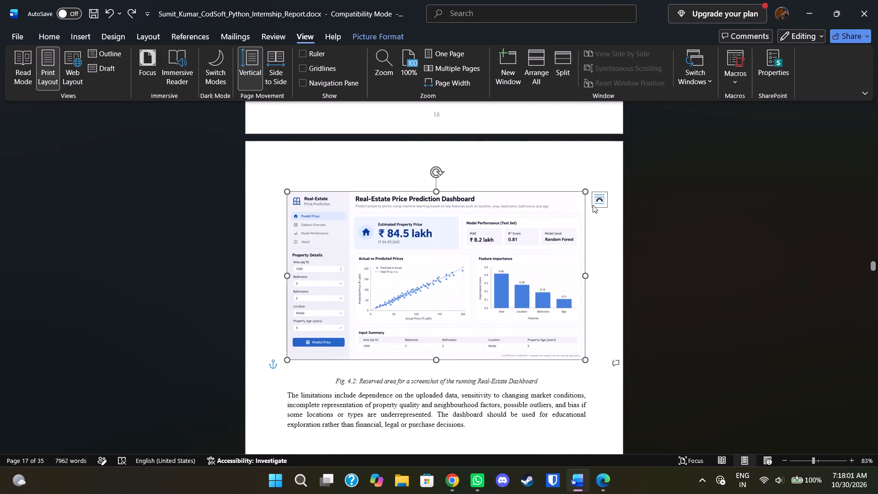
click(596, 199)
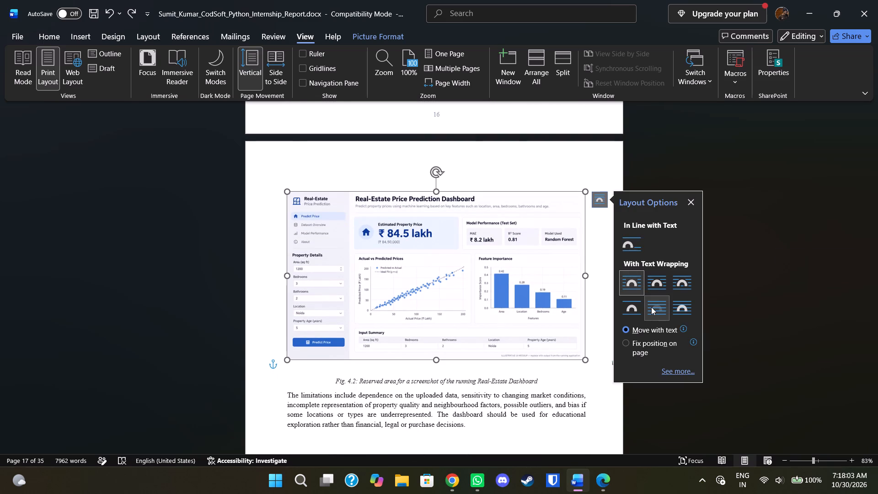
double_click(634, 310)
click(655, 290)
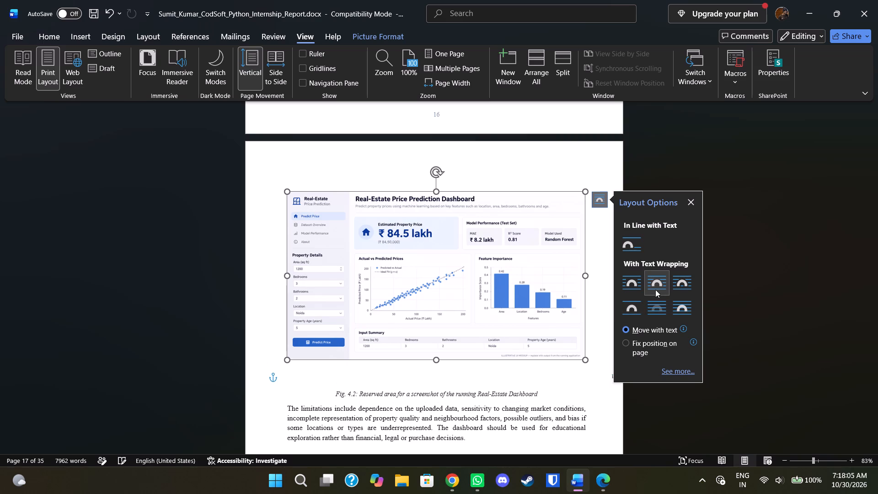
Copy all of Appendix A's text, from the ATS Analytics Engine Source Code heading through the final main() line of Appendix A.2.
click(873, 265)
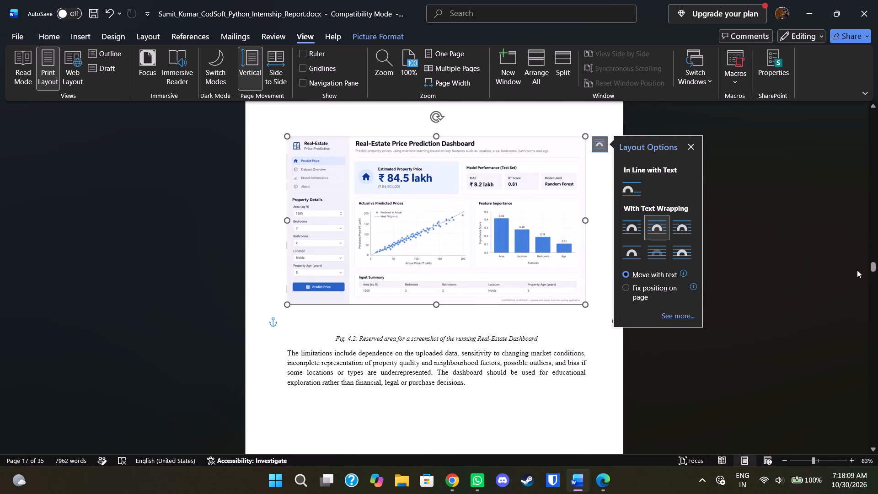
drag(873, 264, 877, 262)
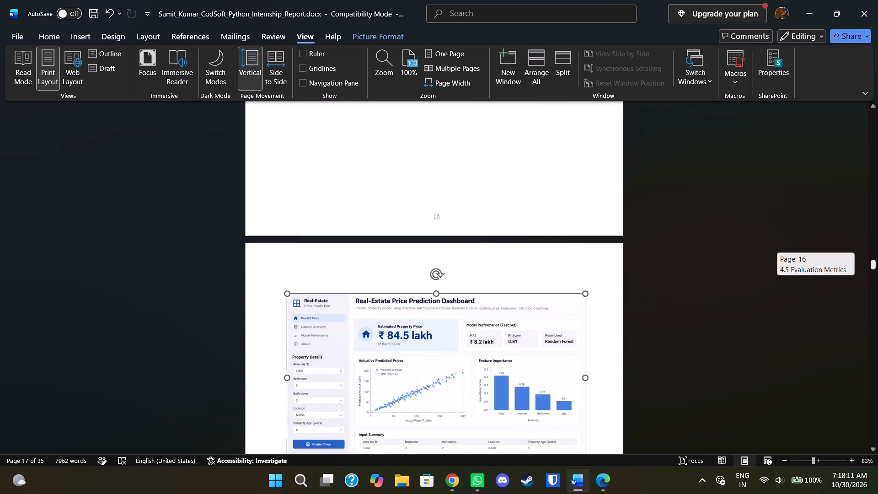
drag(877, 262, 877, 273)
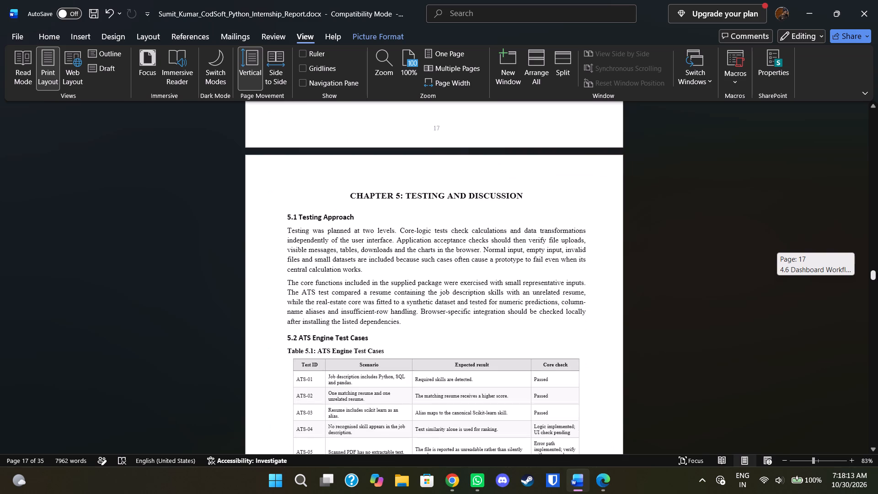
drag(877, 273, 877, 292)
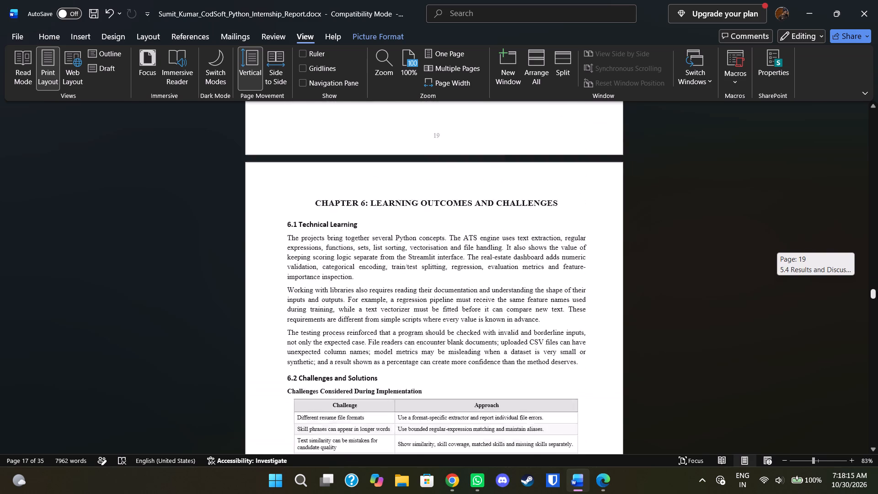
drag(877, 292, 877, 304)
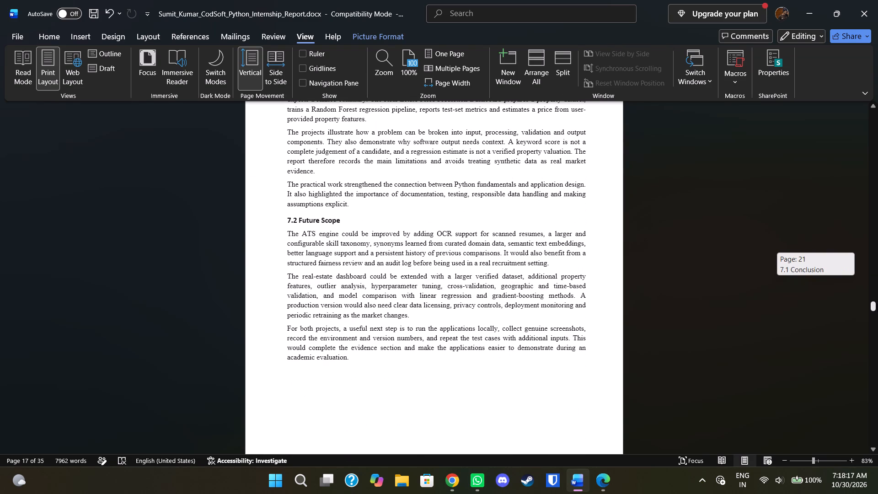
drag(877, 304, 877, 321)
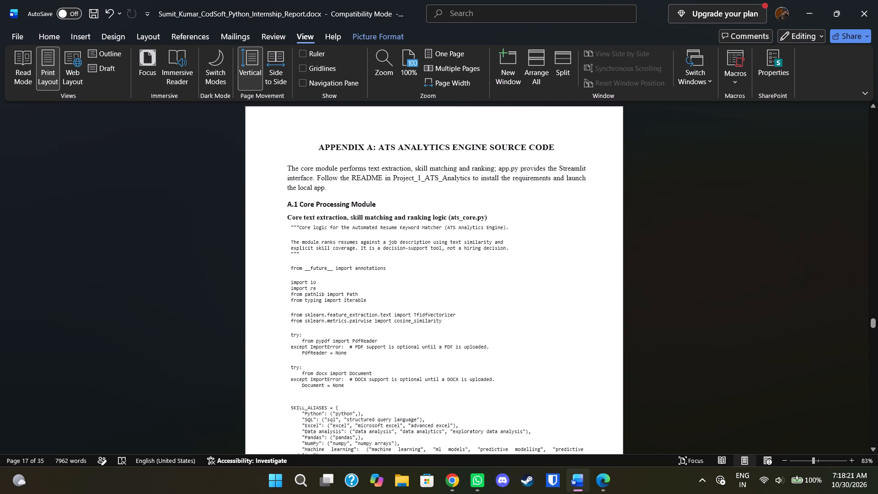
click(369, 134)
click(383, 128)
click(383, 128)
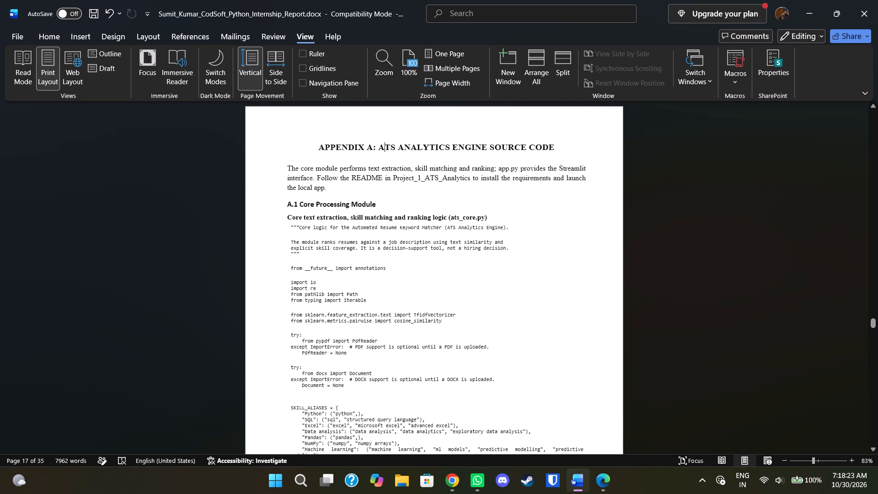
click(389, 119)
drag(318, 147, 485, 454)
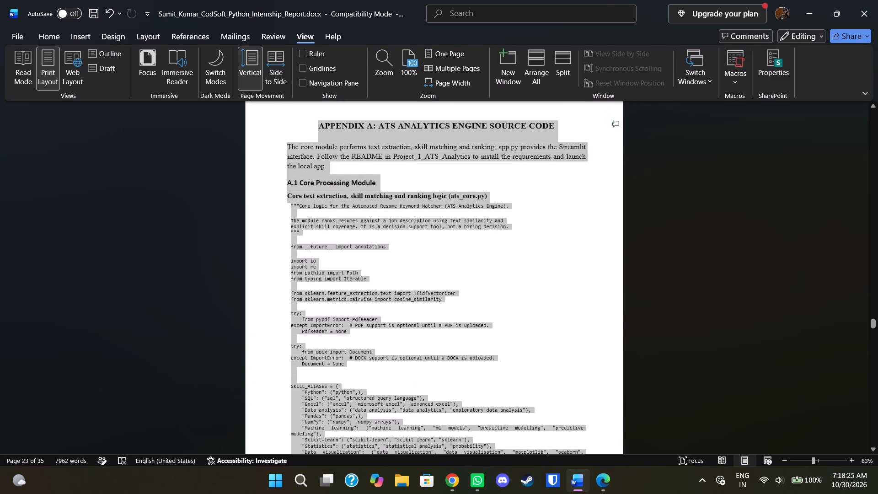
drag(485, 454, 495, 472)
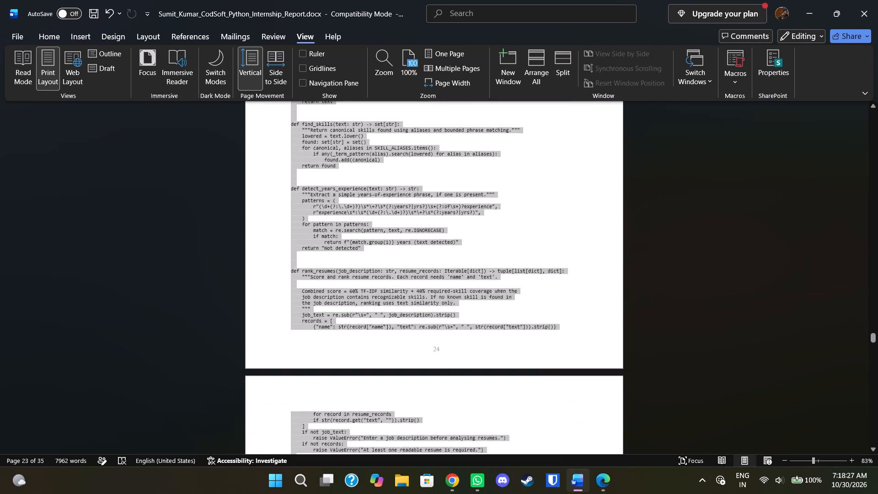
drag(495, 472, 497, 472)
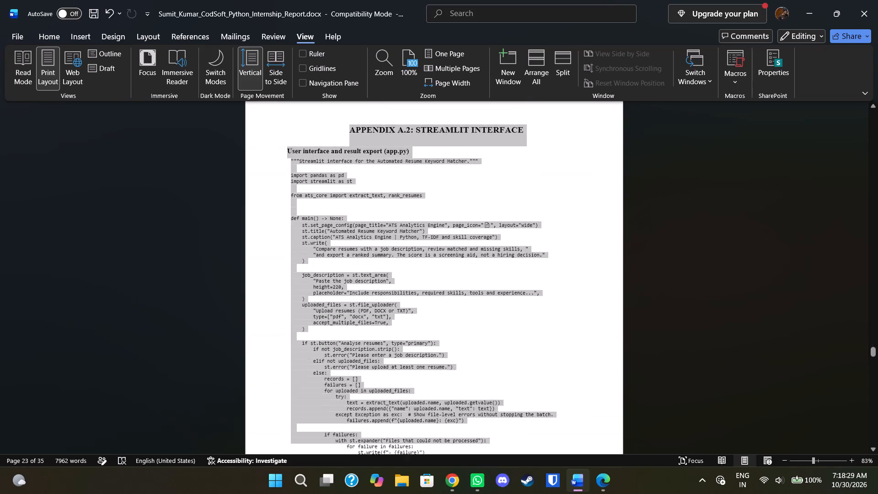
drag(497, 472, 529, 372)
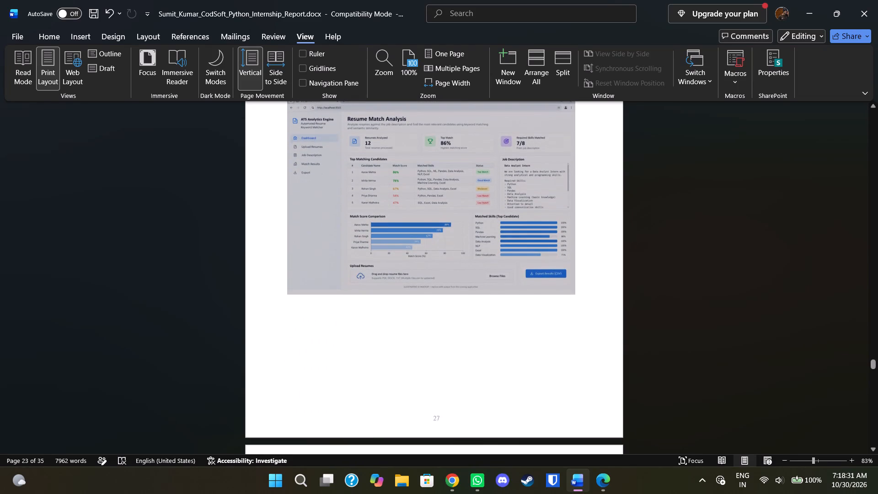
drag(529, 372, 515, 232)
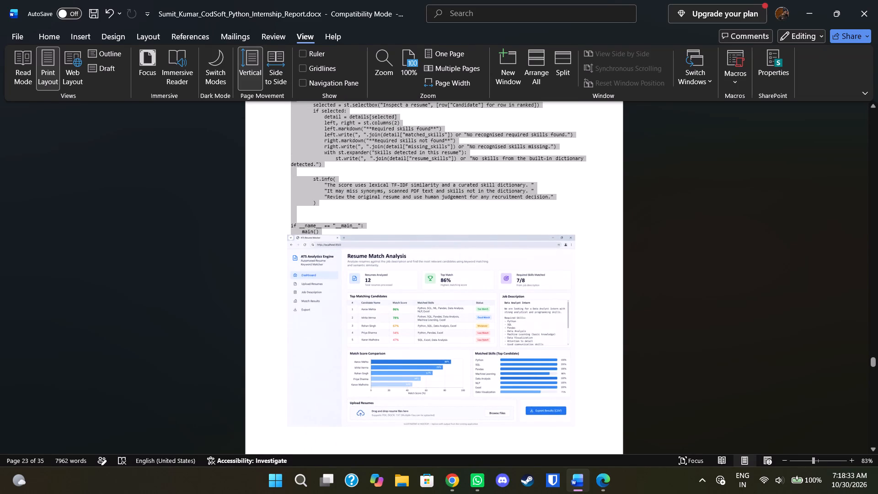
drag(515, 232, 516, 232)
key(ctrl+c)
click(412, 228)
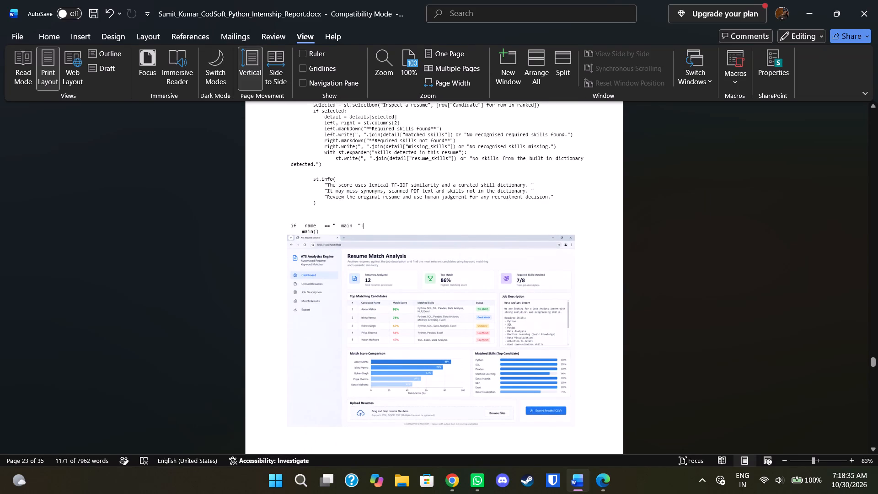
click(411, 227)
click(325, 230)
key(Return)
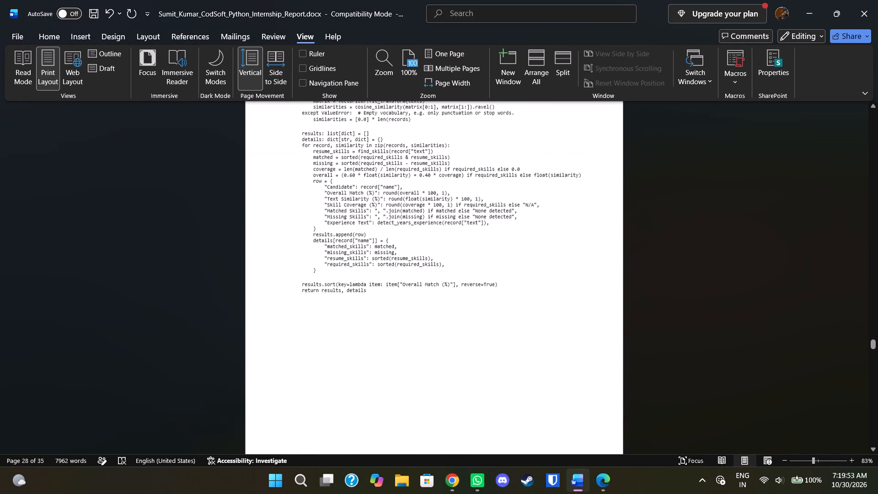
scroll(434, 340, up, 3)
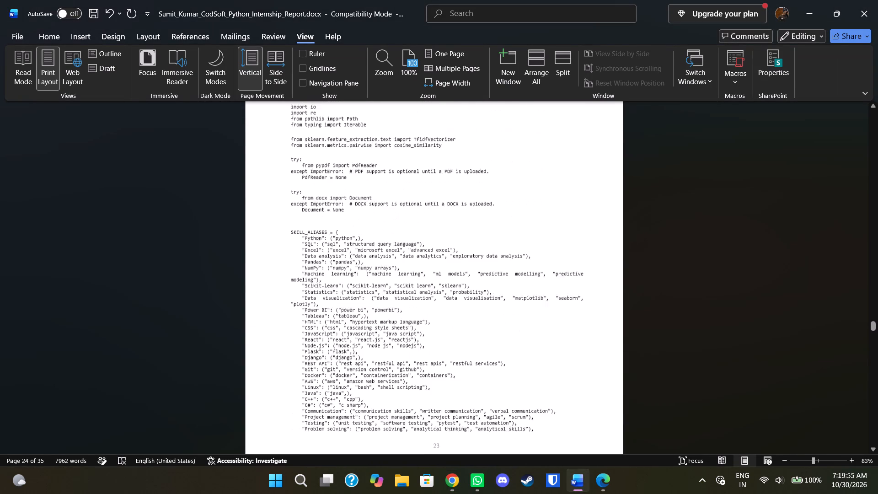
scroll(434, 339, up, 2)
scroll(434, 341, down, 2)
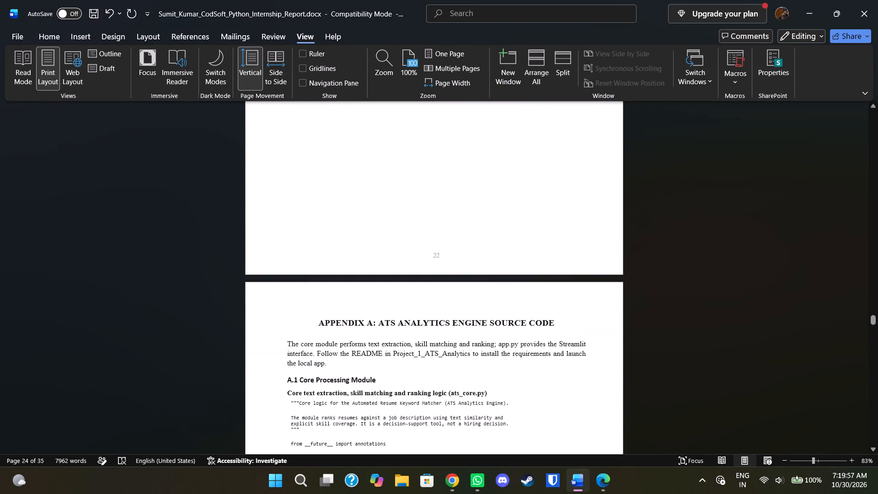
drag(875, 322, 875, 325)
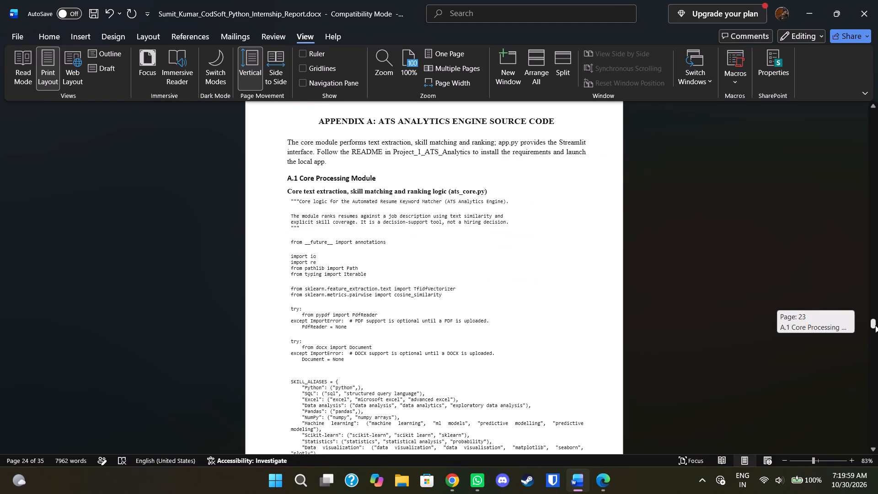
drag(875, 325, 875, 326)
scroll(546, 366, up, 2)
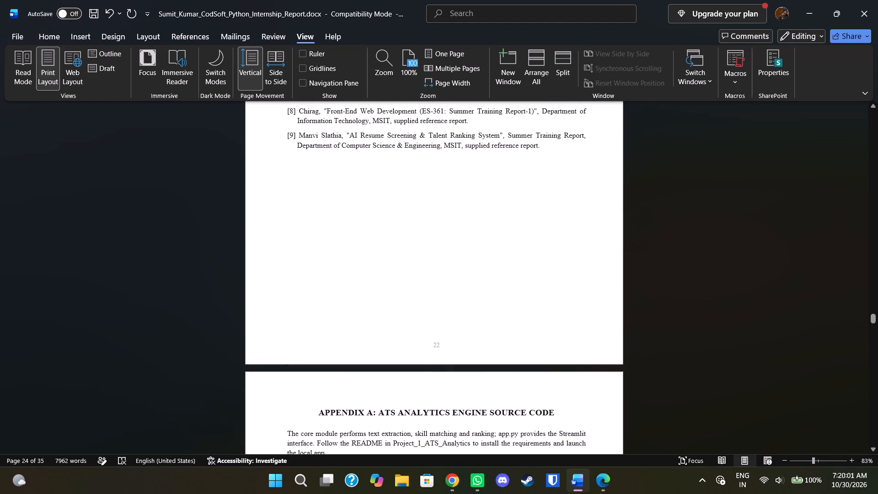
scroll(546, 365, down, 2)
scroll(546, 365, up, 2)
scroll(546, 365, down, 2)
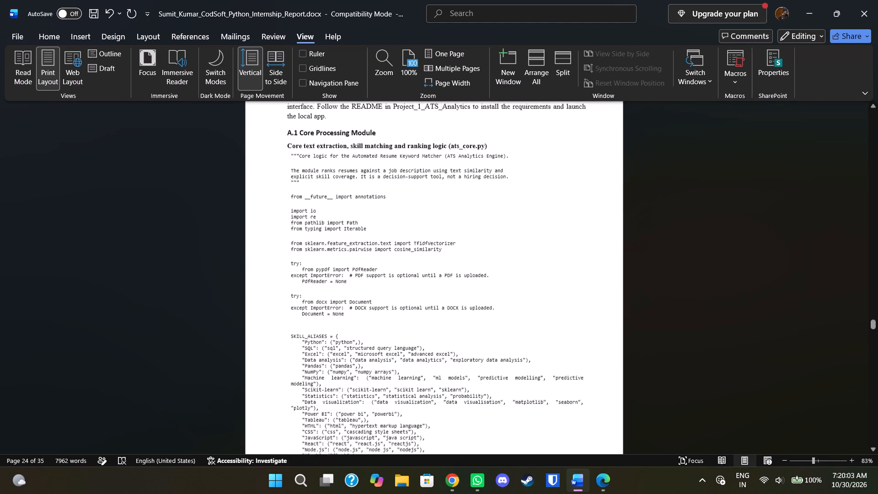
Switch back to the ChatGPT conversation in Chrome to check on the requested Word file.
click(459, 467)
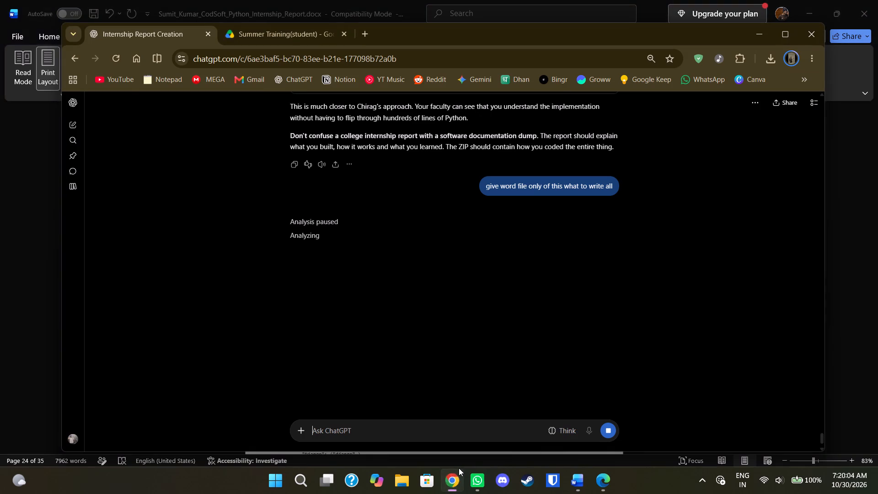
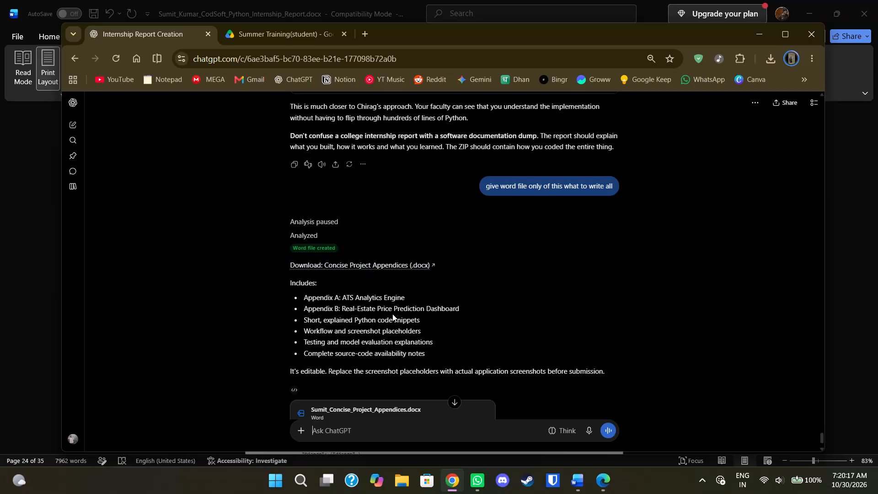
Open the concise project appendices Word file from ChatGPT's reply and examine its Appendix A on the ATS Analytics Engine.
scroll(392, 314, down, 1)
click(407, 349)
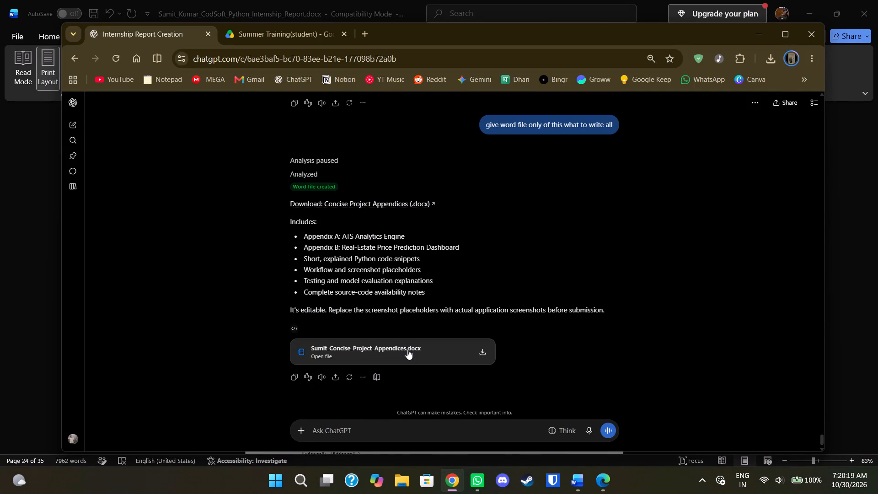
scroll(502, 257, down, 1)
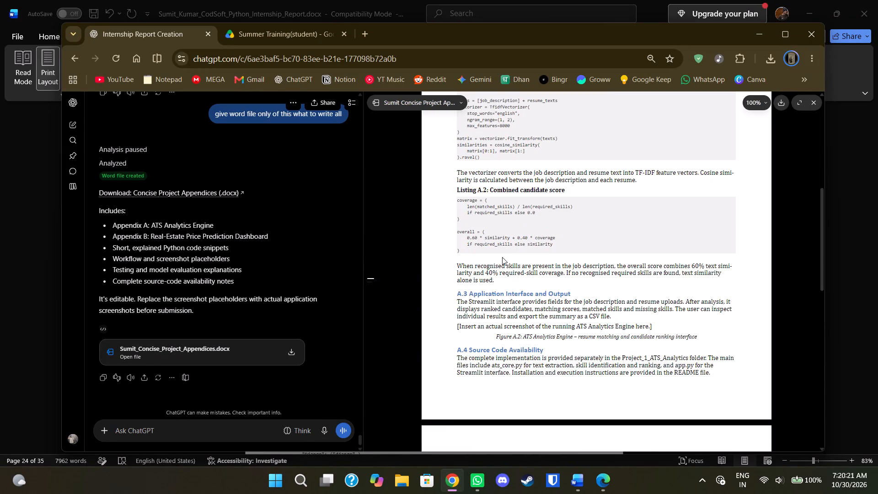
scroll(503, 257, down, 3)
scroll(503, 257, up, 2)
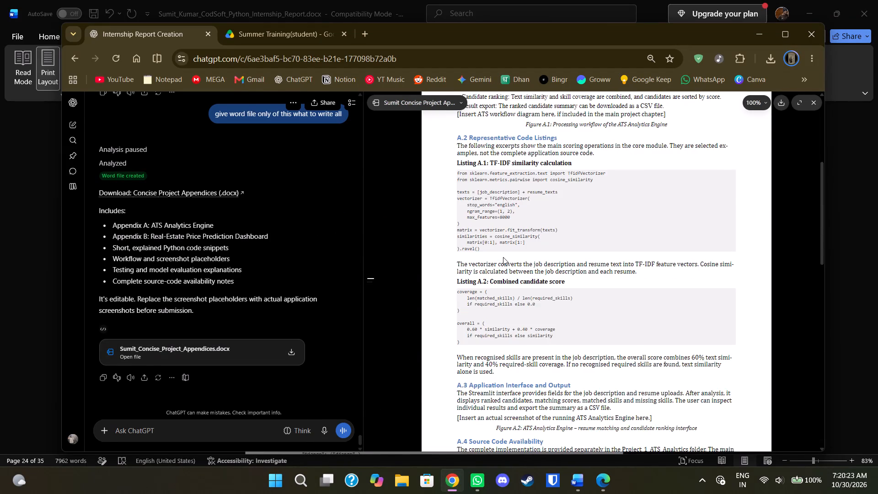
scroll(503, 257, up, 2)
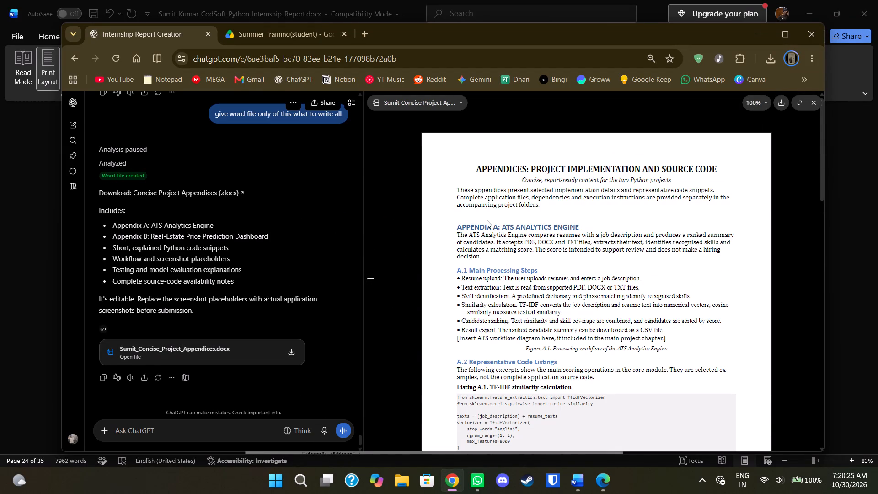
scroll(487, 220, down, 1)
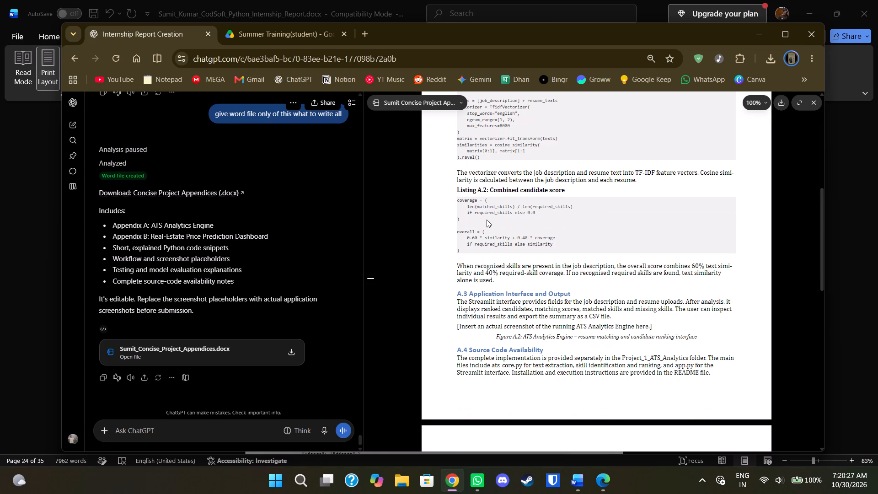
scroll(487, 220, up, 1)
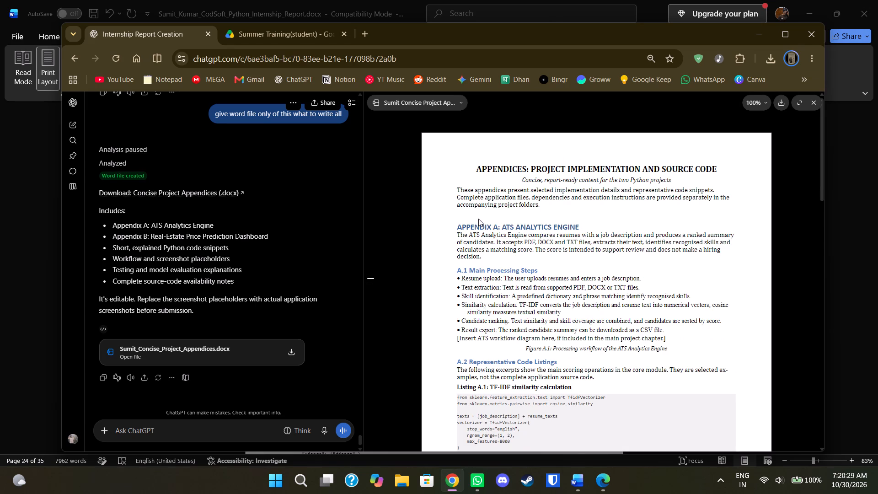
Compare the report's A.1 Core Processing Module in Word with the A.1 Main Processing Steps in ChatGPT's concise file.
click(766, 40)
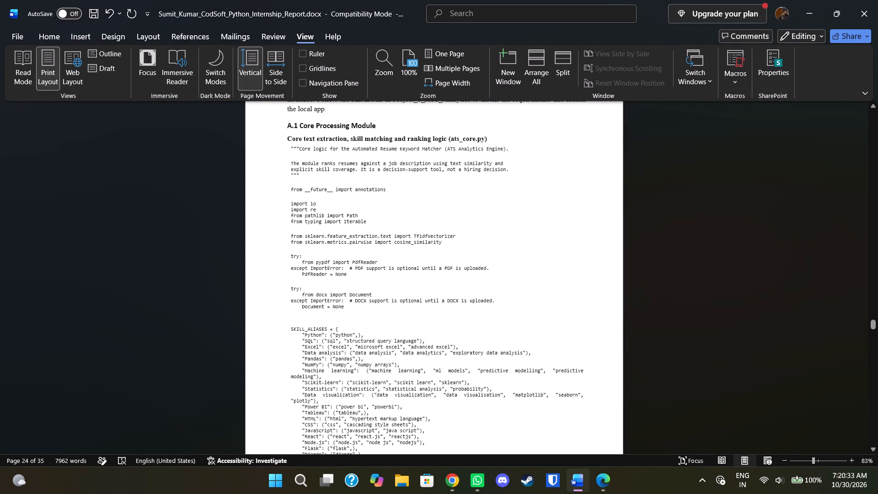
key(alt+Tab)
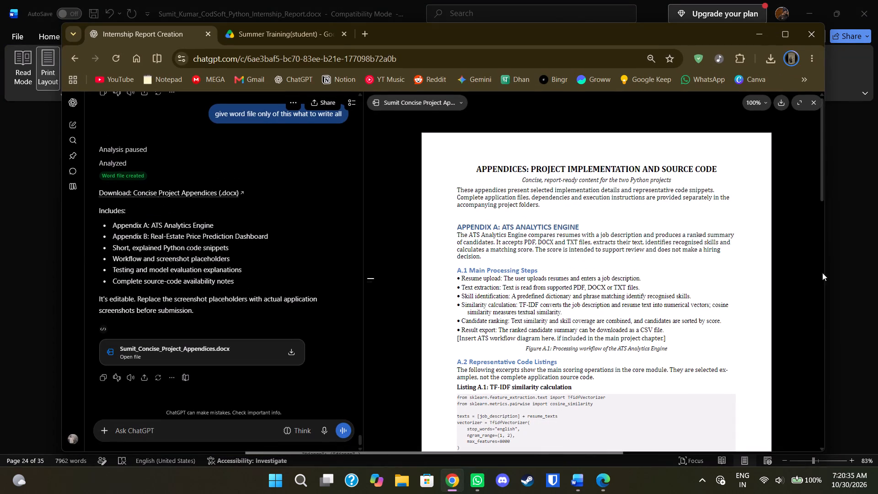
drag(822, 168, 823, 175)
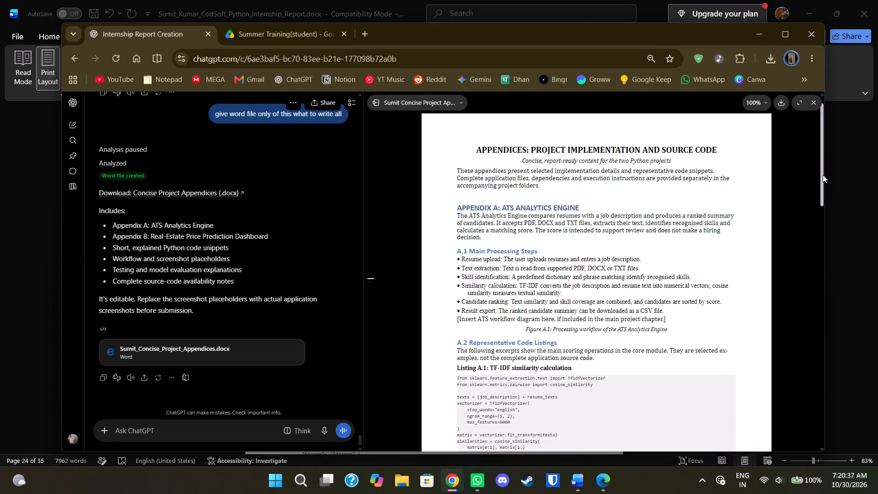
drag(823, 175, 824, 194)
key(alt+Tab)
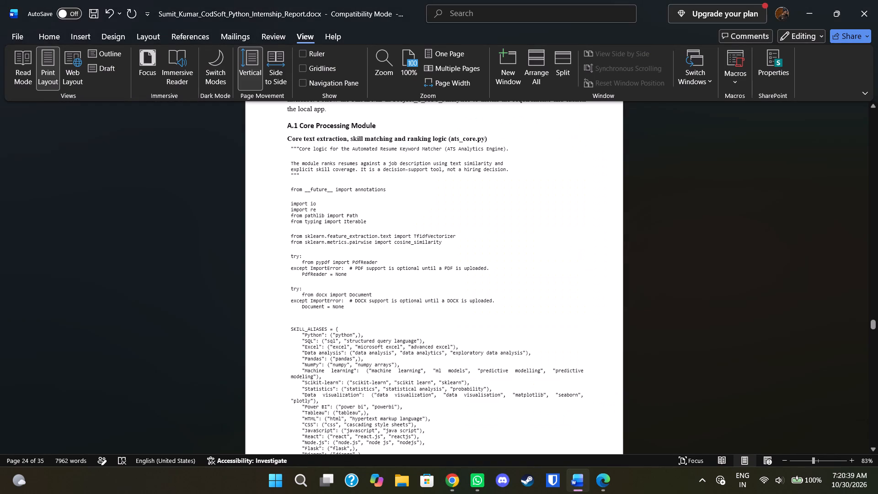
key(alt+Tab)
key(alt+Tab)
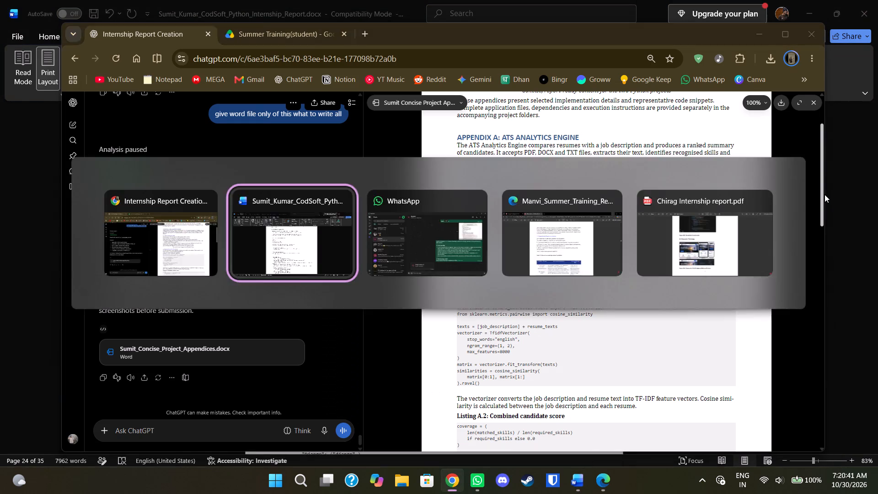
key(alt+Tab)
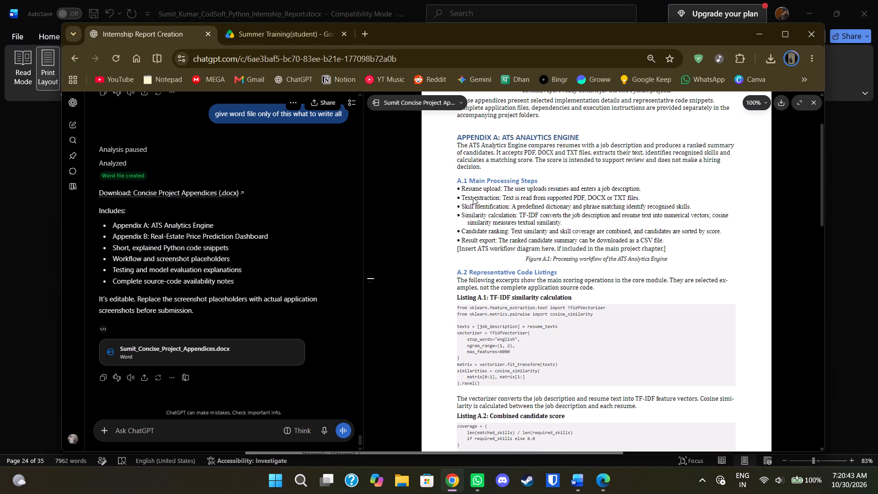
drag(456, 188, 503, 206)
Examine the report's ats_core.py source-code pages in Word, up to Appendix A.2, against the concise Appendix A.
key(alt+Tab)
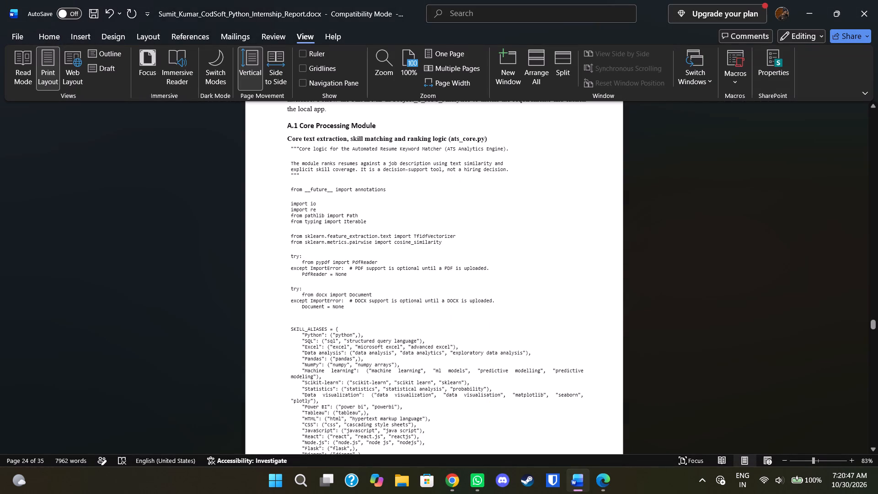
scroll(283, 214, down, 1)
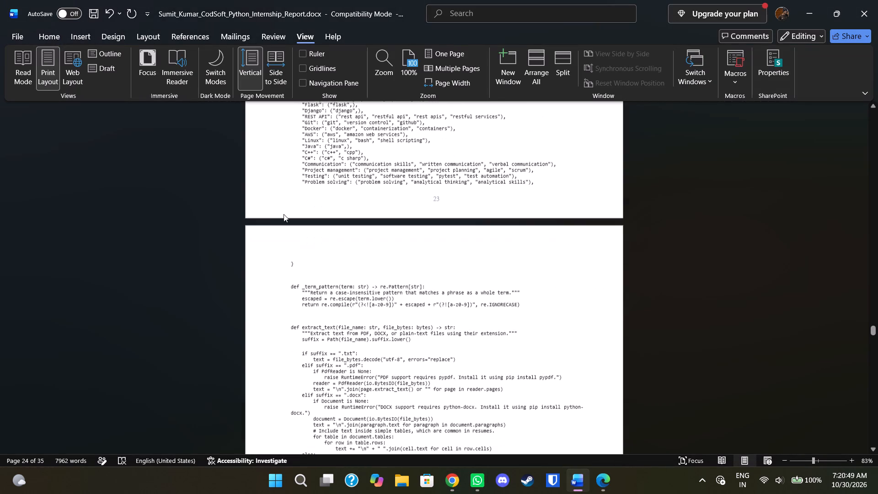
scroll(284, 214, down, 1)
key(alt+Tab)
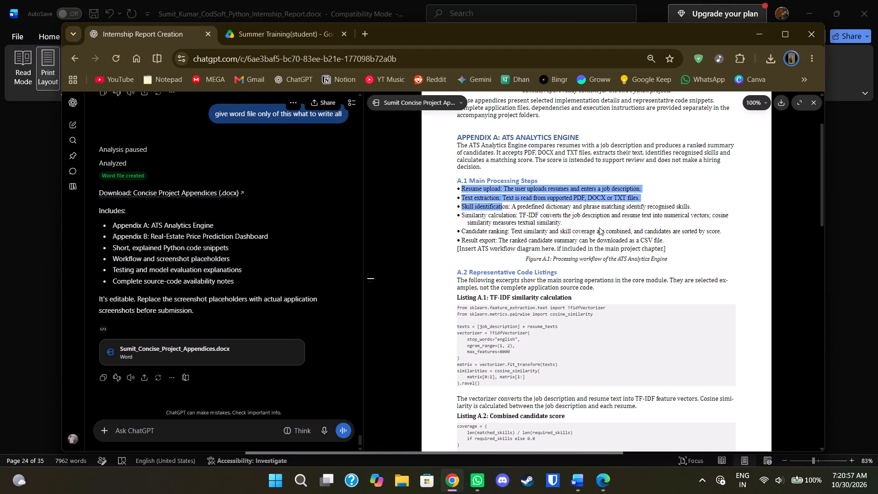
key(alt+Tab)
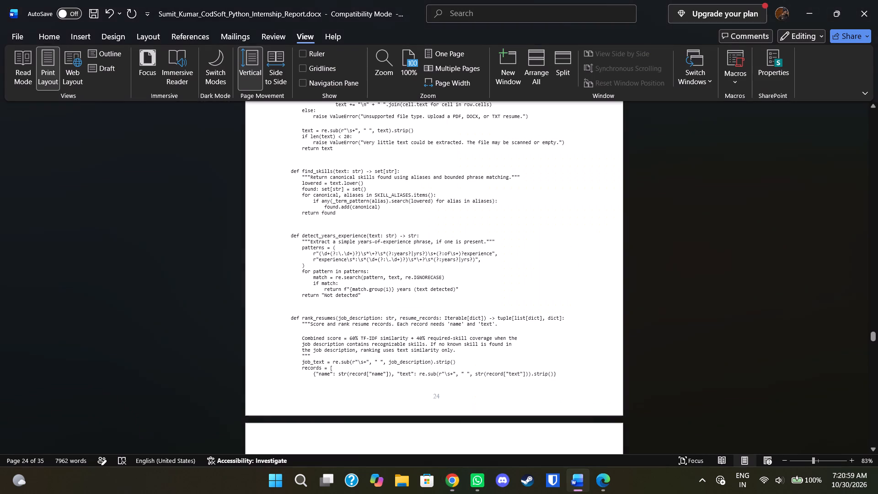
scroll(356, 242, down, 1)
scroll(344, 240, up, 2)
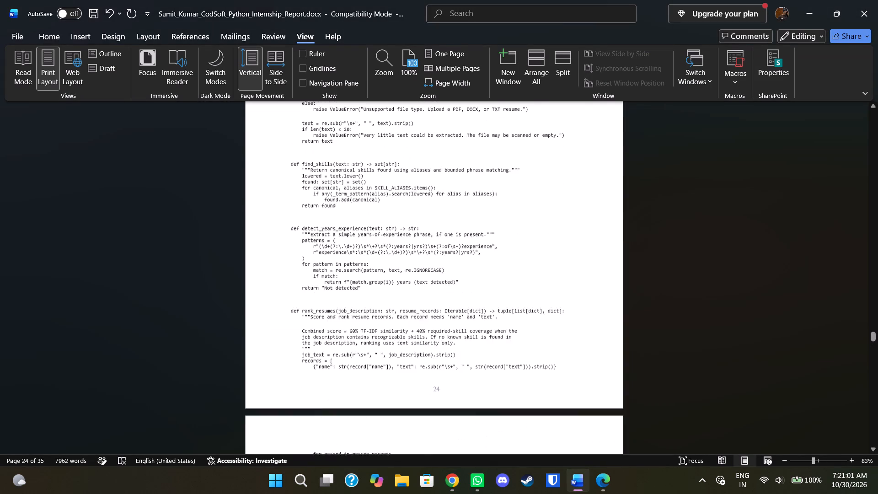
scroll(344, 240, up, 2)
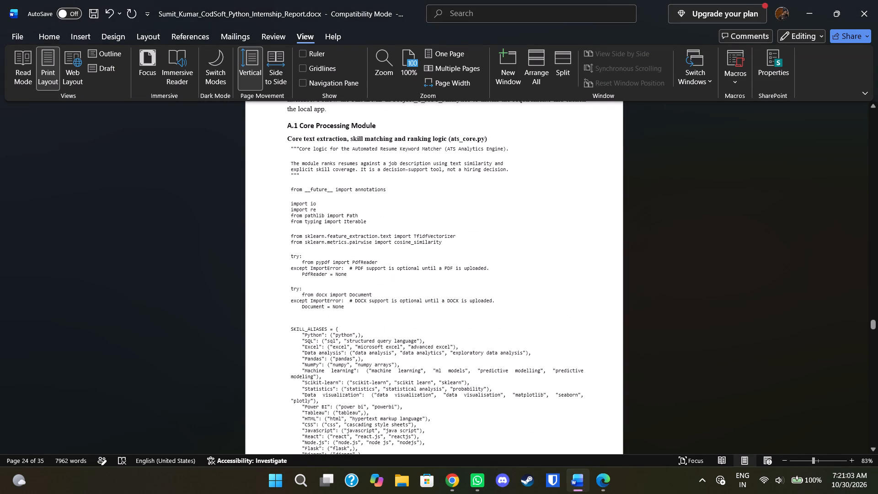
scroll(344, 239, down, 3)
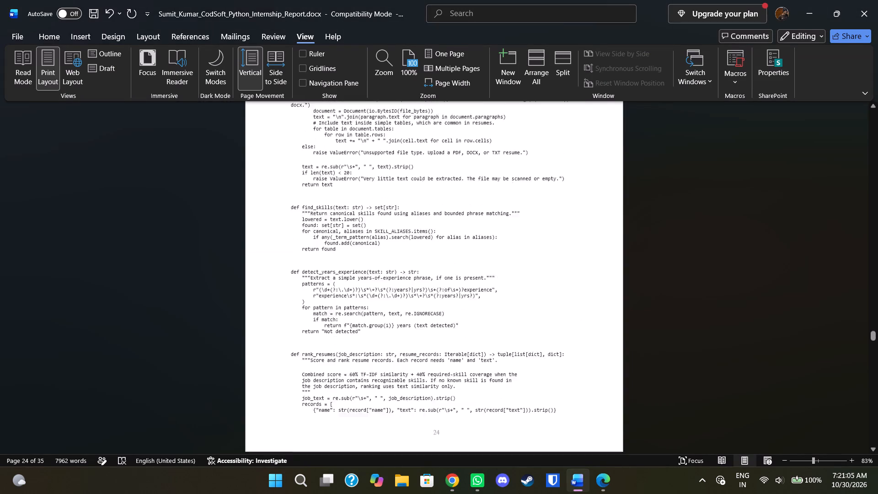
scroll(300, 227, down, 2)
scroll(300, 226, up, 2)
key(alt+Tab)
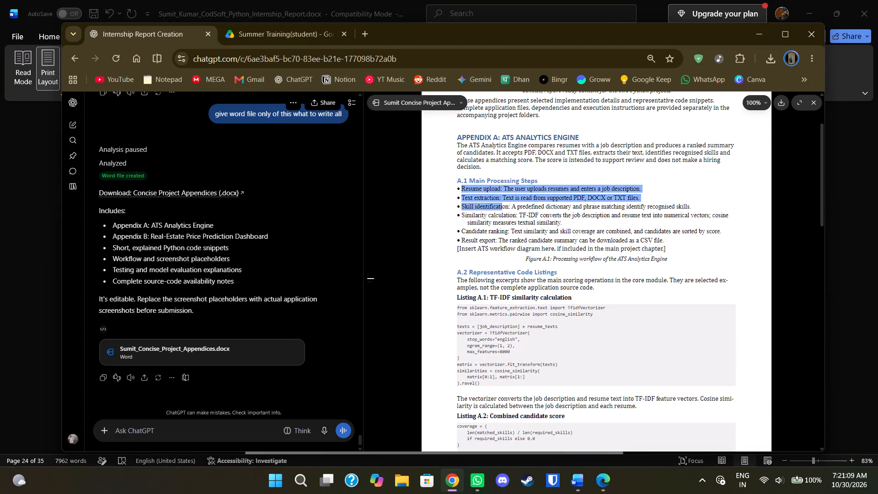
key(alt+Tab)
scroll(369, 240, down, 1)
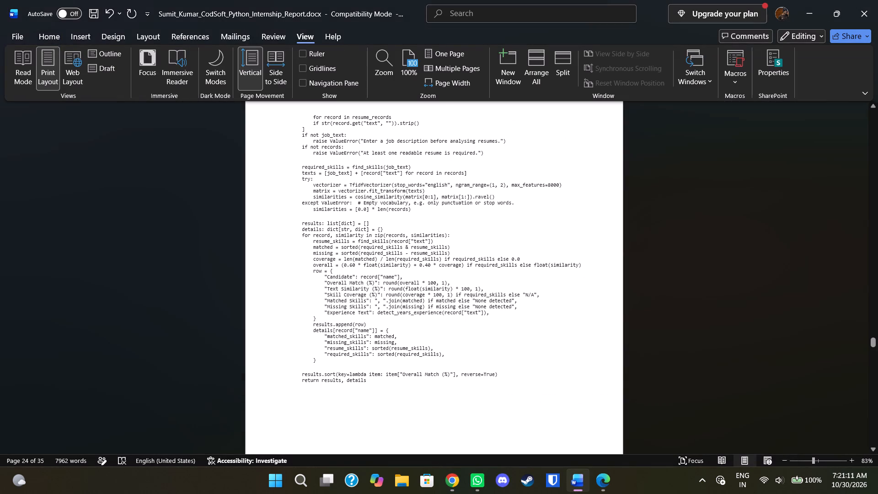
scroll(369, 240, down, 2)
scroll(369, 240, up, 2)
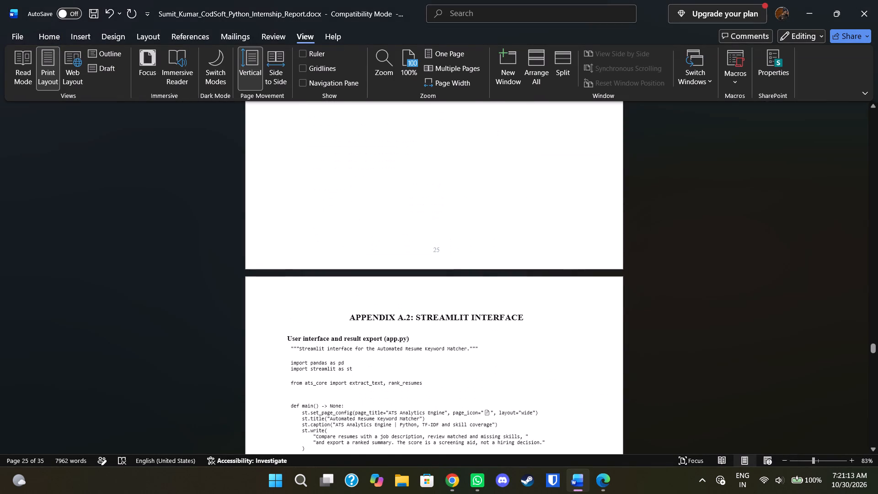
Compare the concise file's sections A.2 to A.4 with the report's Appendix A.2 Streamlit Interface pages and dashboard image.
key(alt+Tab)
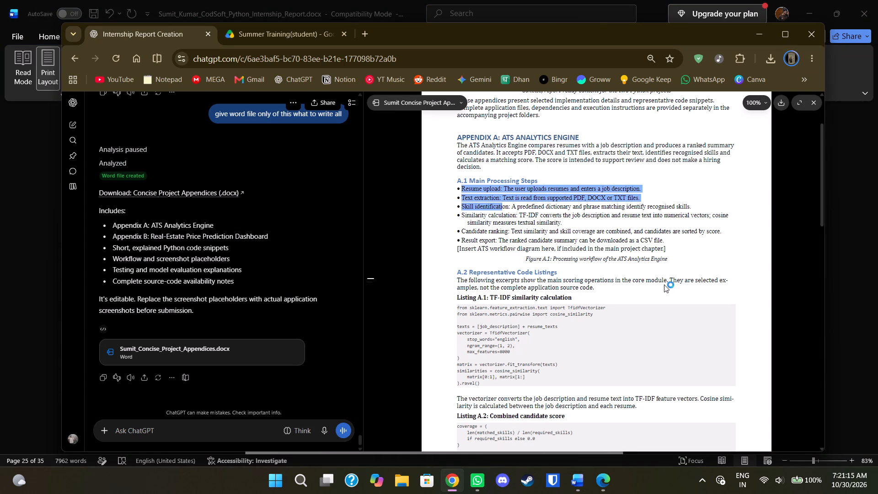
scroll(664, 284, down, 4)
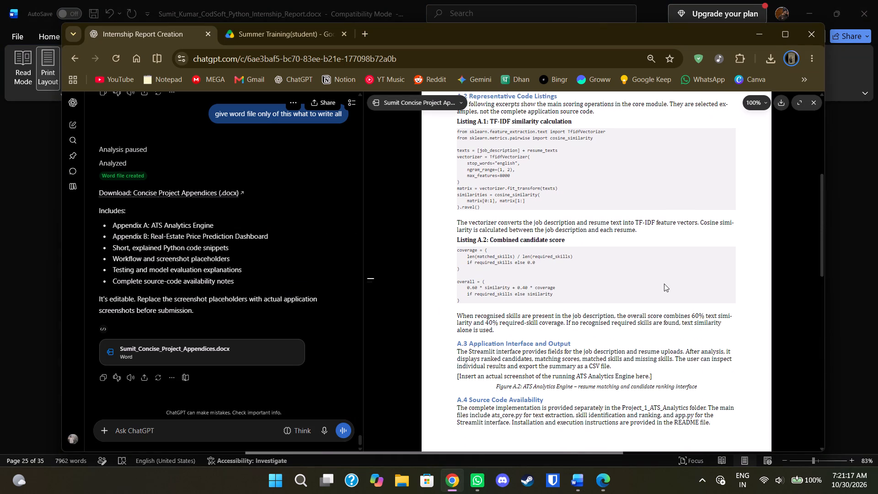
key(alt+Tab)
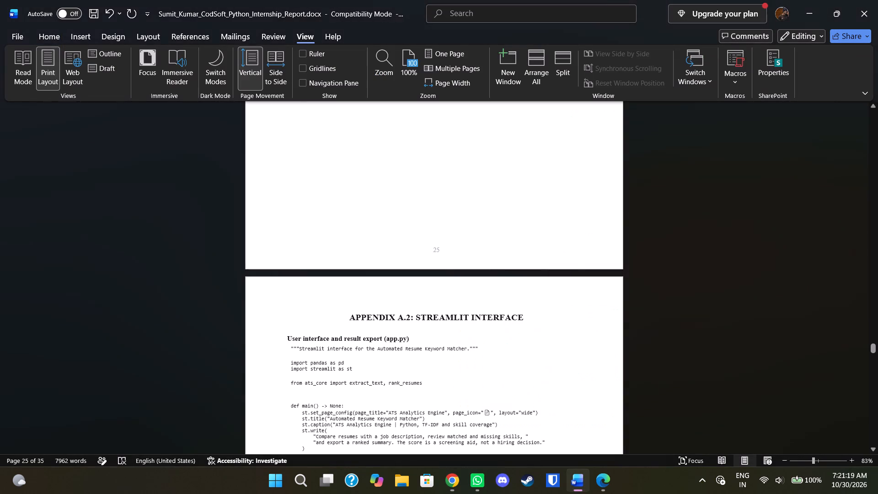
key(alt+Tab)
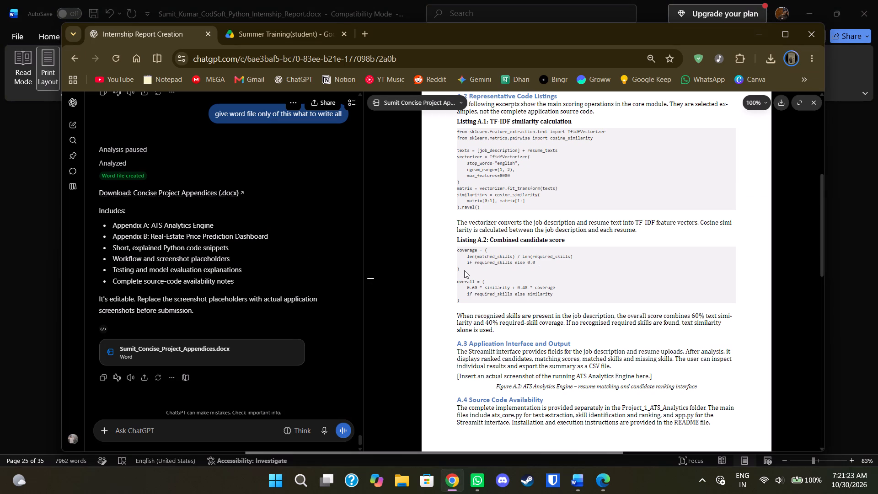
key(alt+Tab)
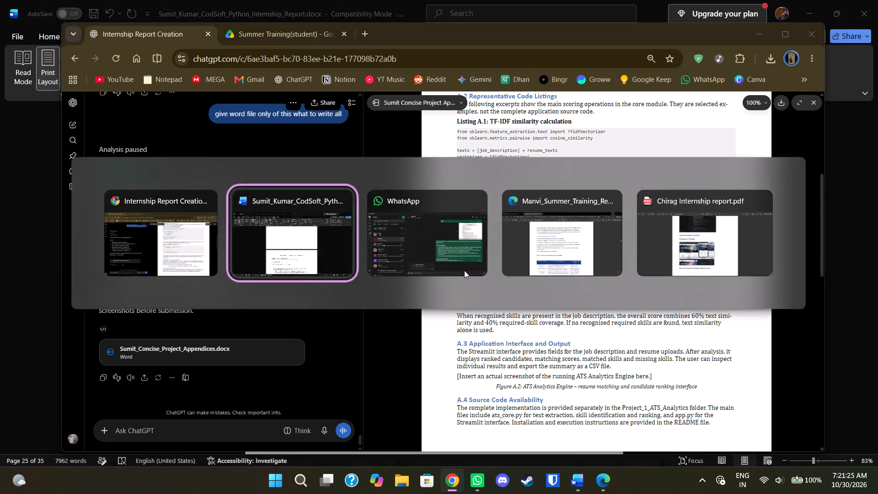
scroll(422, 271, down, 2)
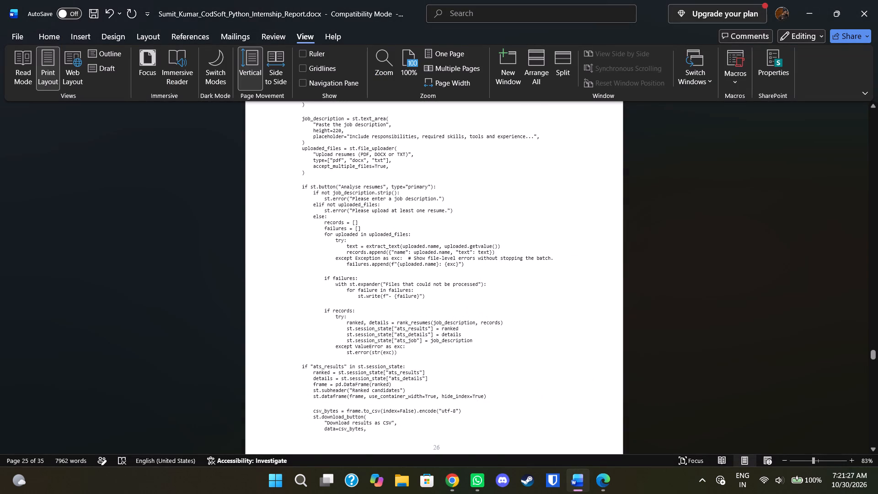
scroll(422, 271, down, 2)
scroll(422, 271, up, 2)
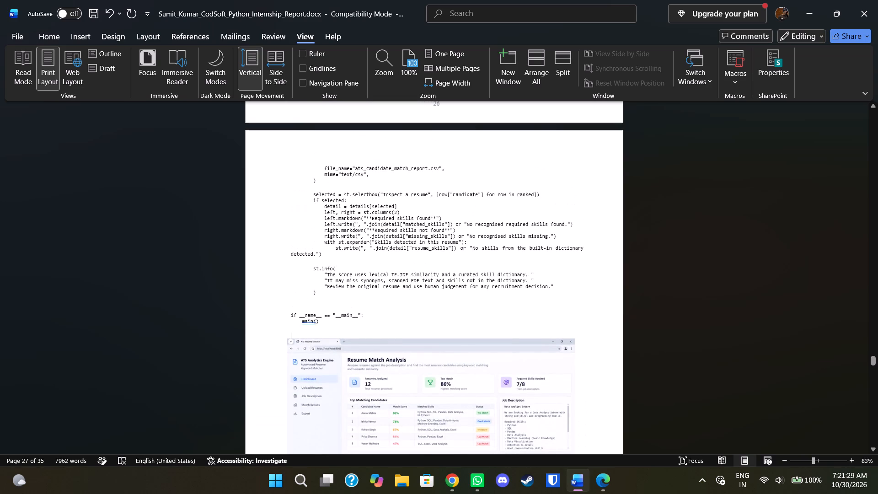
scroll(422, 271, down, 2)
Examine the concise file's Appendix B and Note Before Submission, and the report's Appendix B and C pages in Word.
key(alt+Tab)
scroll(497, 258, down, 1)
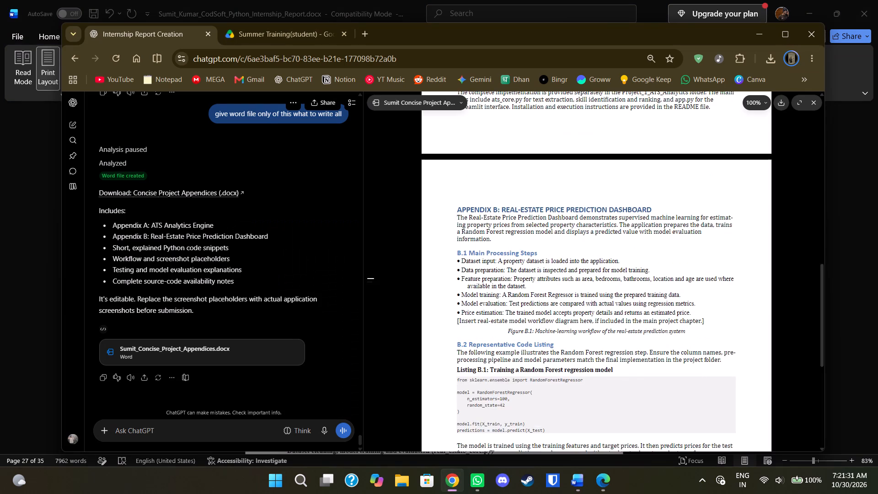
scroll(497, 258, down, 2)
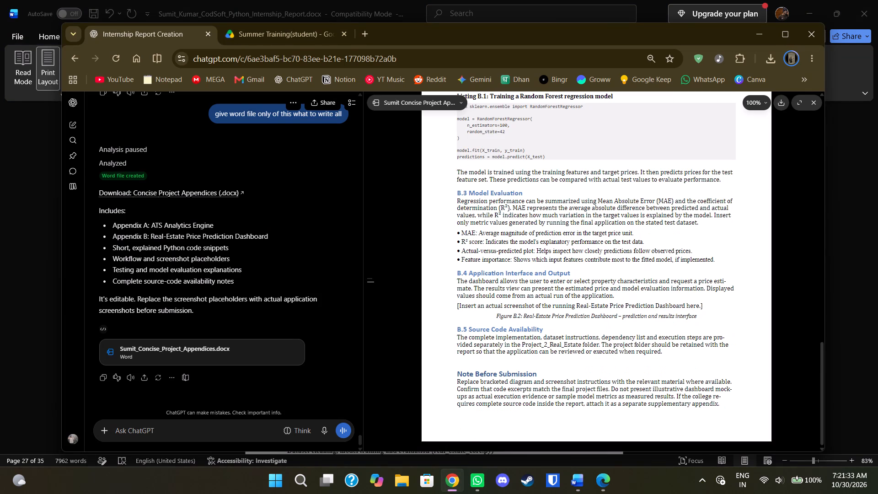
key(alt+Tab)
scroll(441, 259, down, 6)
scroll(441, 259, up, 2)
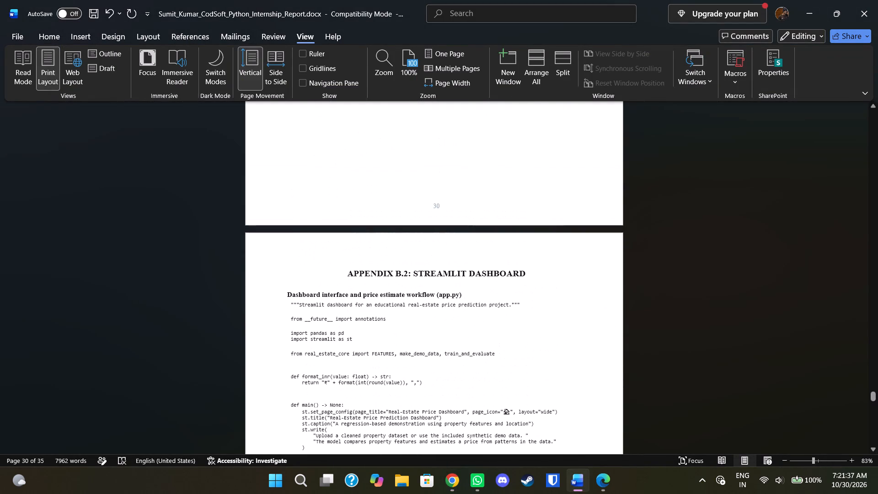
scroll(441, 260, down, 2)
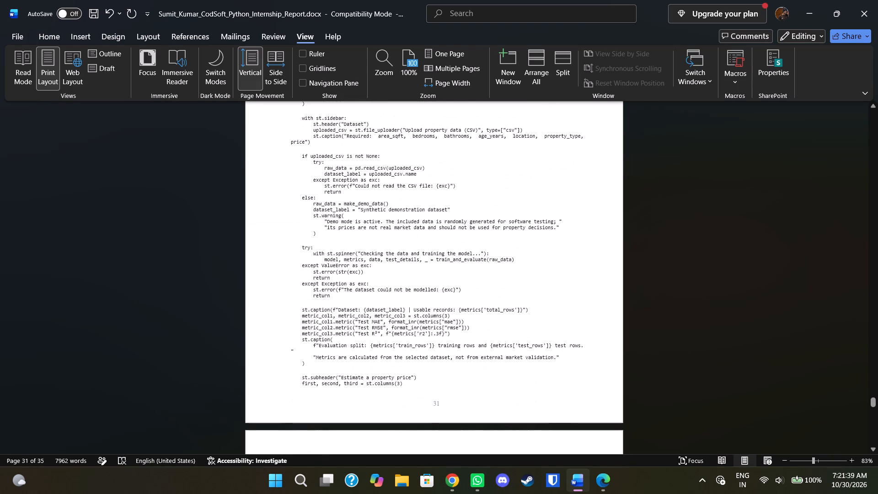
scroll(440, 261, down, 3)
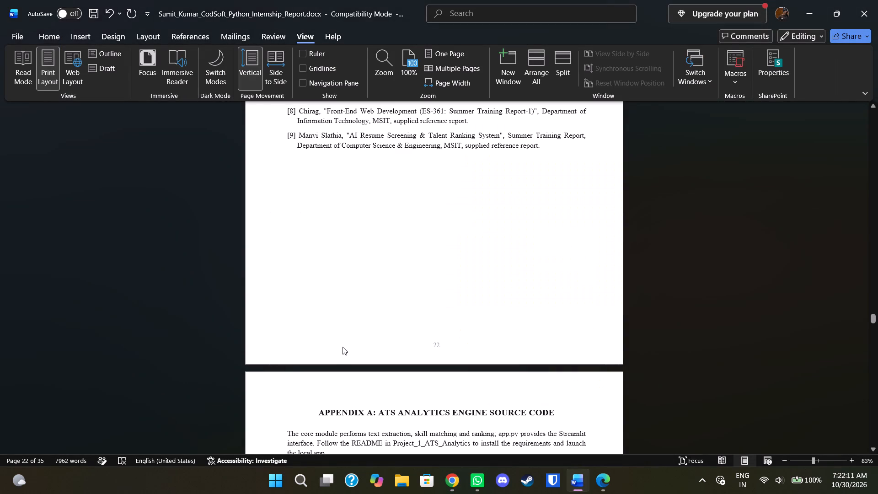
scroll(410, 288, down, 6)
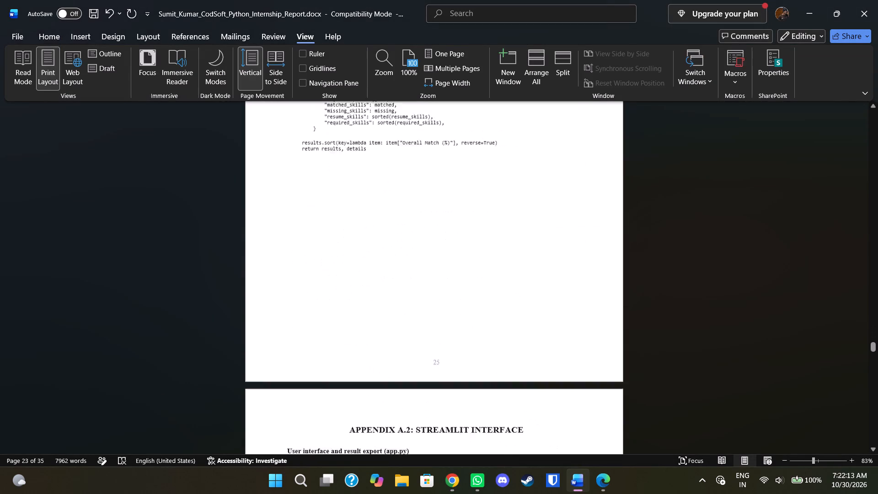
scroll(411, 286, down, 4)
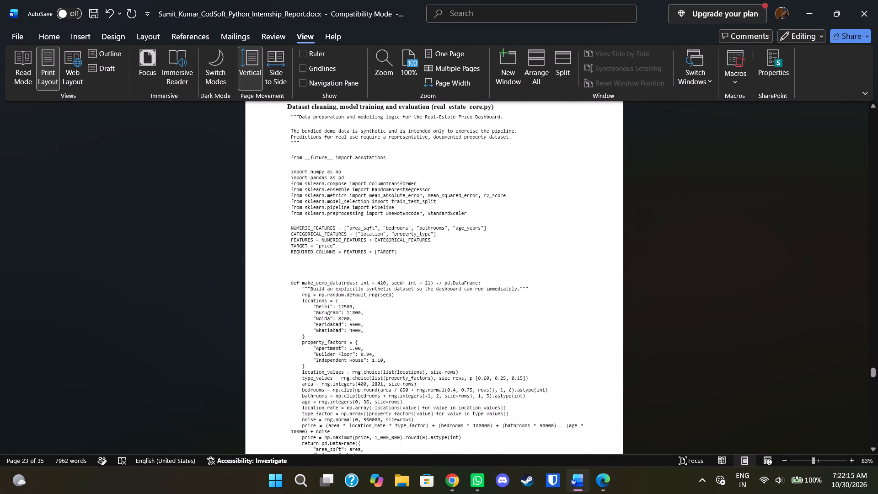
scroll(411, 286, down, 10)
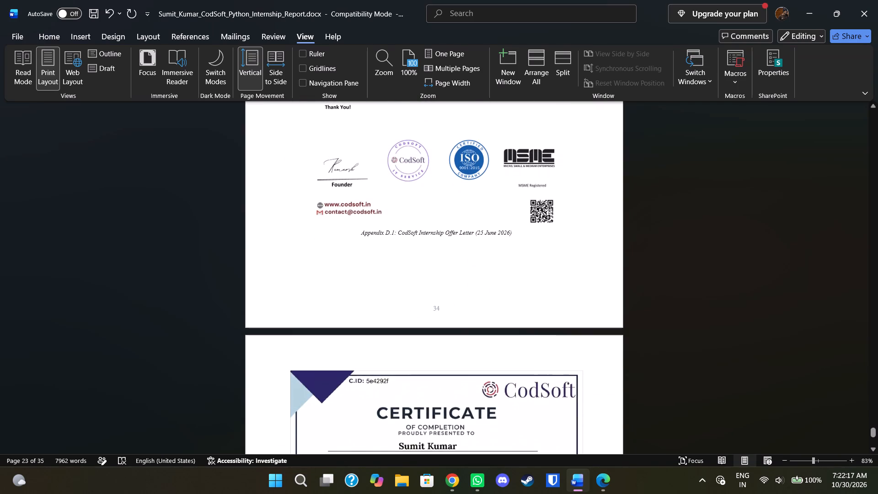
scroll(410, 300, up, 2)
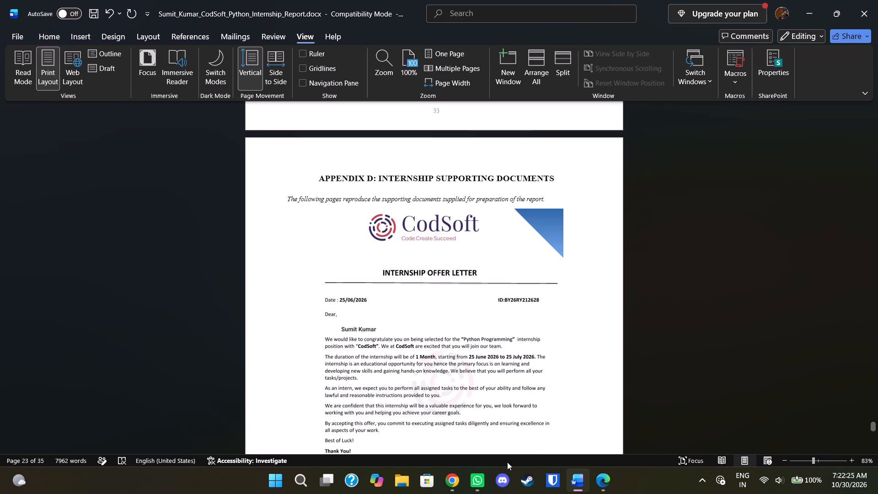
Open YouTube in a new Chrome tab and play the A2O LITE 'NEON' Official Video.
click(457, 477)
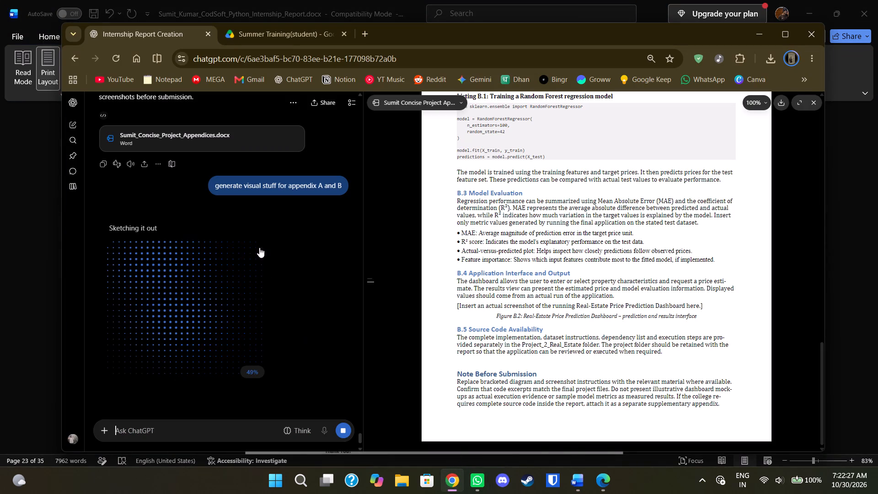
drag(124, 86, 370, 29)
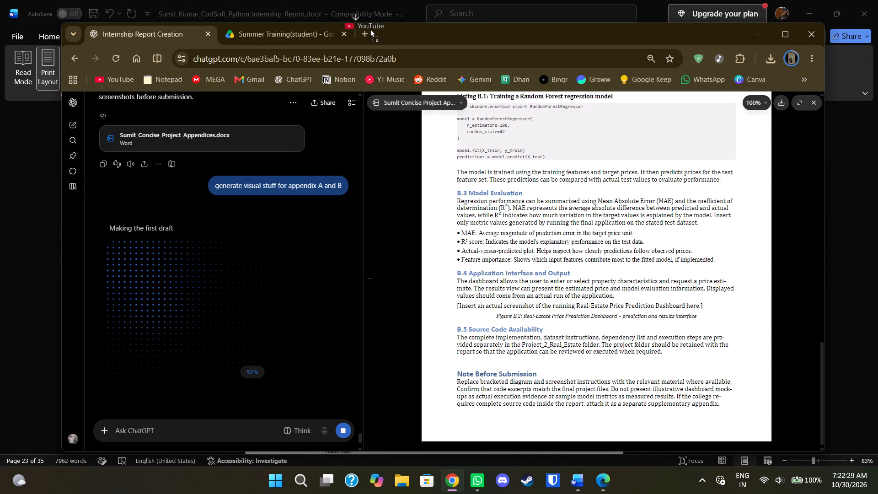
drag(370, 29, 379, 29)
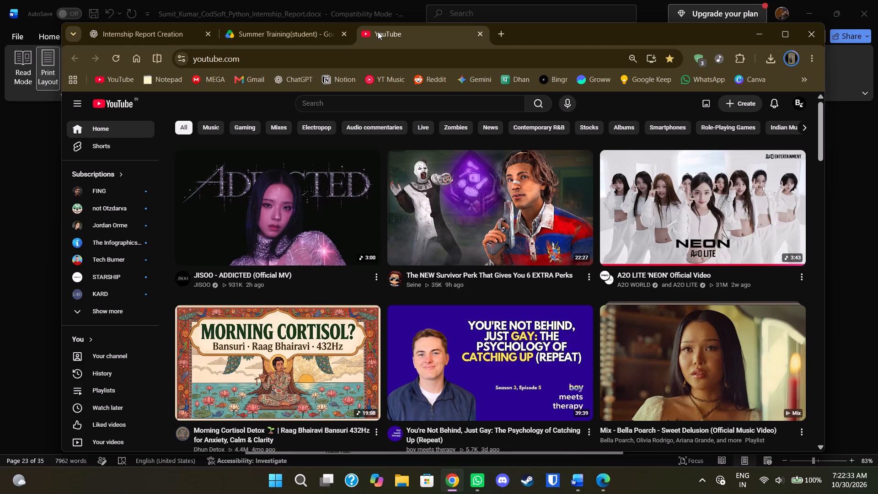
click(809, 487)
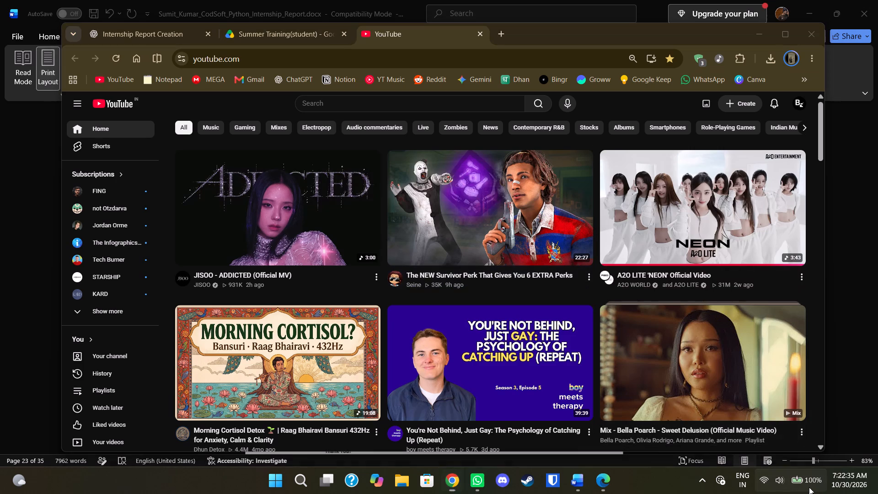
click(643, 177)
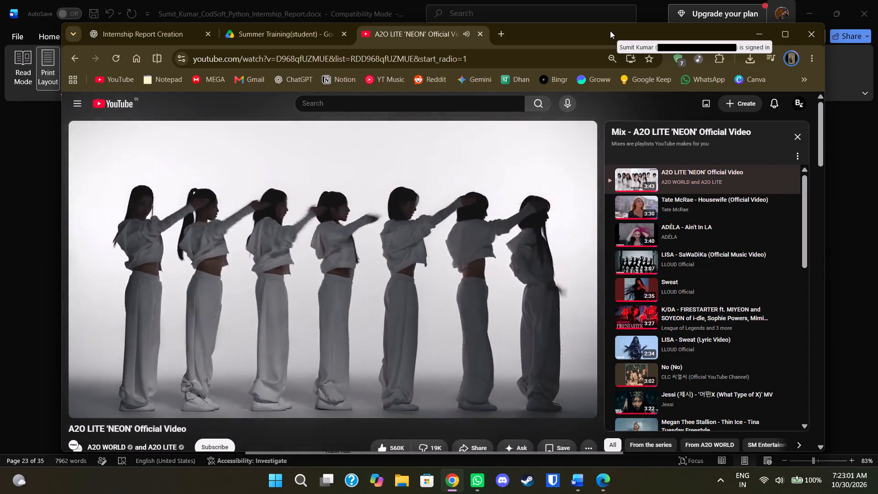
Turn on the Music Mode extension for YouTube and apply the change.
click(704, 63)
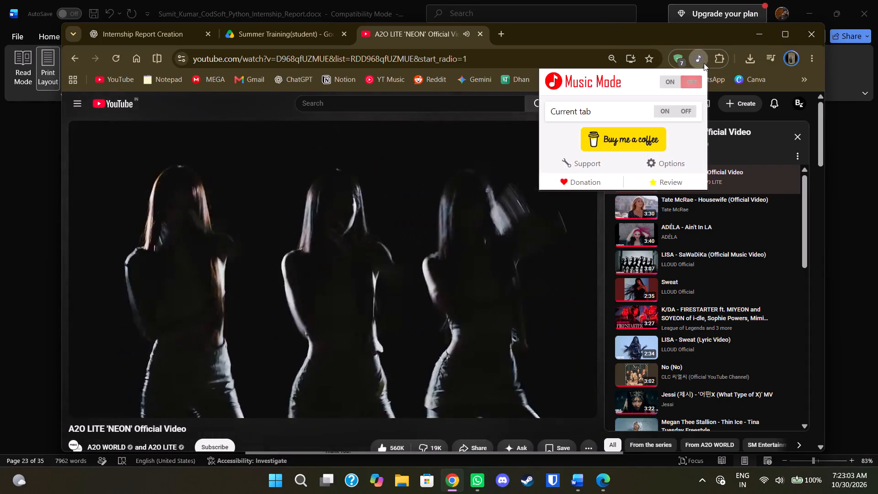
click(674, 78)
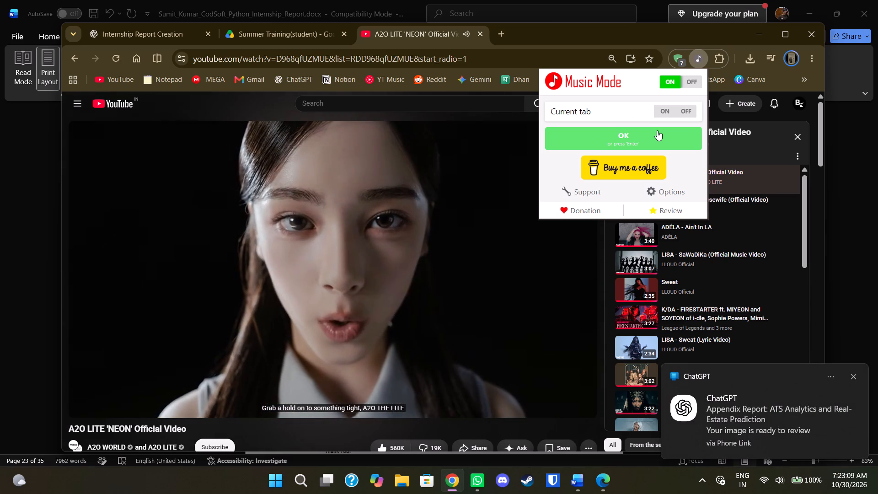
click(658, 131)
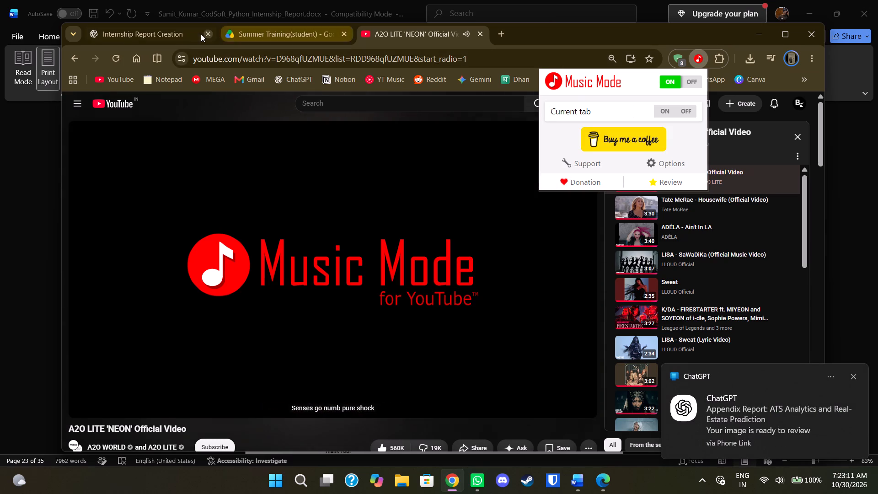
Open the generated Appendix A and B image full size in the ChatGPT conversation.
click(180, 33)
scroll(211, 300, down, 2)
click(211, 301)
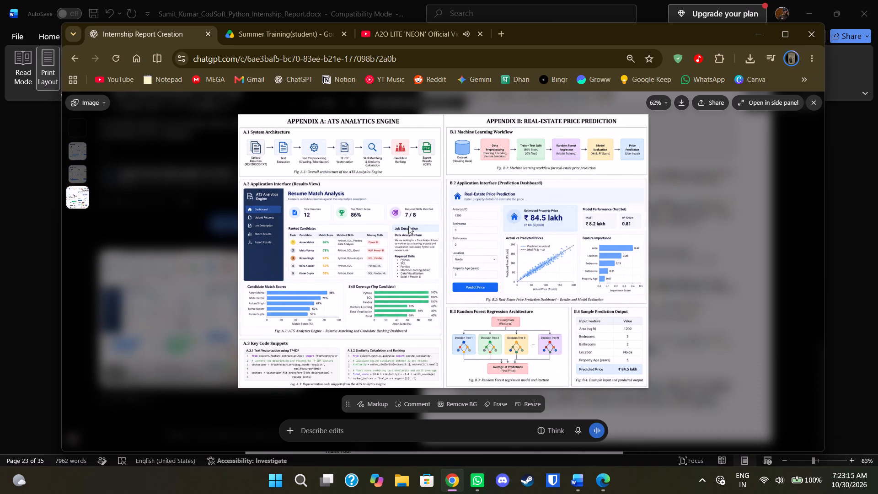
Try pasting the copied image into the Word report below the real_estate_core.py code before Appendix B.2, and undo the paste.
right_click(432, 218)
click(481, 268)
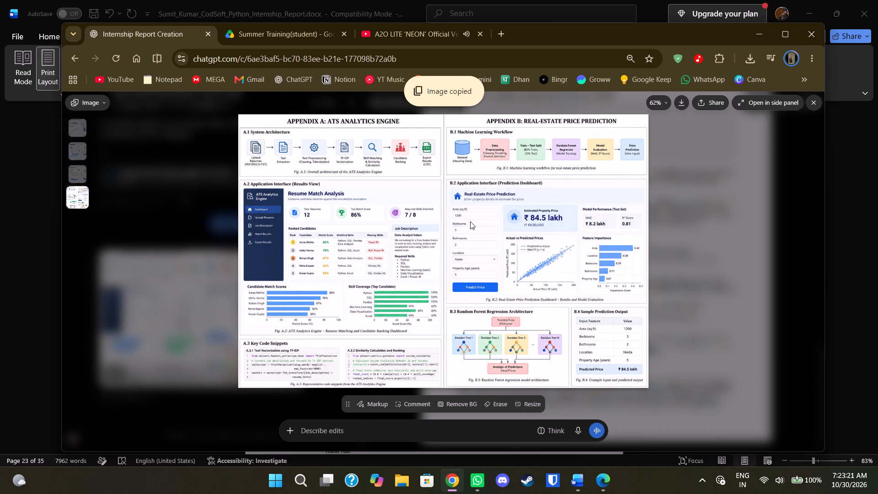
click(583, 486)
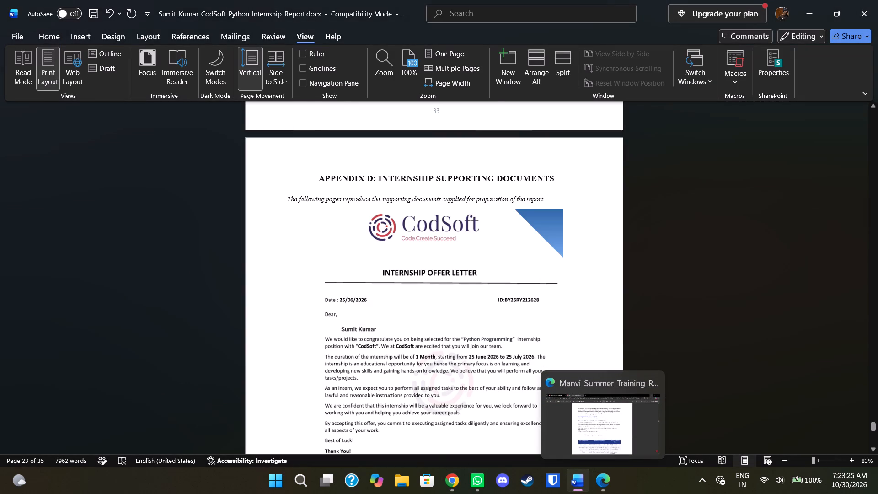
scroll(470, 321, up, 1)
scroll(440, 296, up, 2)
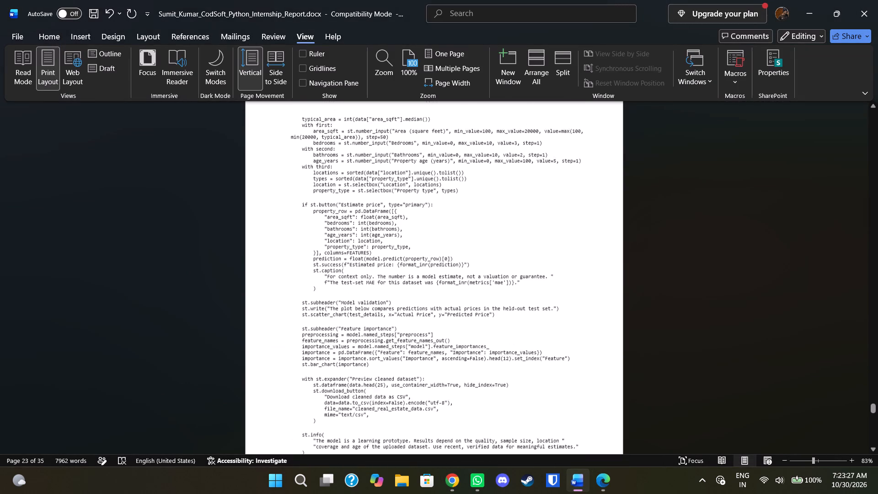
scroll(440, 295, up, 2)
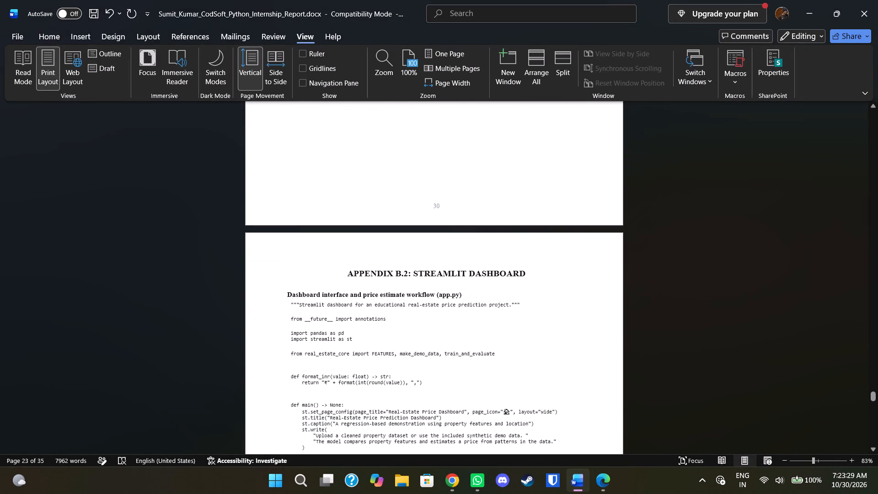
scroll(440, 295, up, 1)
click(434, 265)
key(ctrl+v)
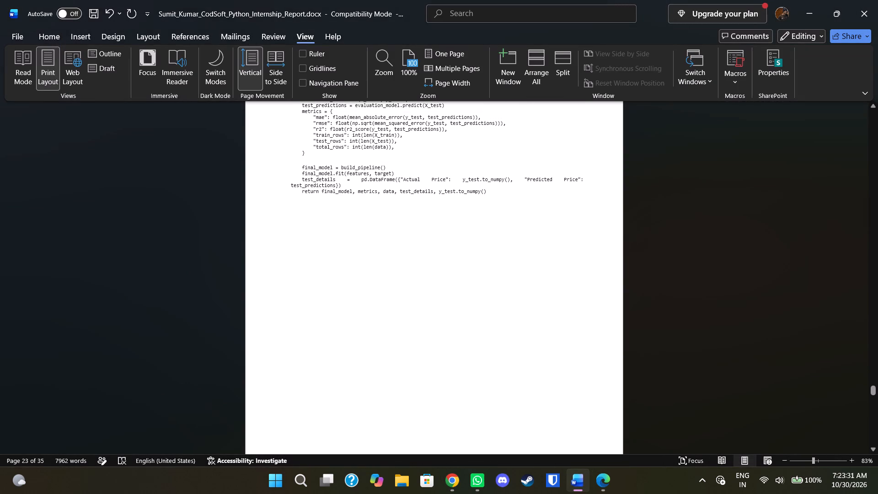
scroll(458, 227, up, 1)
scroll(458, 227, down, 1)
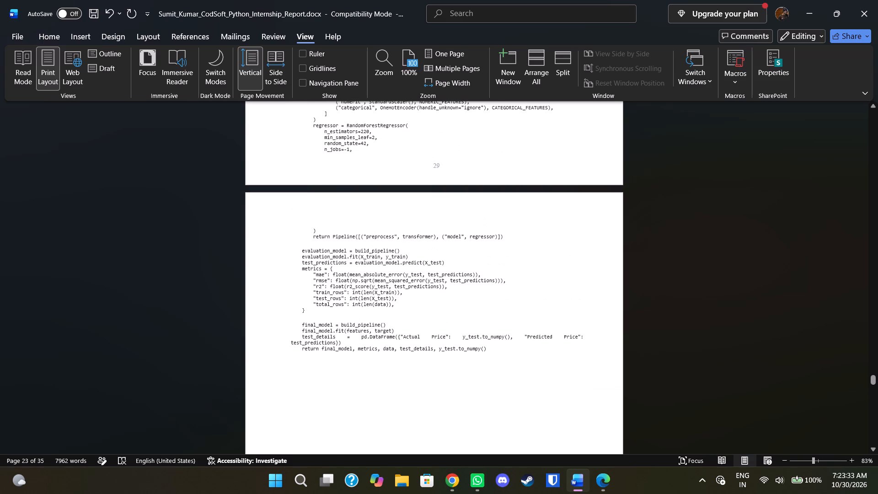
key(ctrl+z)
Download the generated appendix image from ChatGPT as a PNG and insert it into the Word report just above the Appendix B.2 heading.
key(alt+Tab)
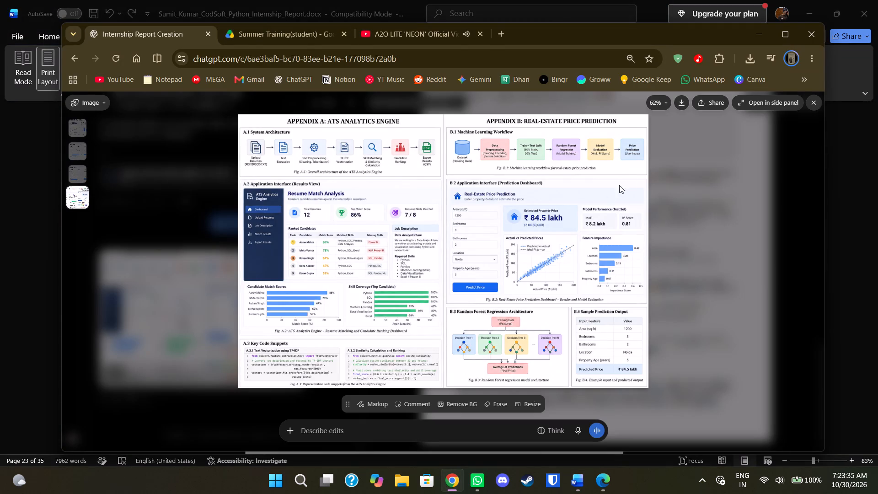
click(684, 104)
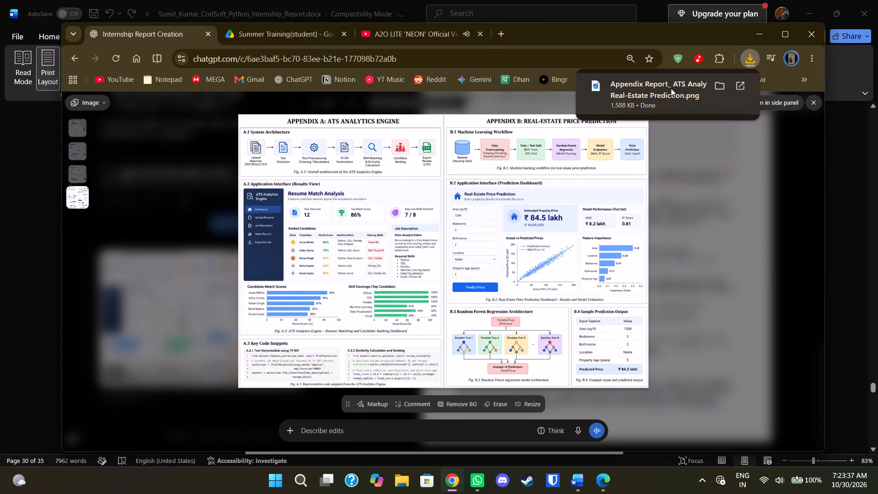
drag(671, 89, 524, 430)
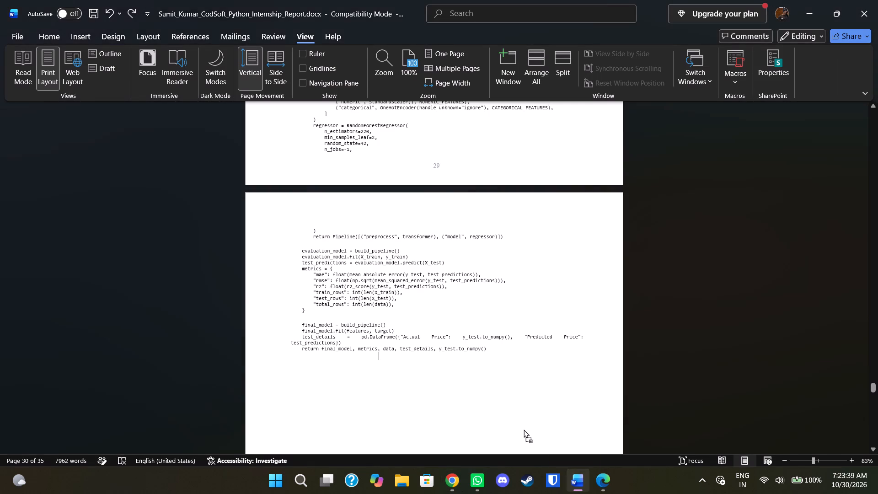
drag(524, 430, 398, 392)
scroll(594, 354, down, 1)
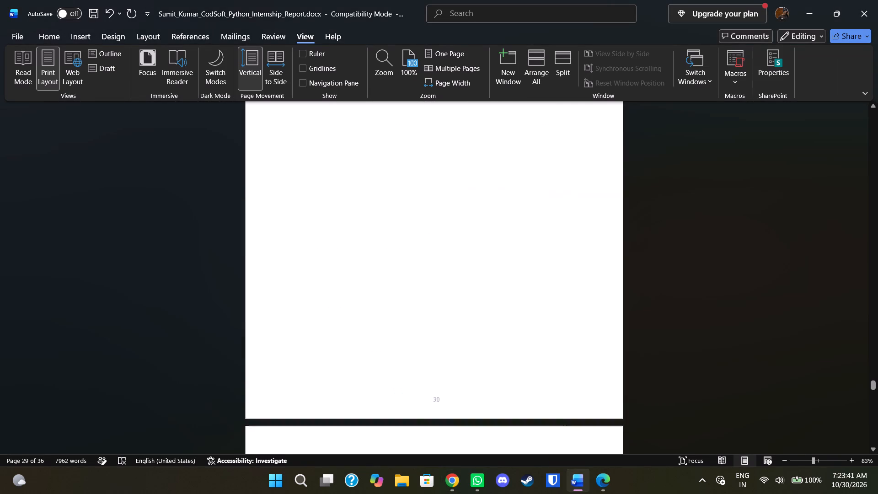
scroll(594, 353, down, 1)
click(529, 192)
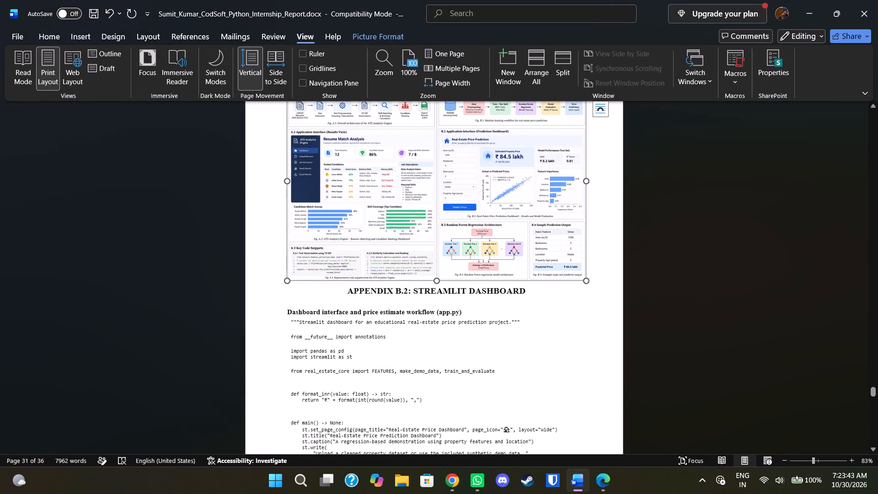
Try narrowing the combined appendix image above the Appendix B.2 heading slightly, and undo both the resizing and the image's insertion.
drag(586, 179, 578, 182)
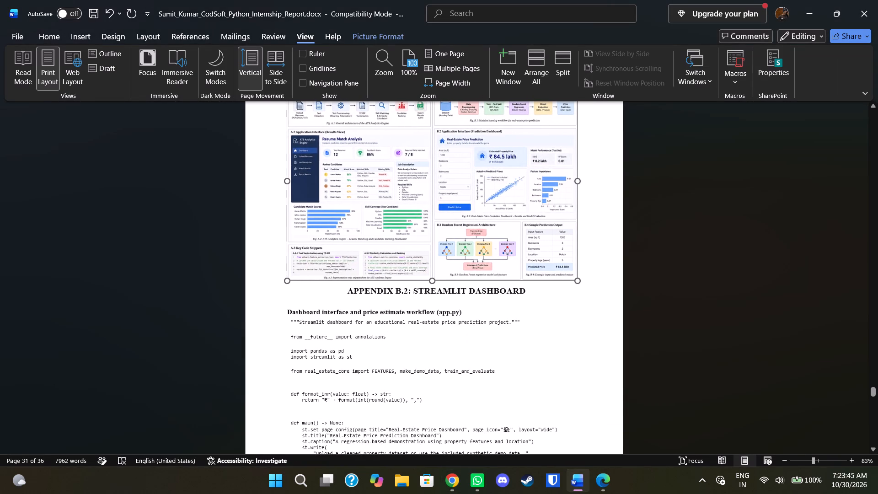
drag(578, 182, 583, 184)
key(ctrl+z)
key(ctrl+z)
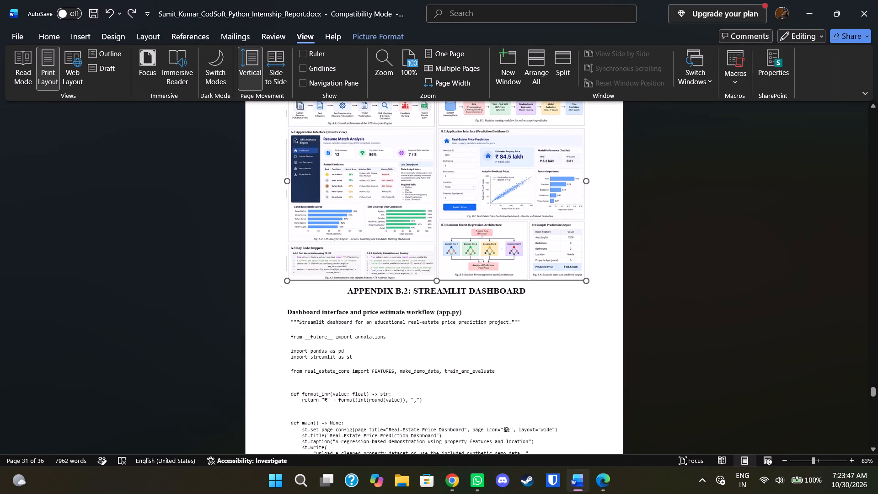
Open the downloaded appendix image in Photos, crop it to the Appendix A half at 772 x 1024, and save a copy as 1.png.
key(alt+Tab)
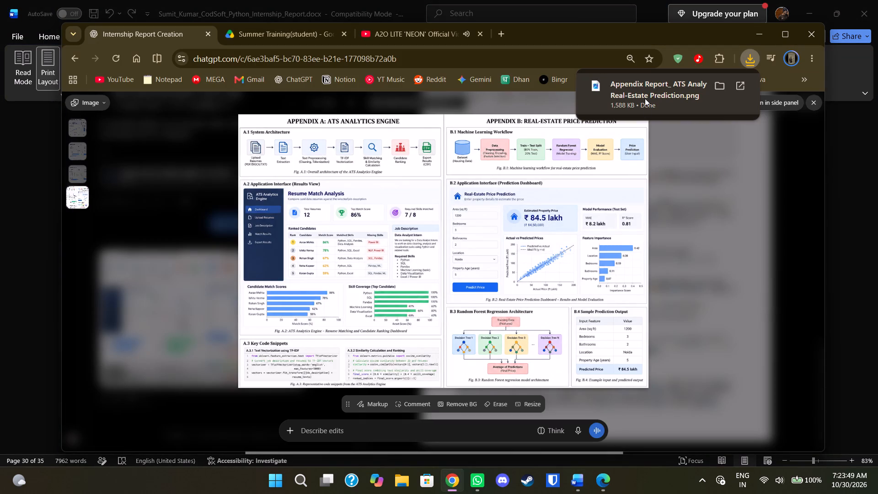
click(645, 98)
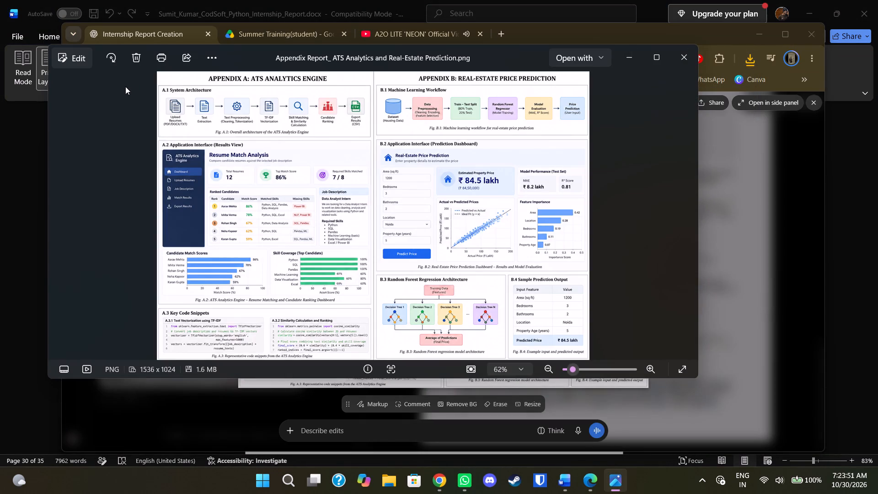
click(86, 60)
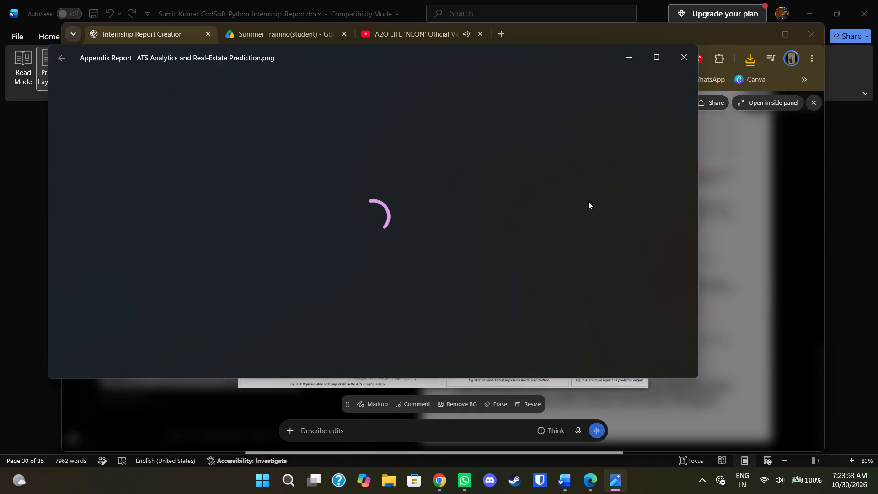
drag(481, 214, 381, 227)
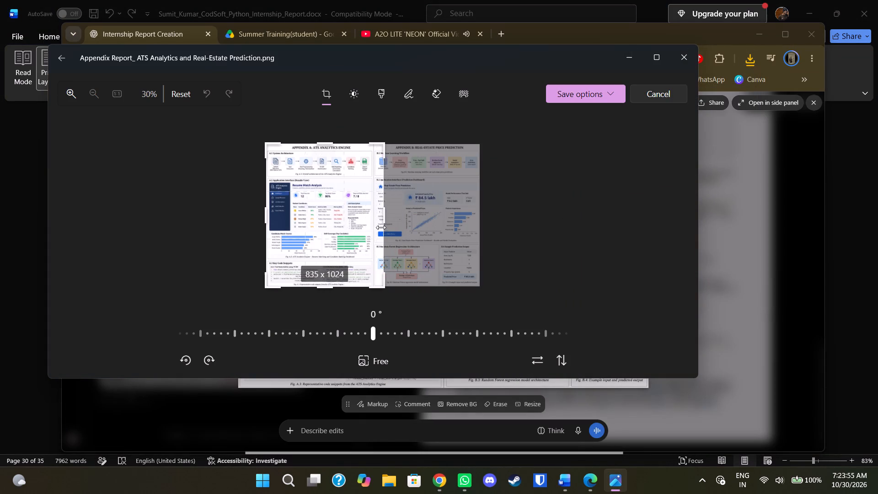
drag(381, 227, 374, 232)
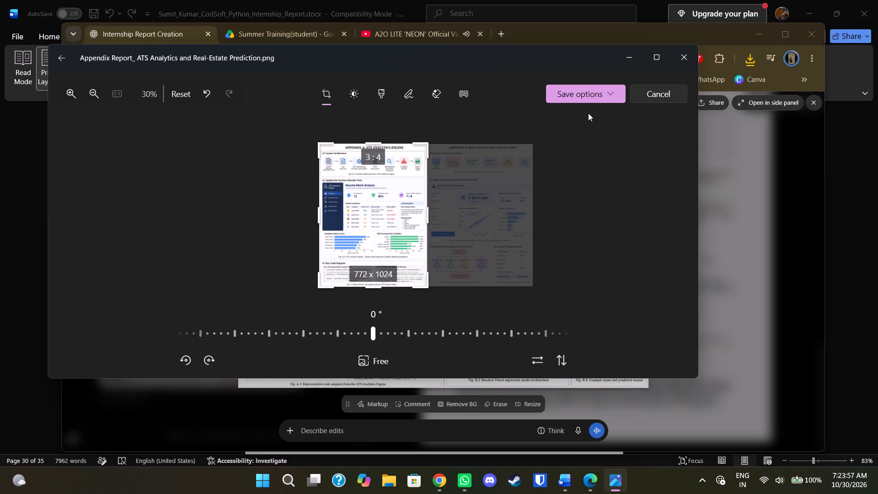
click(614, 95)
click(594, 119)
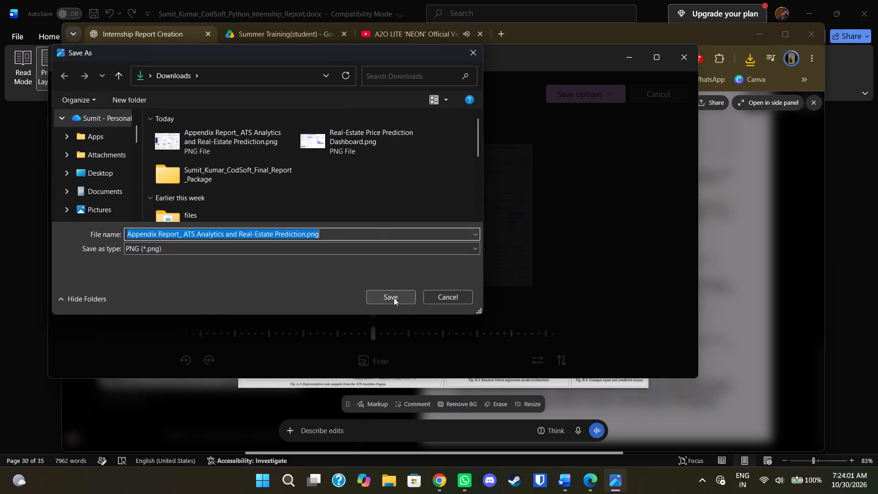
key(1)
click(395, 297)
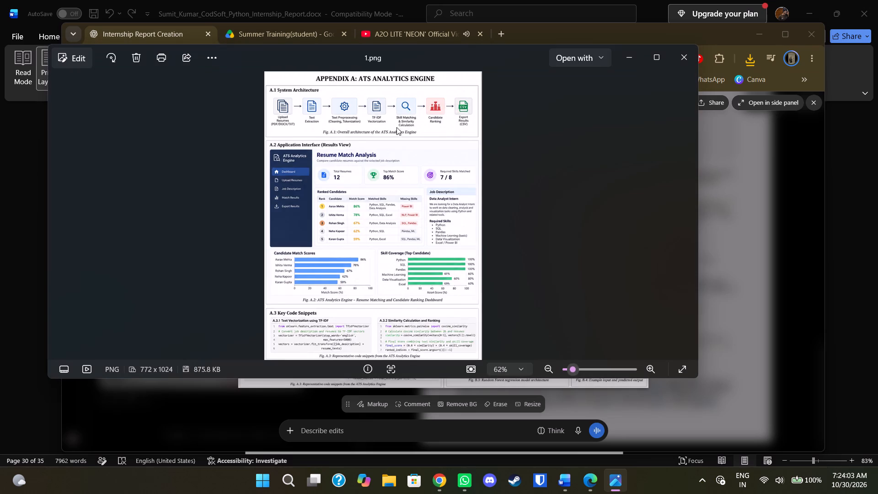
click(678, 61)
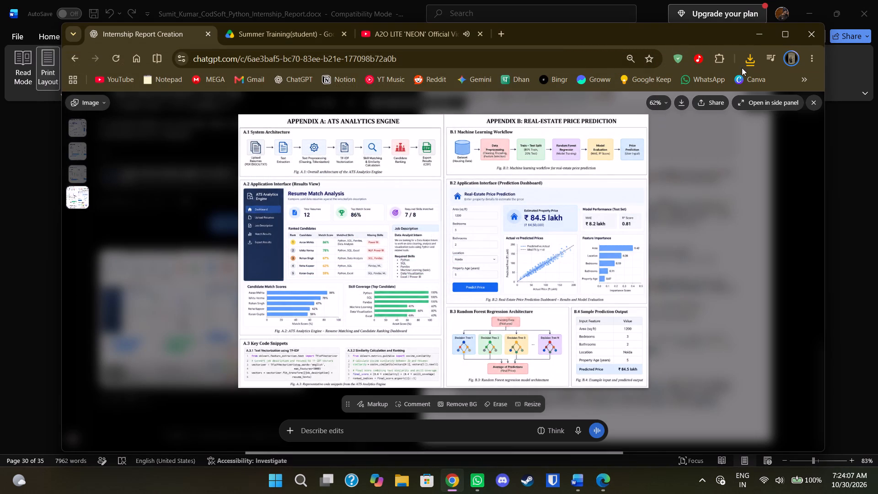
Reopen the downloaded appendix image in Photos, crop it to the Appendix B half at 752 x 1024, and save a copy as 2.png.
click(750, 60)
click(696, 116)
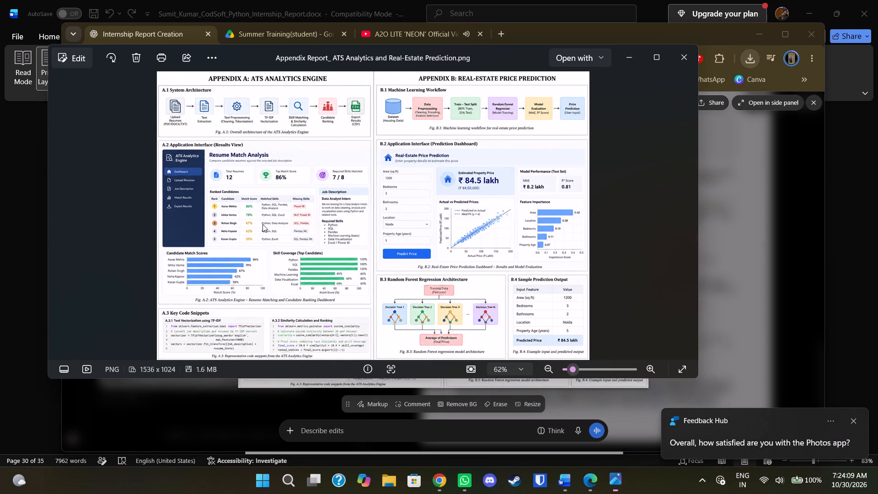
click(78, 54)
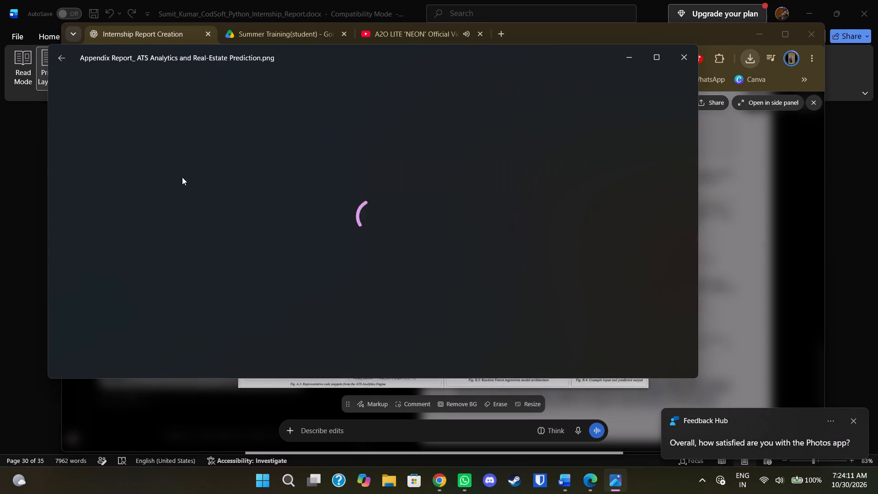
drag(266, 213, 367, 230)
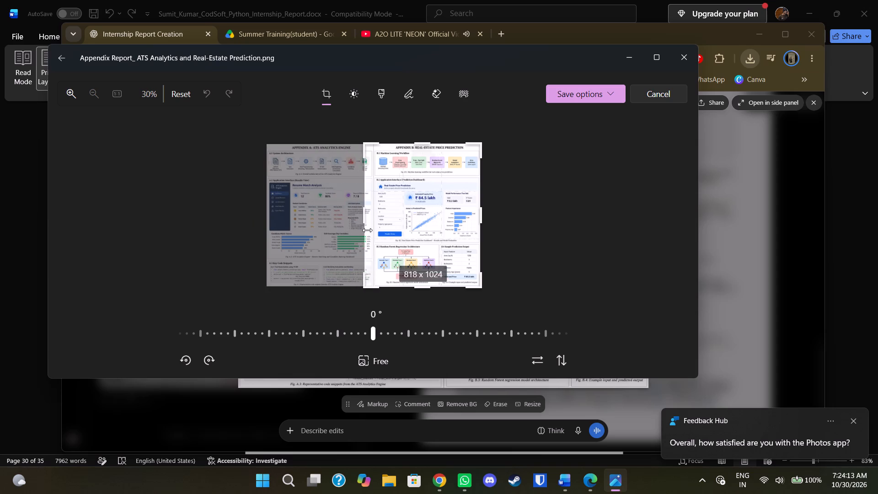
drag(367, 230, 375, 231)
click(620, 95)
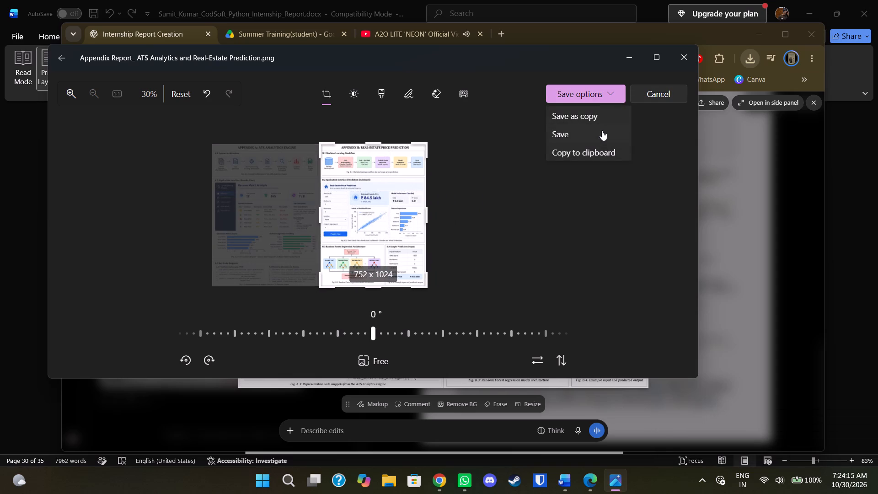
click(596, 114)
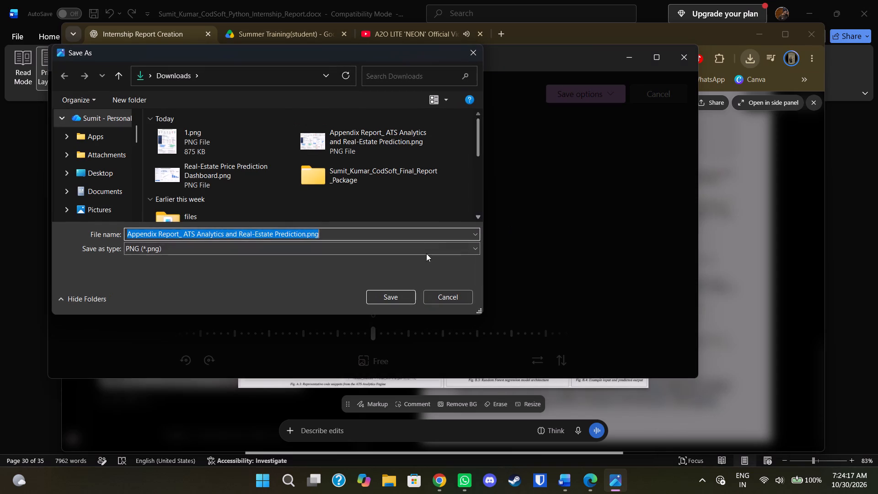
key(2)
click(400, 295)
click(690, 59)
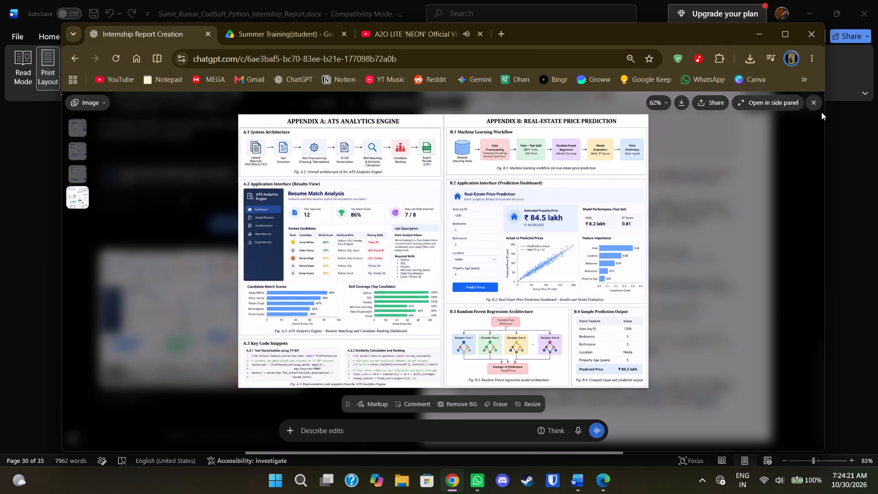
Close the full-size image and the document preview in ChatGPT, and return to the Word report.
click(817, 105)
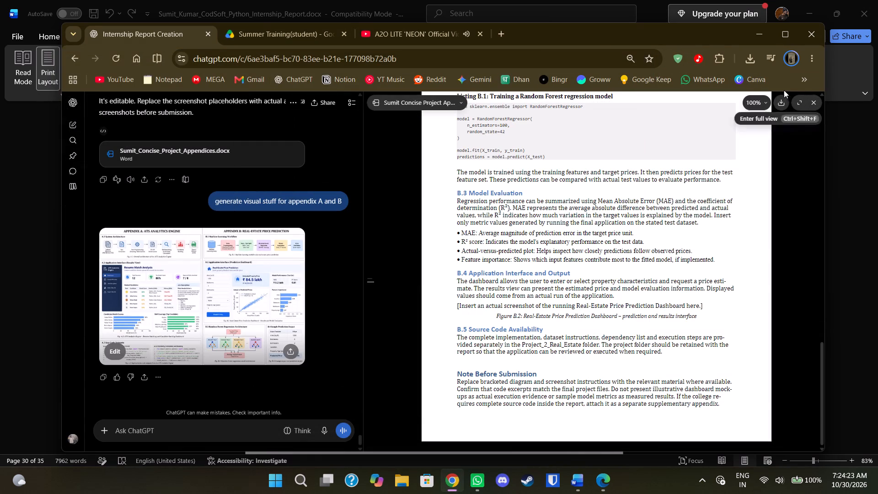
click(815, 104)
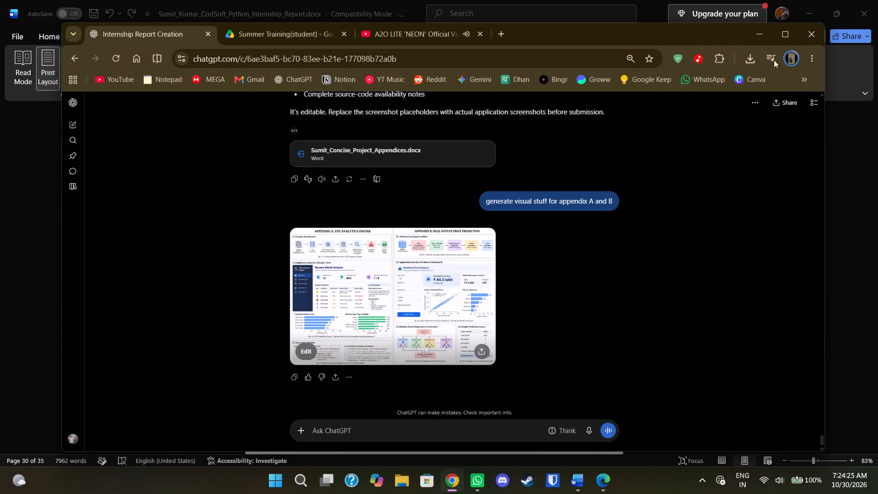
click(751, 37)
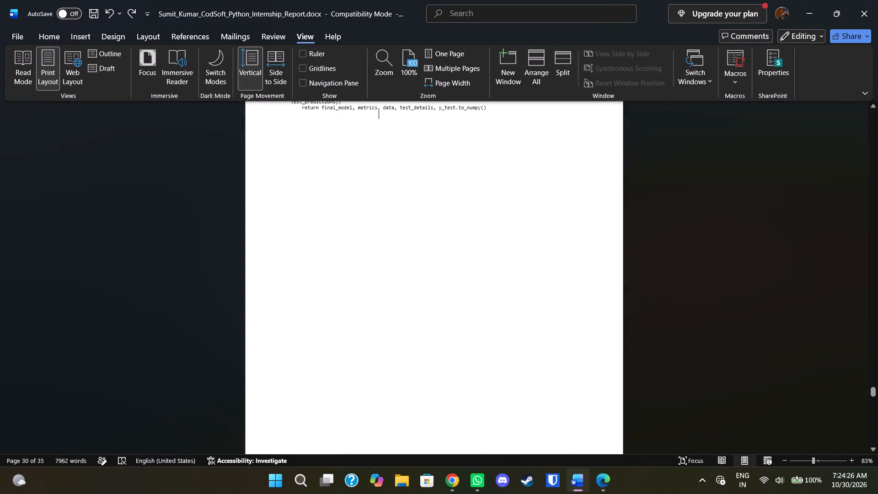
Copy 1.png from the Downloads folder and paste it into the Word report between the end of the A.1 code and the Appendix A.2 heading.
scroll(468, 398, down, 1)
scroll(468, 397, up, 2)
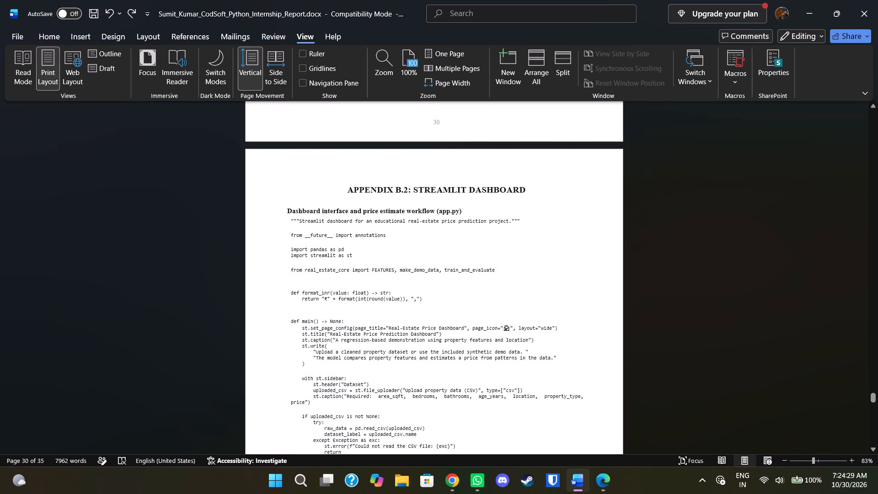
scroll(468, 397, up, 4)
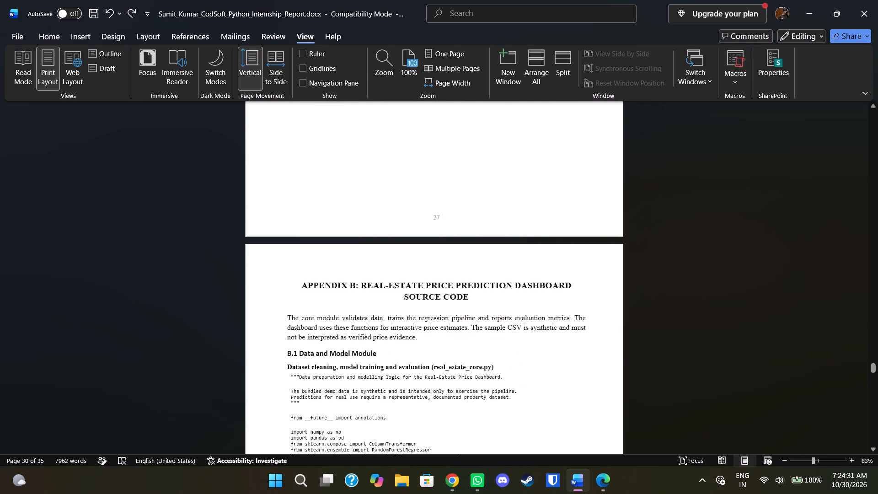
scroll(468, 397, up, 3)
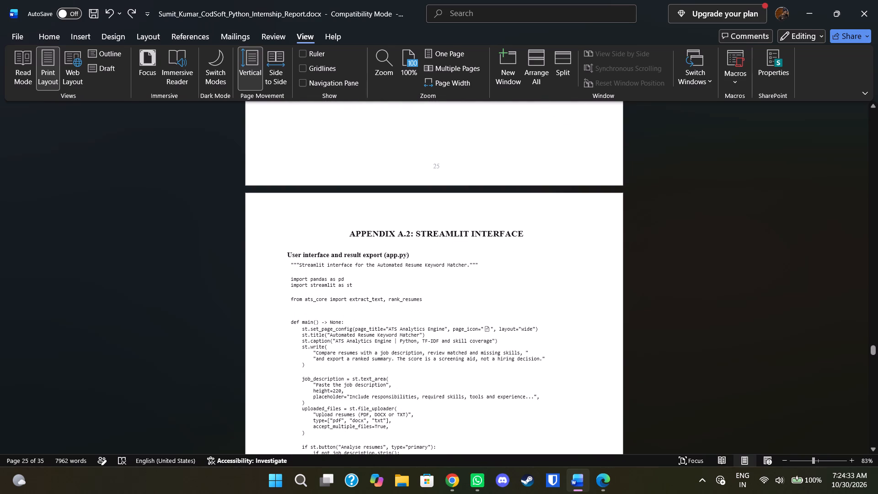
scroll(469, 397, up, 1)
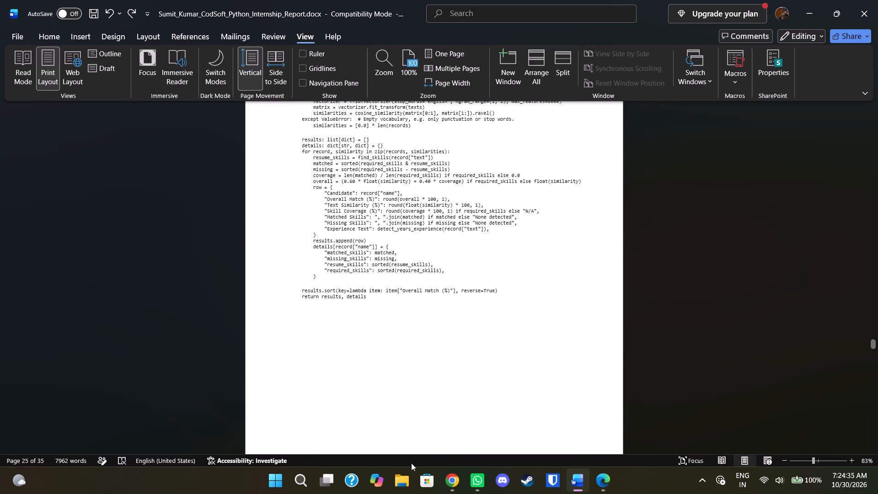
click(405, 467)
click(405, 471)
click(148, 352)
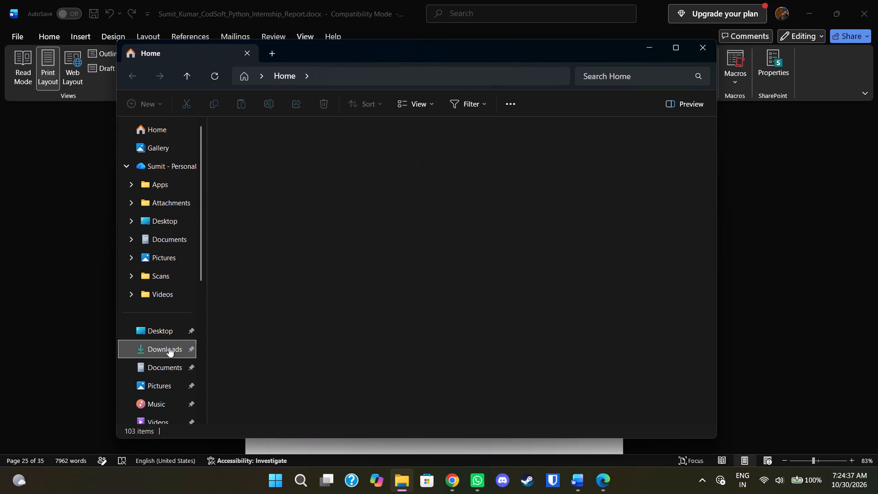
scroll(343, 296, down, 6)
click(476, 349)
key(ctrl+c)
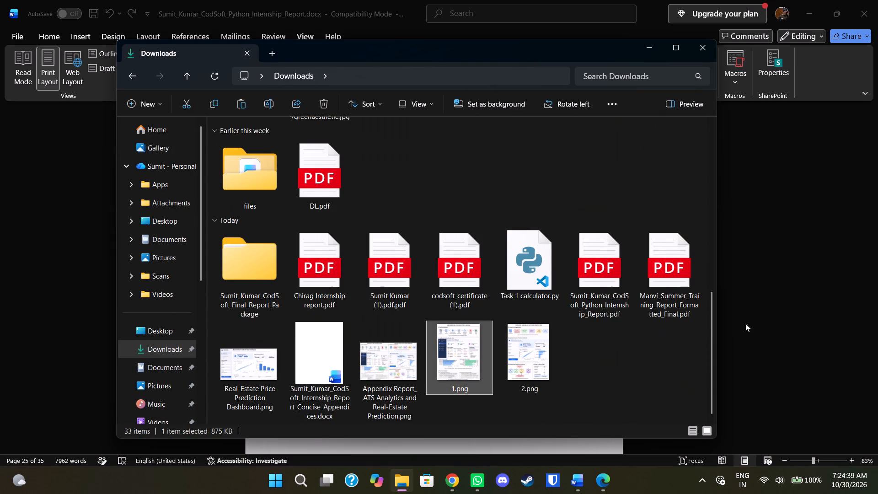
click(756, 321)
click(400, 335)
key(ctrl+v)
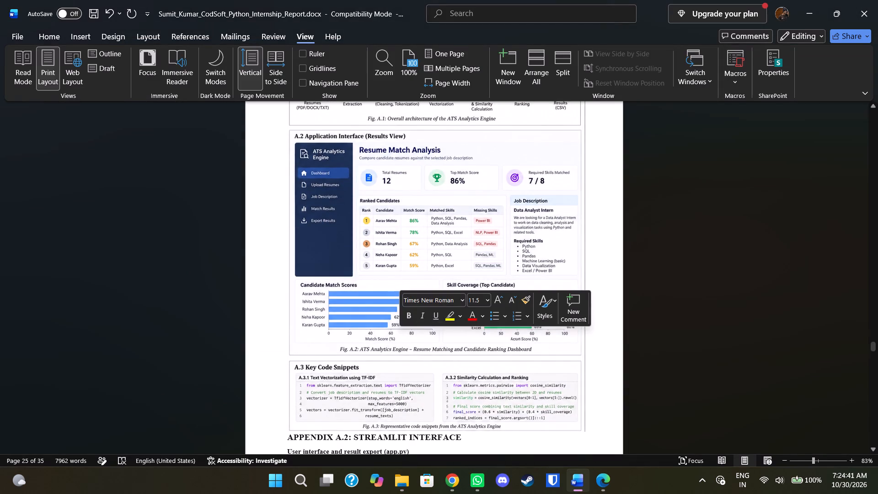
Scale the pasted Appendix A image down proportionally to about 70% of the text width.
click(520, 237)
drag(588, 431, 584, 426)
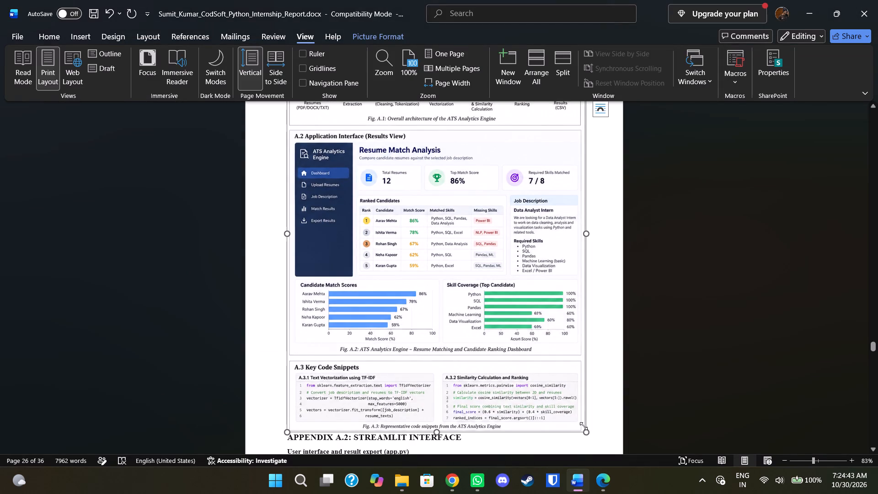
drag(584, 426, 482, 309)
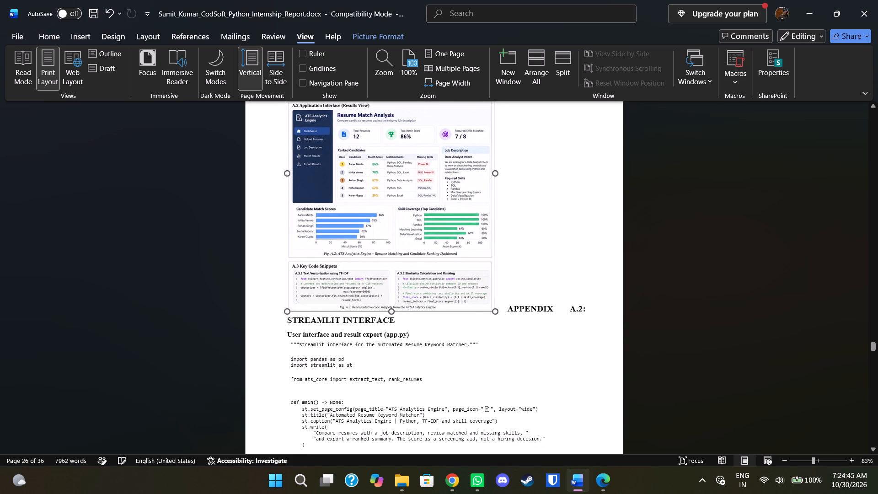
Set the Appendix A image's text wrapping to Behind Text.
click(876, 347)
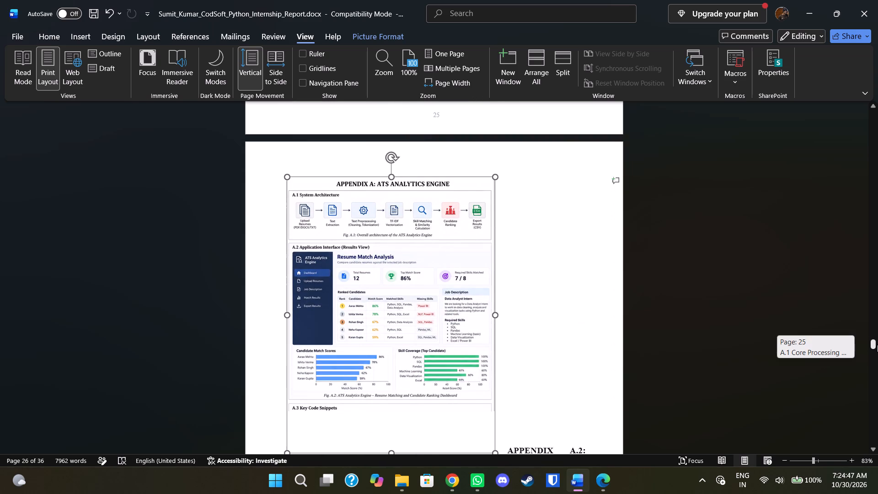
click(514, 162)
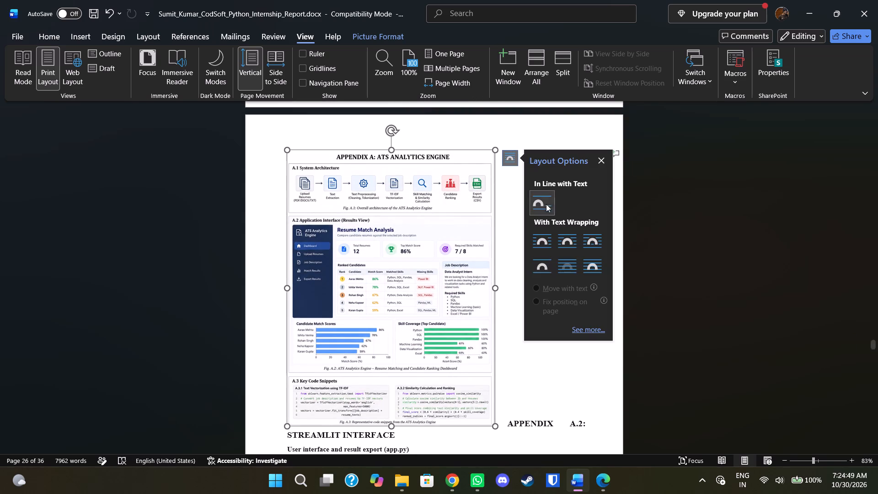
click(562, 242)
click(563, 260)
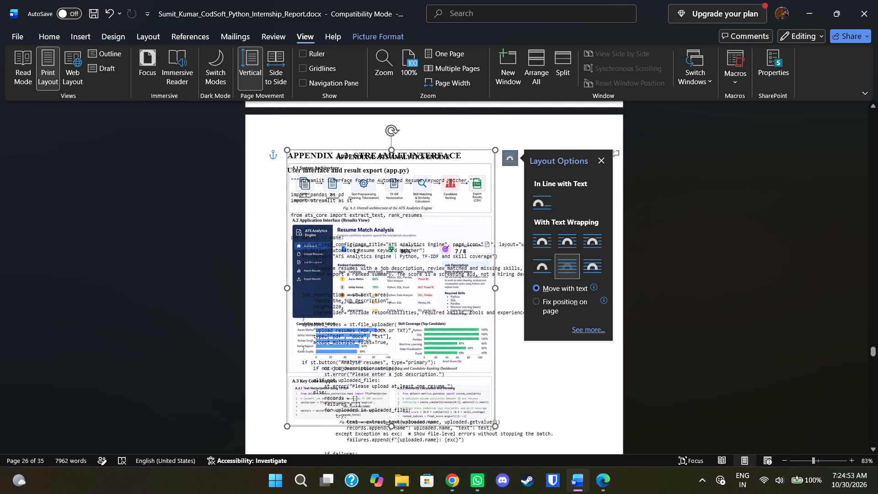
Move the Appendix A image onto page 25 and shrink it to about half the text width, fitting it in the blank space below the code.
drag(476, 161, 487, 95)
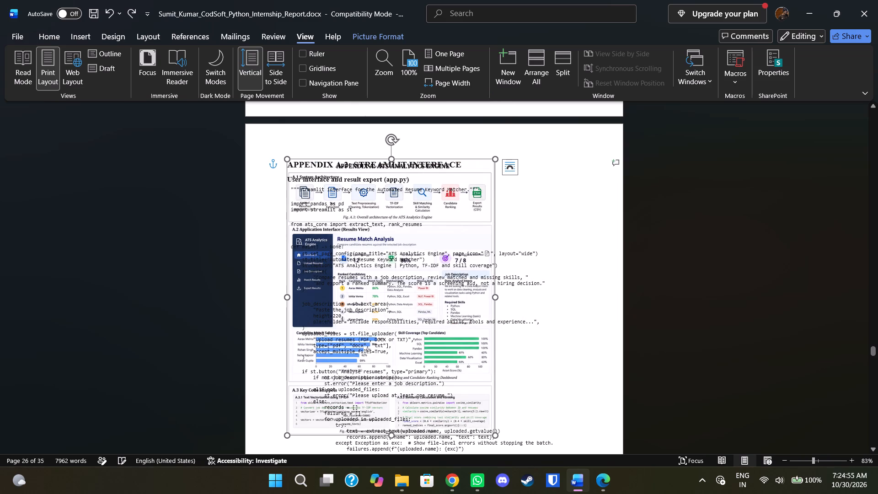
click(876, 350)
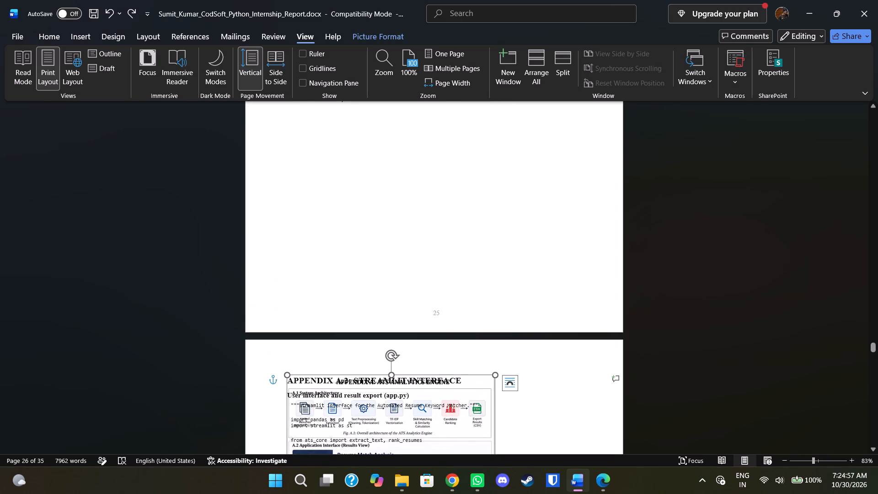
drag(478, 391, 524, 123)
drag(503, 275, 502, 188)
drag(465, 261, 463, 272)
drag(541, 389, 485, 317)
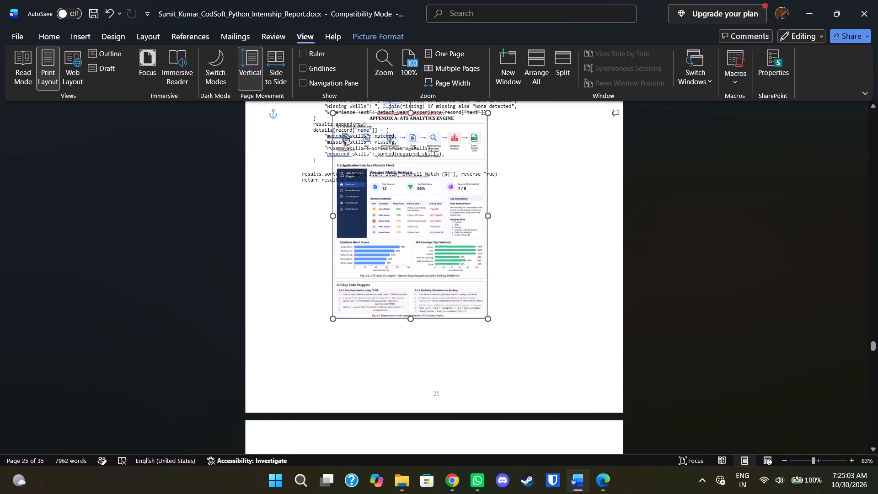
drag(485, 317, 482, 313)
drag(448, 247, 475, 318)
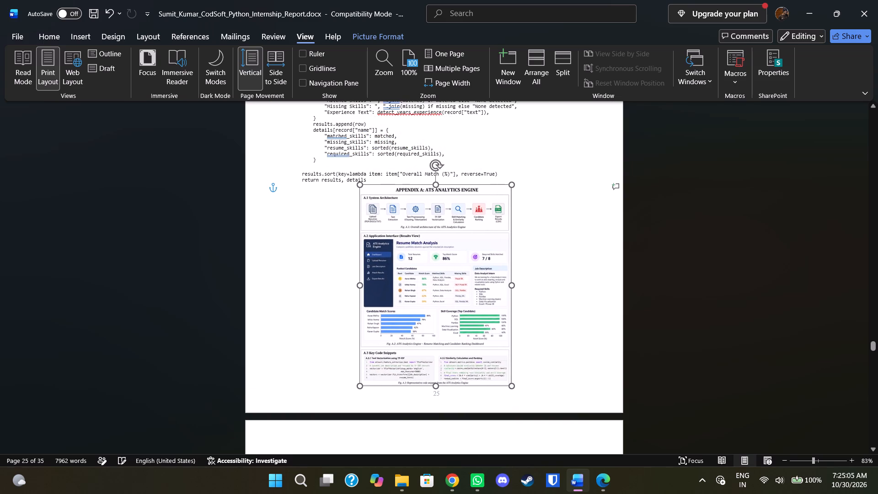
Shrink the Appendix A image to about 45% of the text width and centre it in the blank space below the page 25 code.
drag(475, 318, 475, 318)
drag(511, 387, 497, 370)
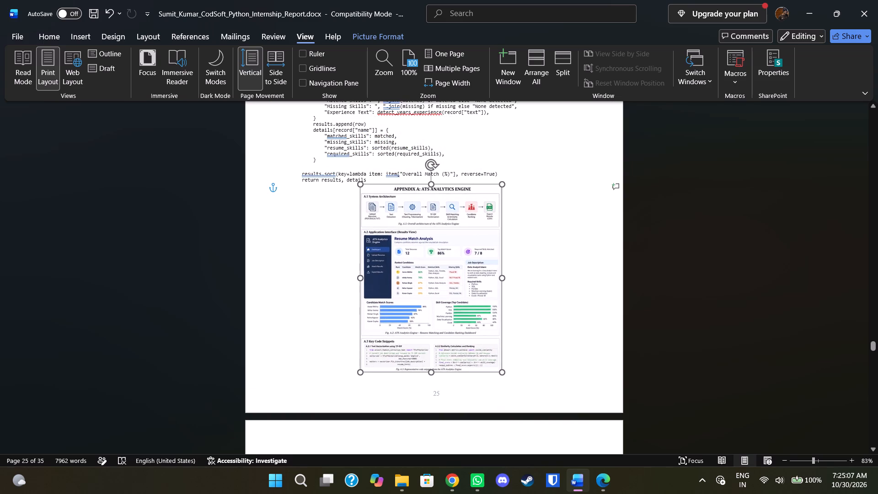
drag(497, 370, 493, 365)
drag(470, 328, 477, 338)
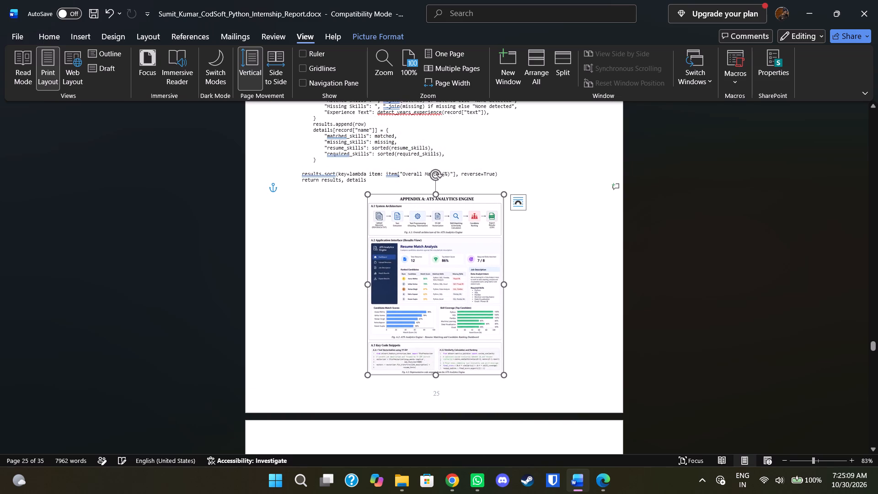
click(581, 313)
Copy the Appendix B image from File Explorer and paste it into the Word report's blank space on page 30, before Appendix B.2.
scroll(581, 312, down, 3)
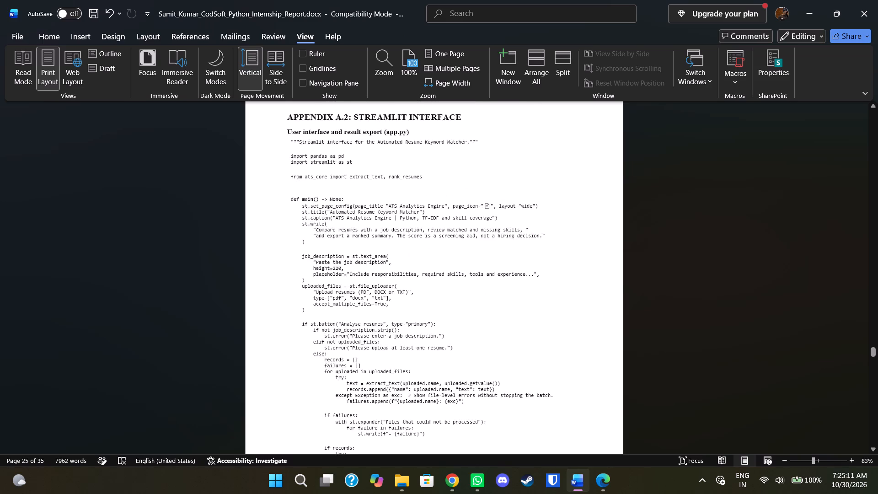
scroll(581, 312, down, 3)
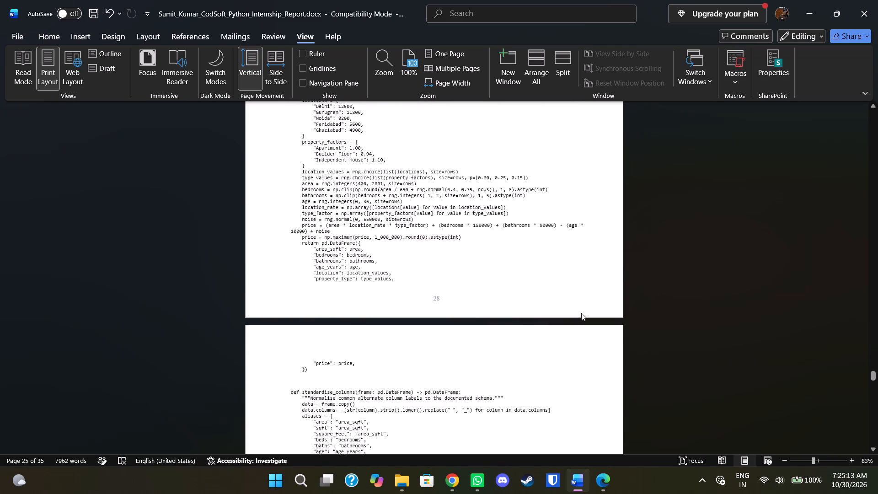
scroll(581, 313, down, 3)
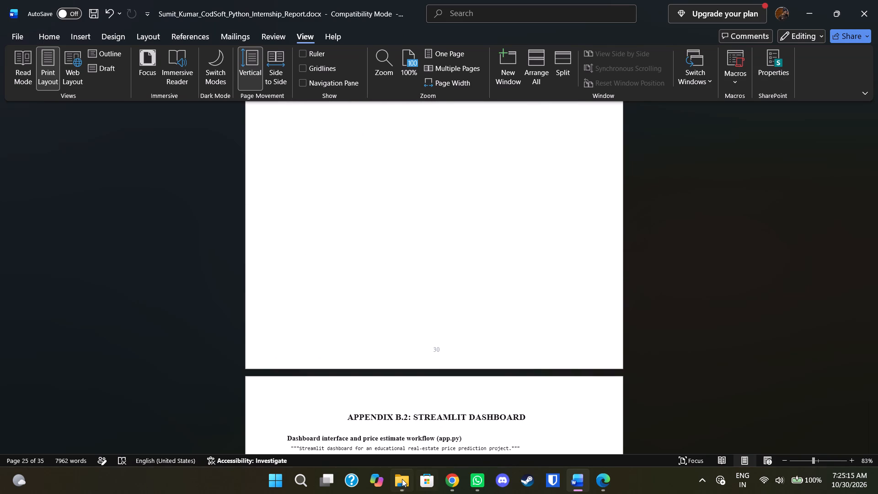
click(401, 479)
click(514, 375)
key(ctrl+c)
click(765, 334)
click(479, 252)
key(ctrl+v)
Scale the pasted Appendix B image down proportionally to about half the text width.
click(542, 326)
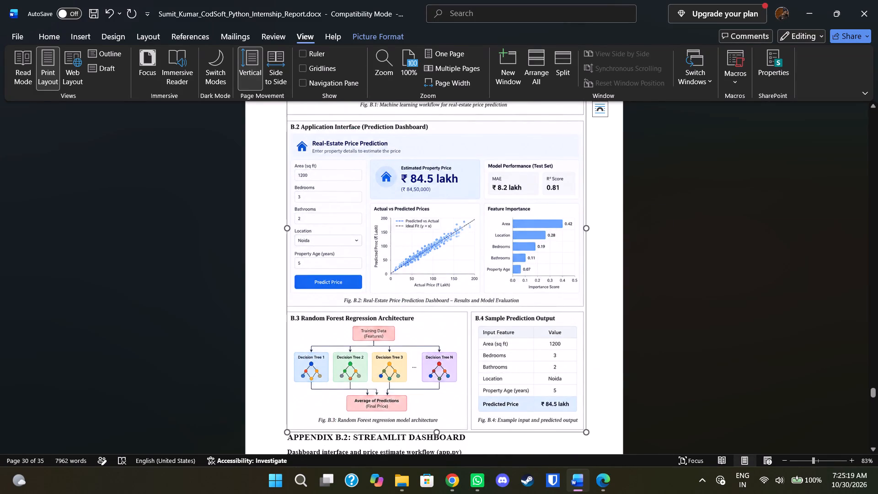
drag(586, 434, 441, 227)
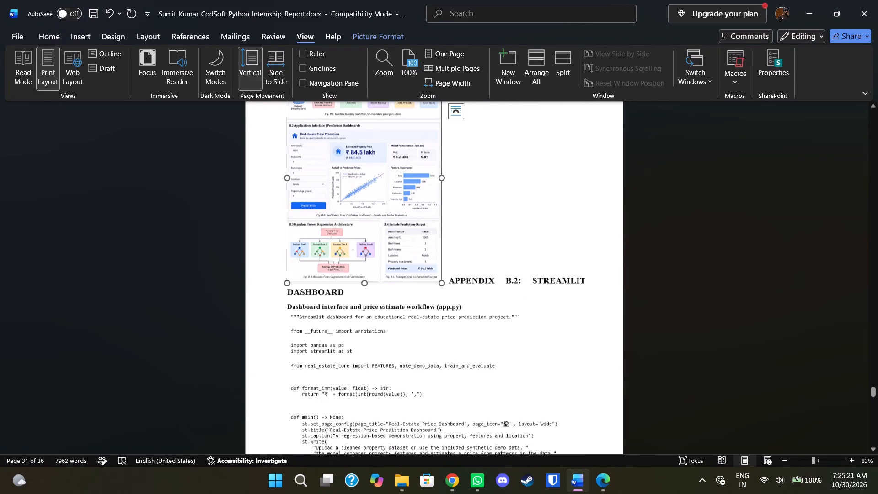
Set the Appendix B image's text wrapping to Behind Text.
click(458, 115)
click(514, 217)
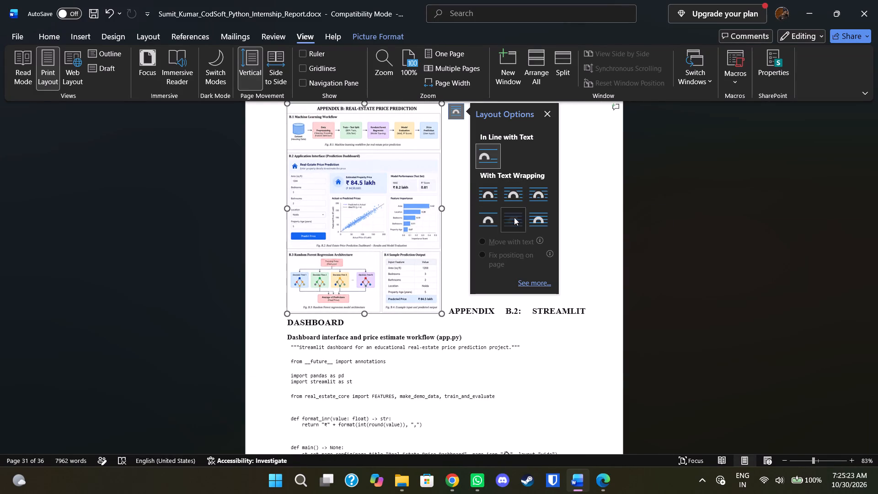
Move the Appendix B image into the blank space below the B.1 code on page 30, roughly centred across the page.
drag(871, 399, 873, 394)
drag(419, 427, 475, 133)
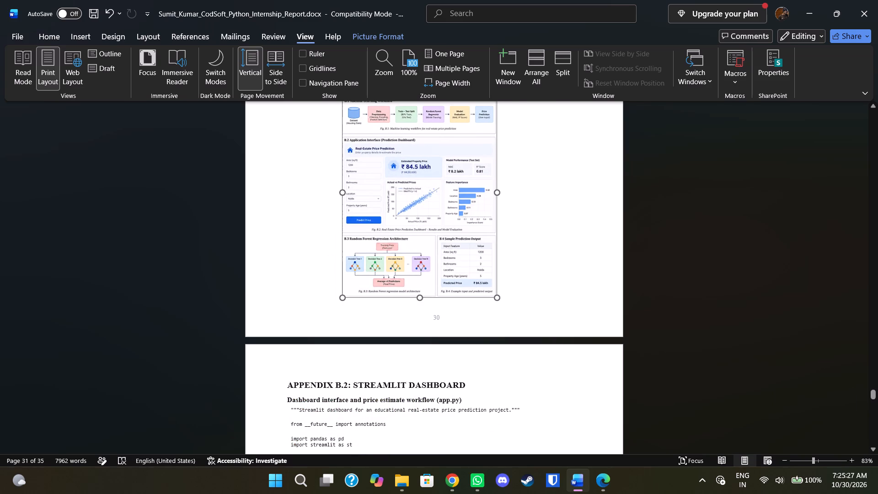
drag(475, 133, 476, 132)
click(877, 394)
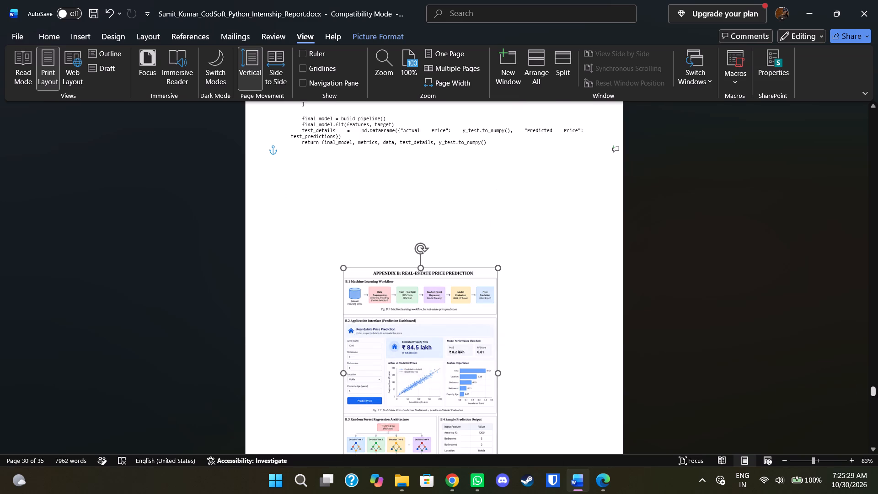
drag(463, 365, 480, 280)
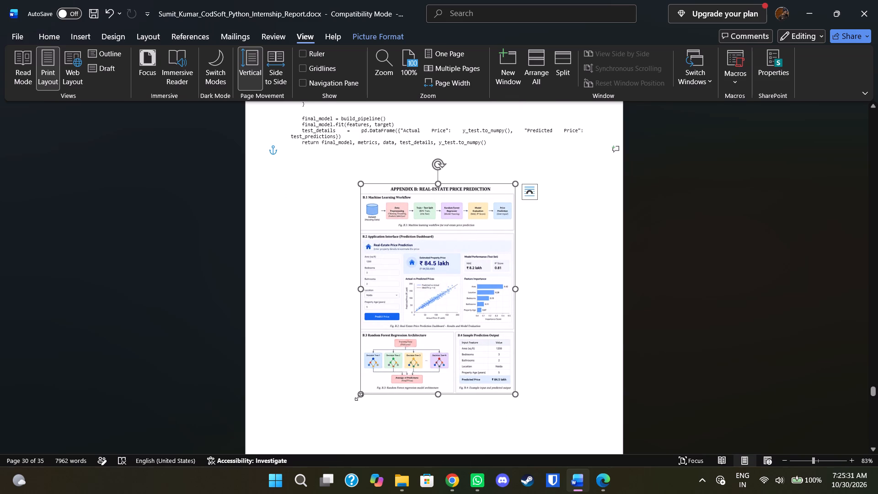
Enlarge the Appendix B image proportionally to about 4.51" wide by 6.14" high and centre it below the page 30 code.
drag(359, 397, 321, 440)
drag(393, 377, 405, 363)
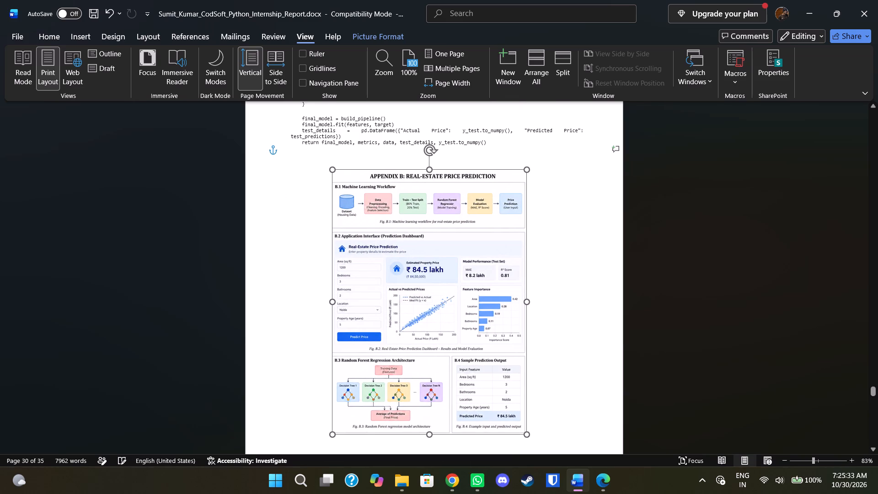
drag(405, 363, 405, 362)
drag(332, 432, 316, 452)
drag(371, 397, 388, 378)
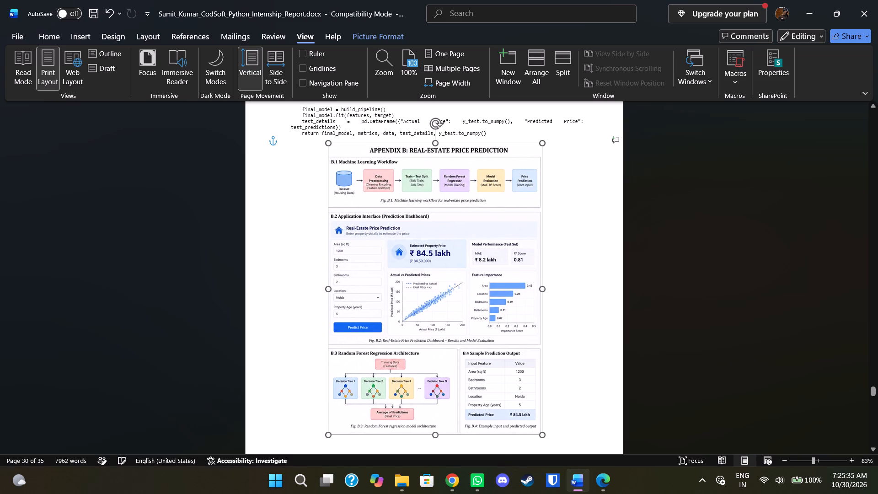
drag(388, 378, 388, 378)
drag(327, 435, 346, 424)
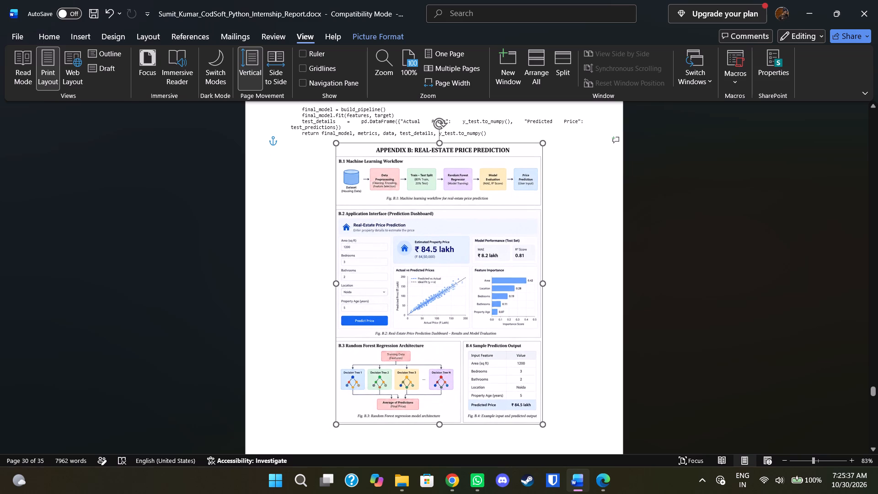
drag(437, 354, 432, 366)
click(616, 322)
click(504, 328)
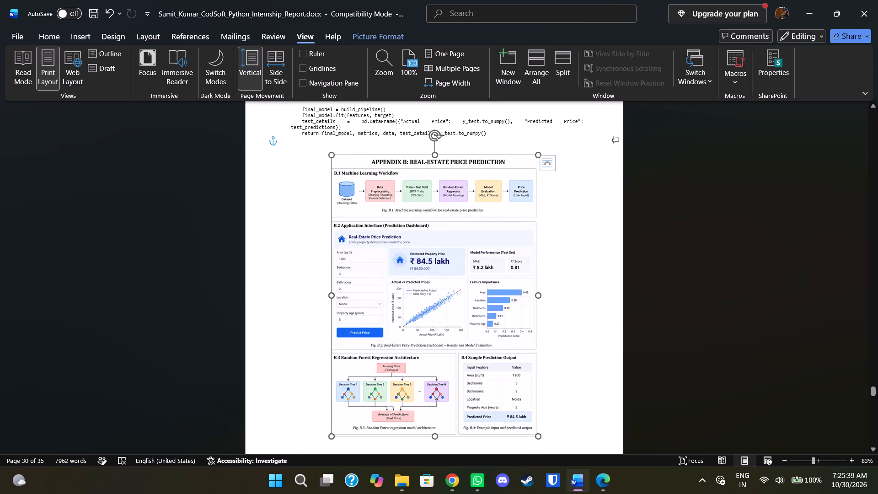
click(504, 328)
click(805, 354)
Check the report's closing pages covering Appendix C and the Appendix D supporting documents.
drag(876, 391, 877, 419)
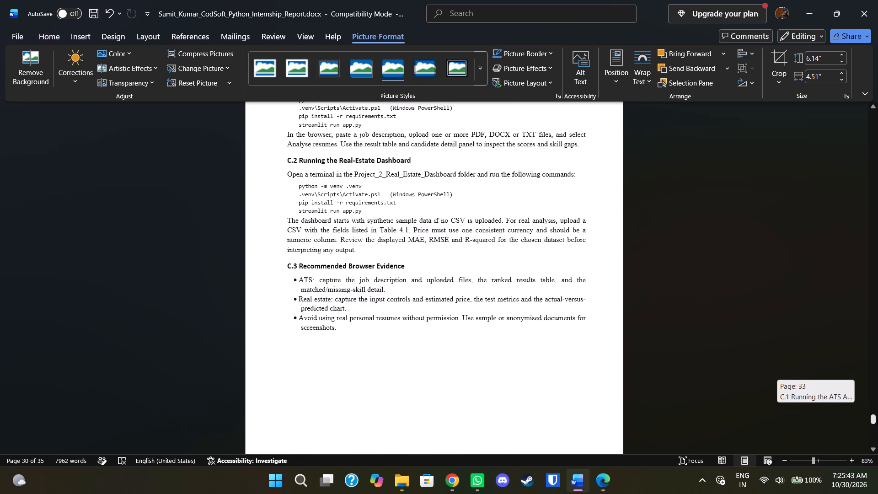
drag(877, 419, 877, 426)
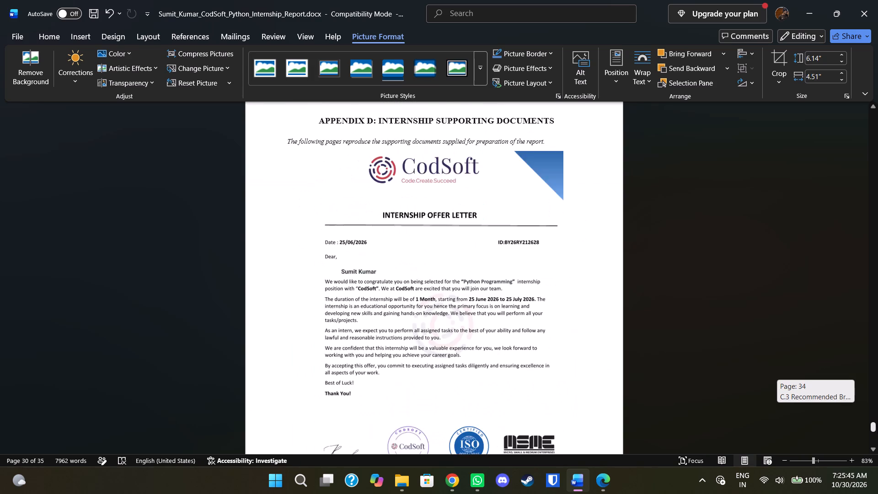
drag(877, 426, 877, 421)
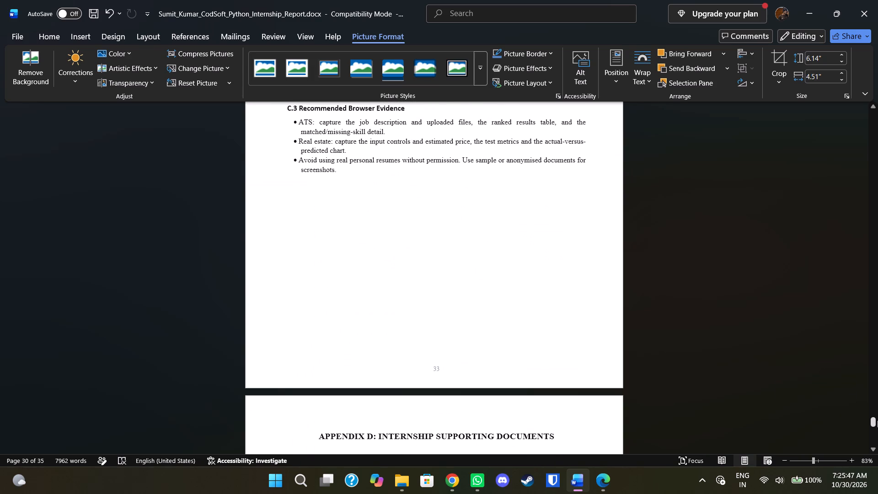
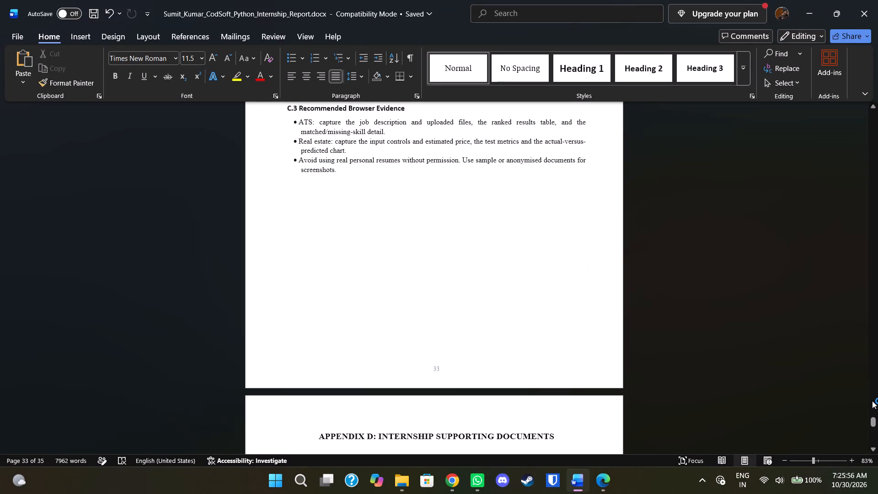
Review the source-code appendices and glossary in the sample summer training report PDF, and close it.
click(600, 479)
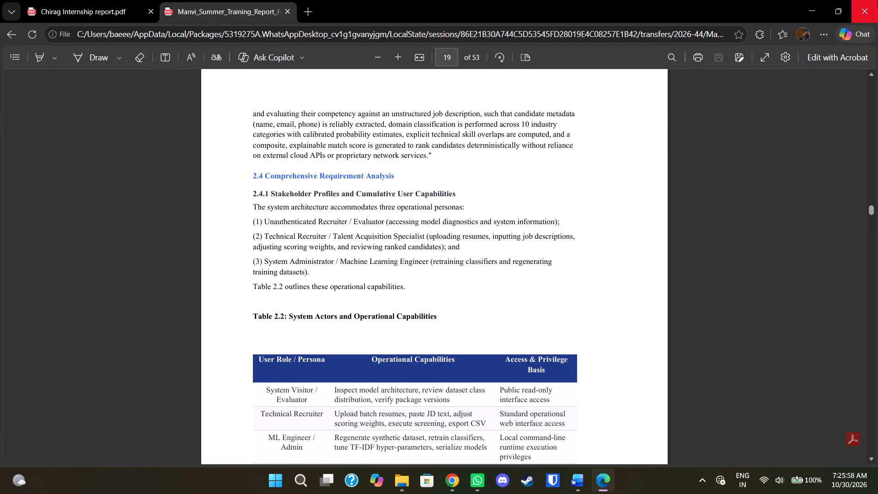
scroll(605, 172, down, 5)
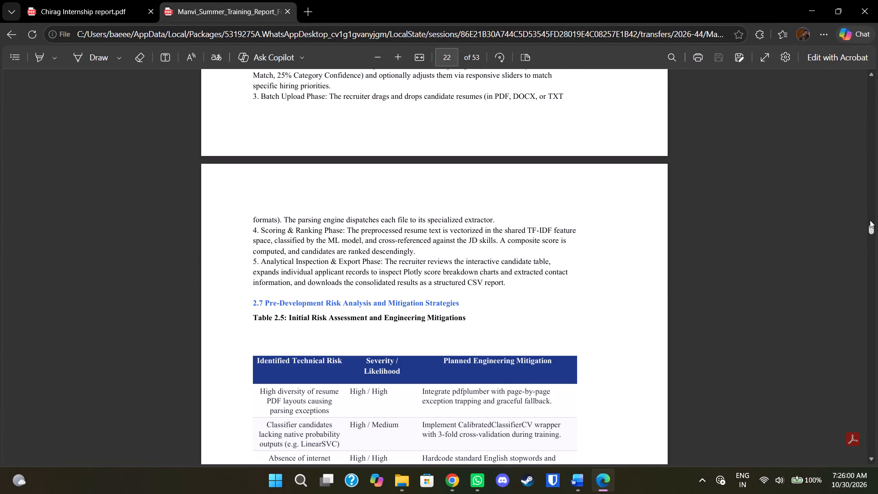
drag(872, 231, 877, 436)
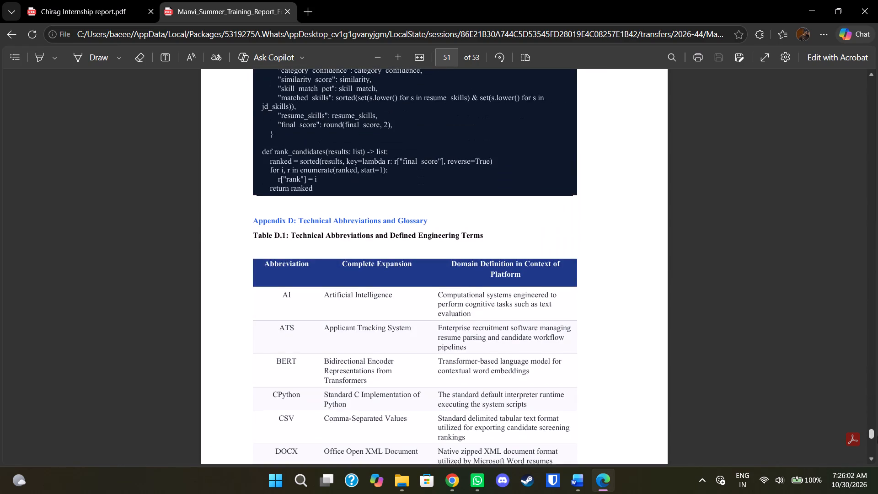
drag(877, 436, 877, 440)
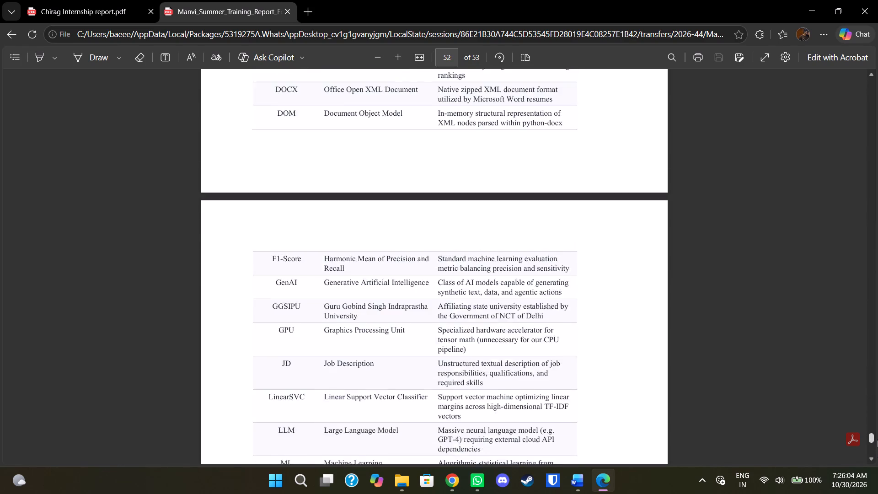
drag(877, 440, 877, 428)
click(877, 422)
click(877, 417)
drag(877, 416, 877, 420)
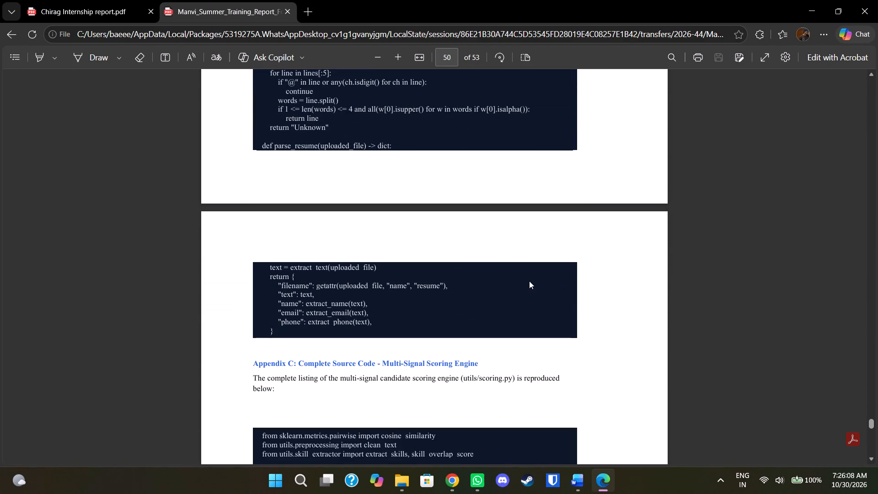
scroll(544, 260, up, 2)
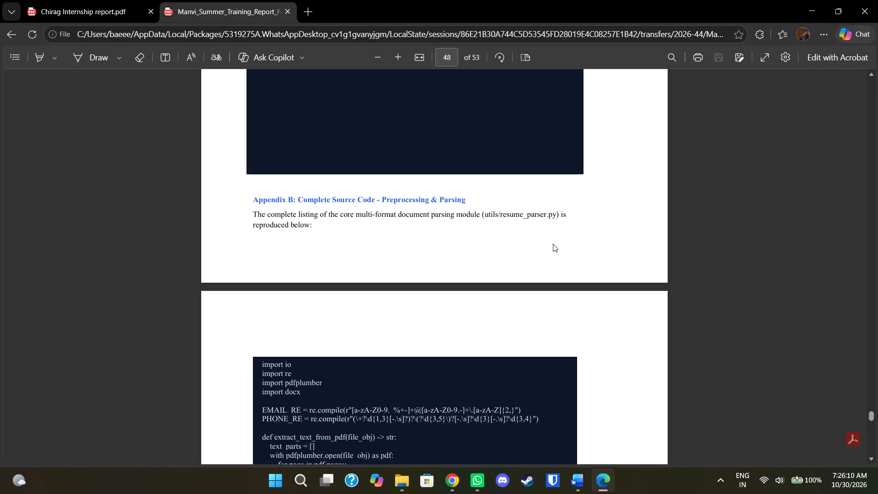
click(876, 6)
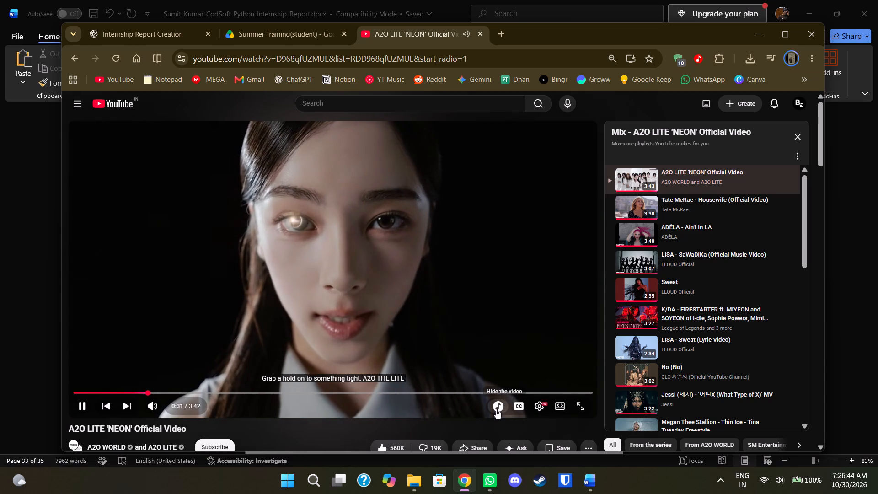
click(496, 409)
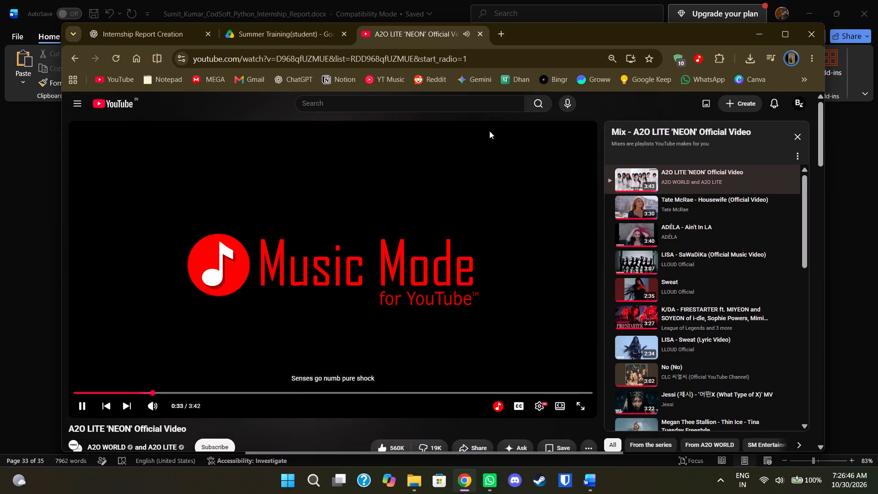
Open the ES-361 guidelines from the shared Summer Training(student) Drive folder and examine the required sequence, title page and Vision and Mission page.
click(261, 34)
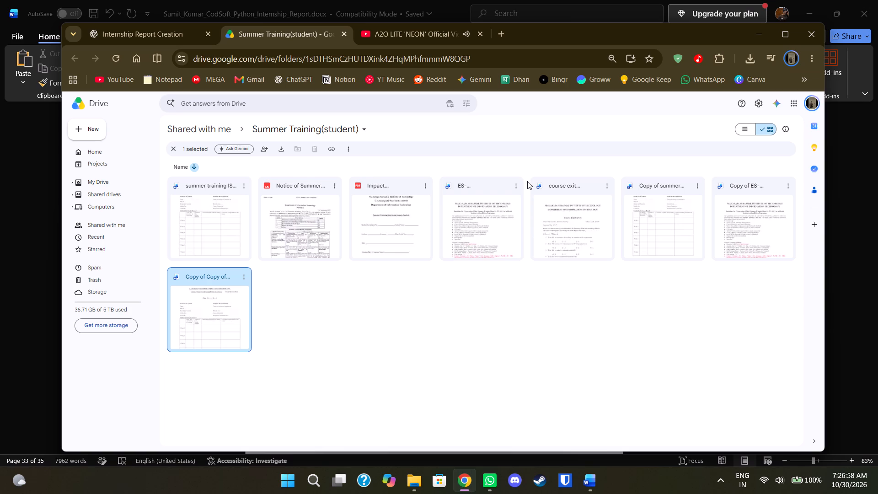
double_click(503, 223)
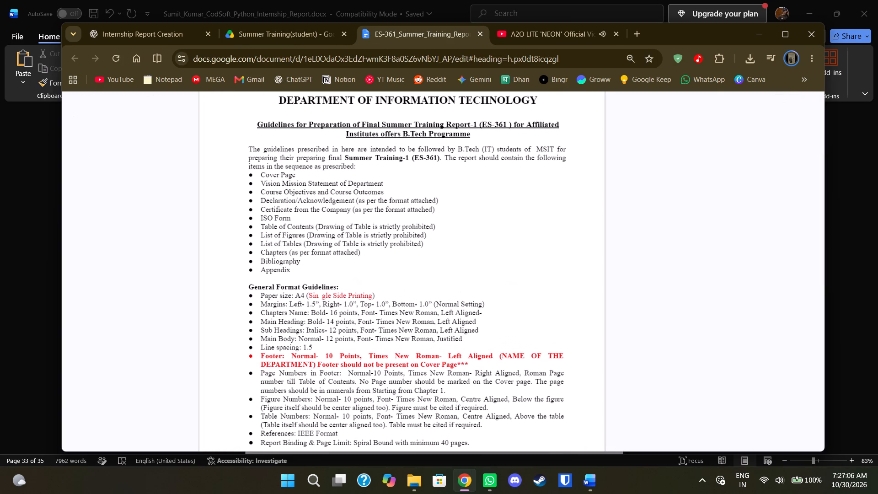
scroll(461, 252, down, 5)
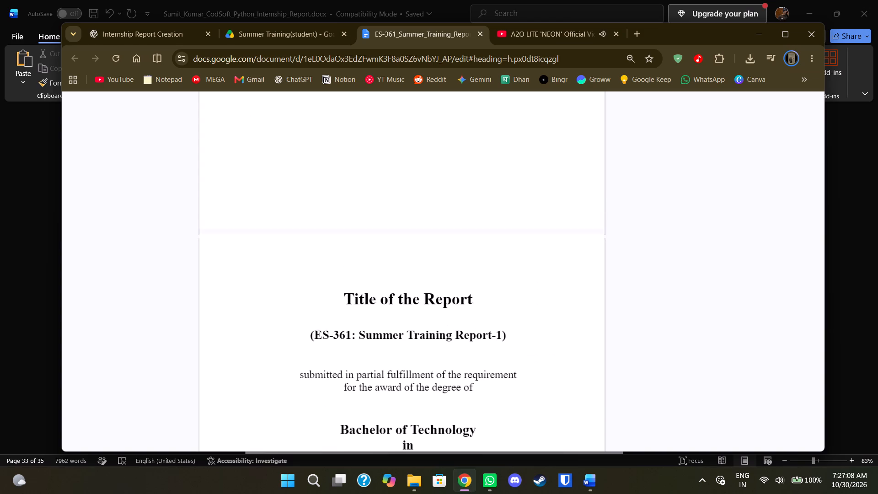
scroll(462, 249, down, 7)
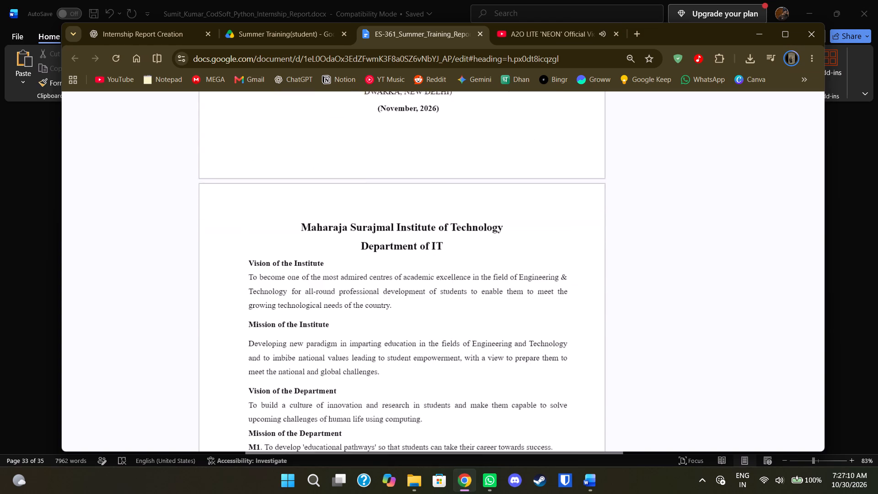
scroll(462, 248, down, 4)
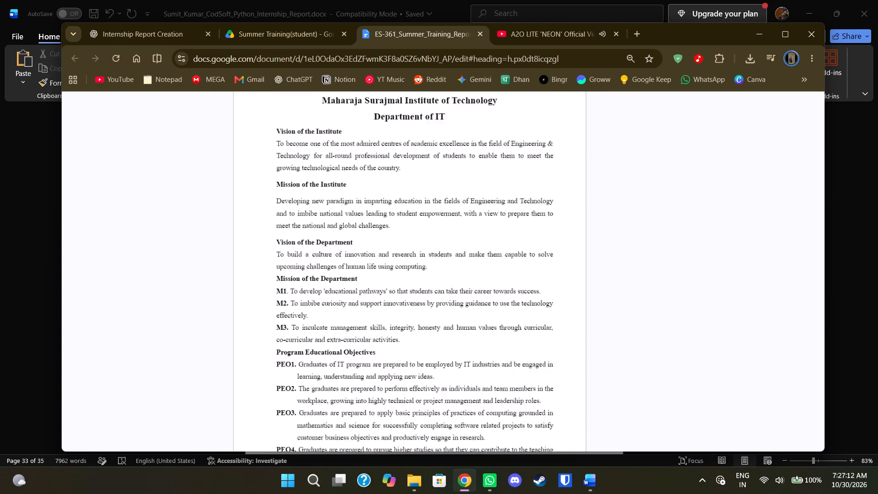
scroll(462, 248, down, 4)
scroll(462, 248, up, 2)
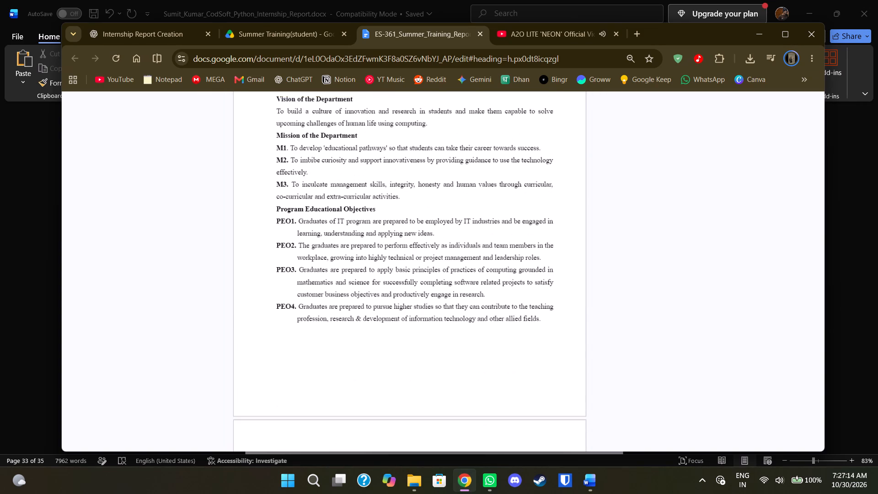
scroll(462, 248, up, 3)
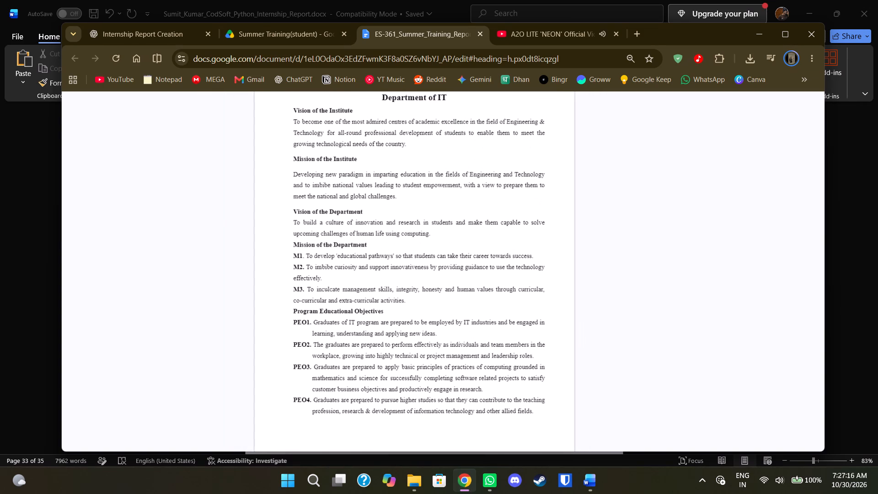
click(418, 160)
drag(421, 179, 436, 194)
click(452, 211)
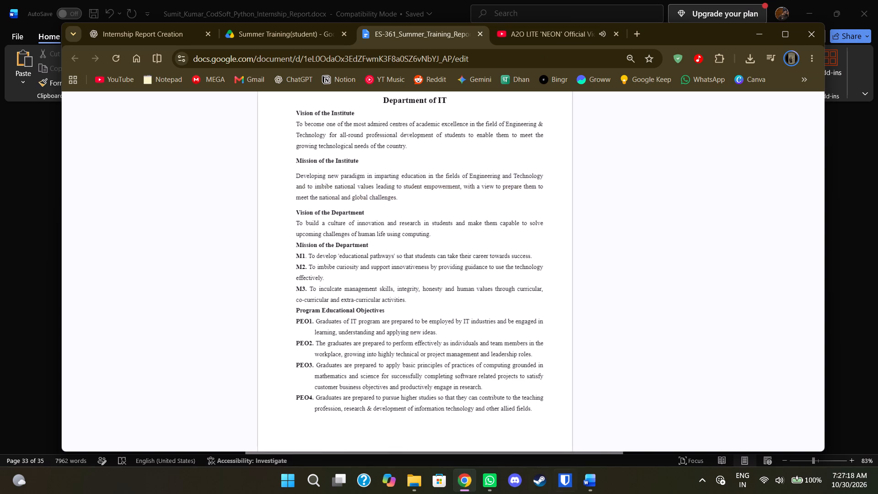
Check the cover page and the Vision and Mission page of the Word report for comparison with the guidelines.
click(590, 484)
scroll(520, 321, up, 1)
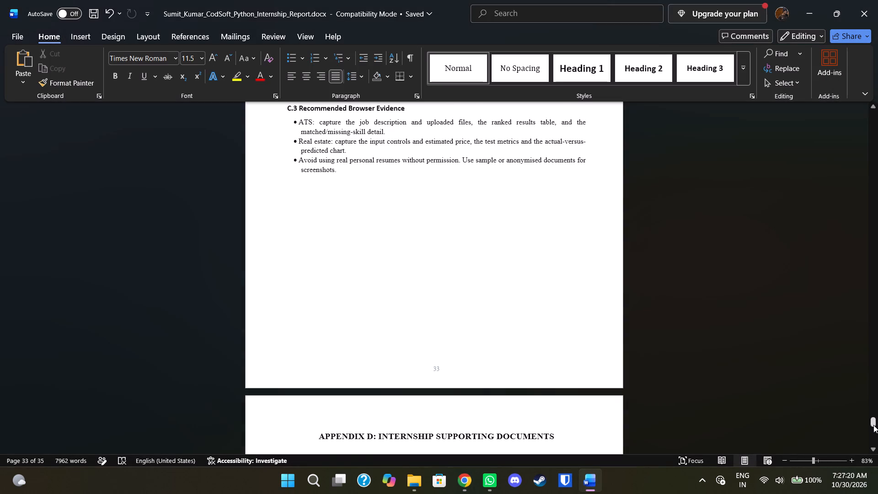
drag(874, 423, 853, 95)
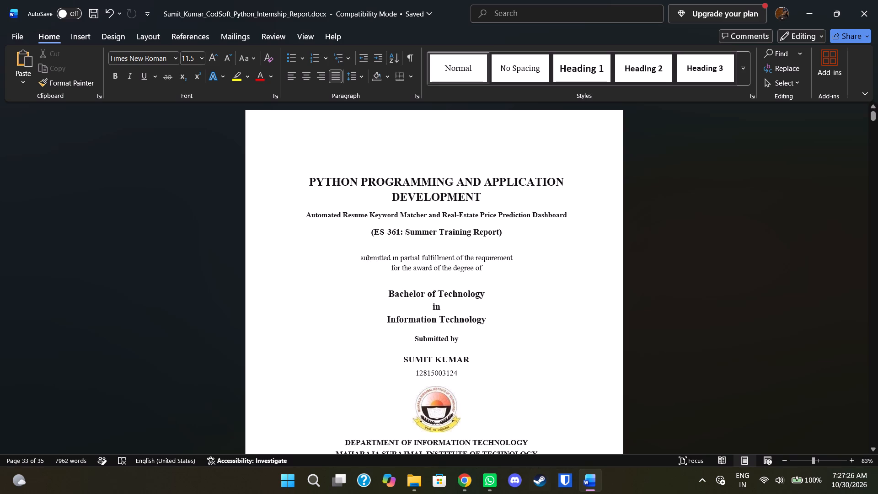
drag(873, 117, 876, 120)
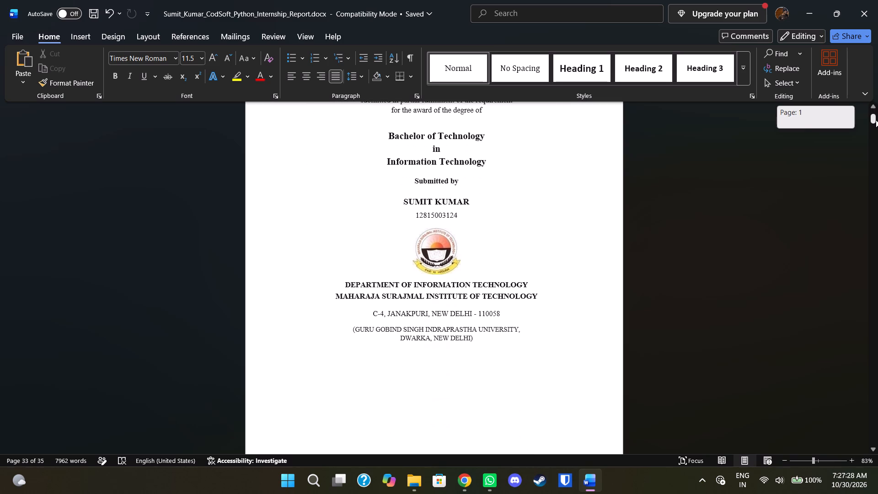
drag(876, 120, 877, 127)
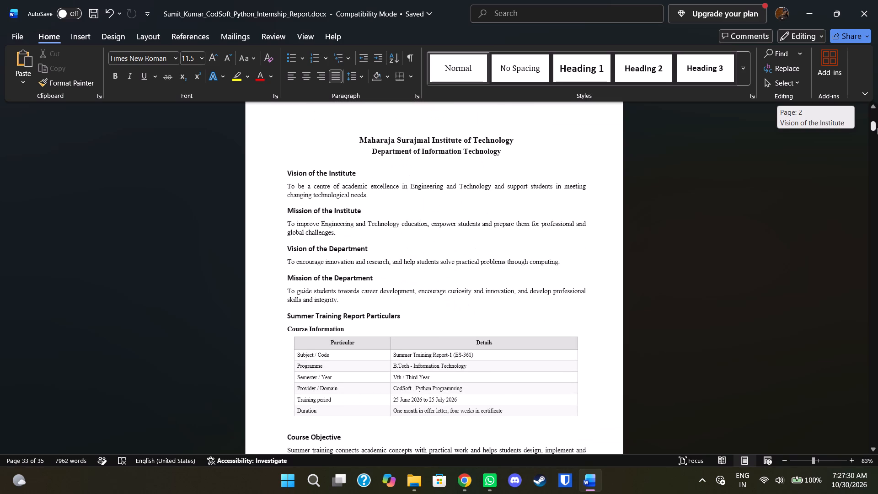
drag(877, 127, 876, 126)
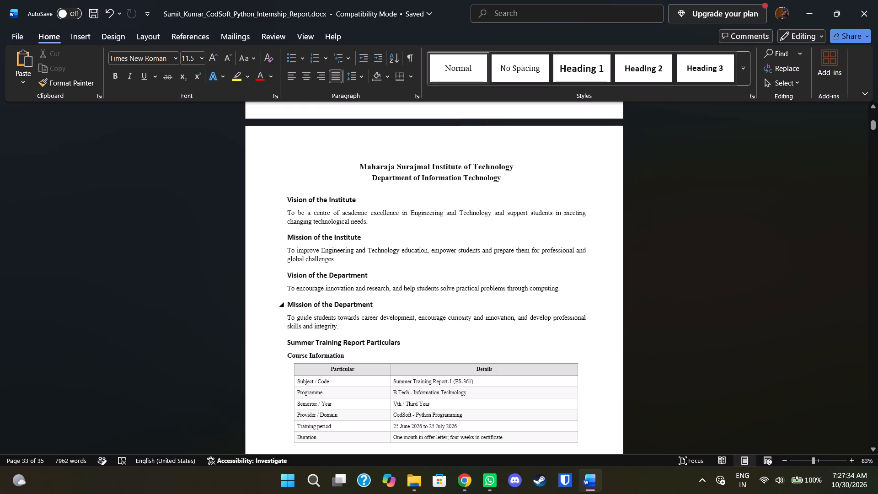
Copy the Vision, Mission and Program Educational Objectives text through PEO4 from the ES-361 guidelines and return to the Word report.
click(465, 480)
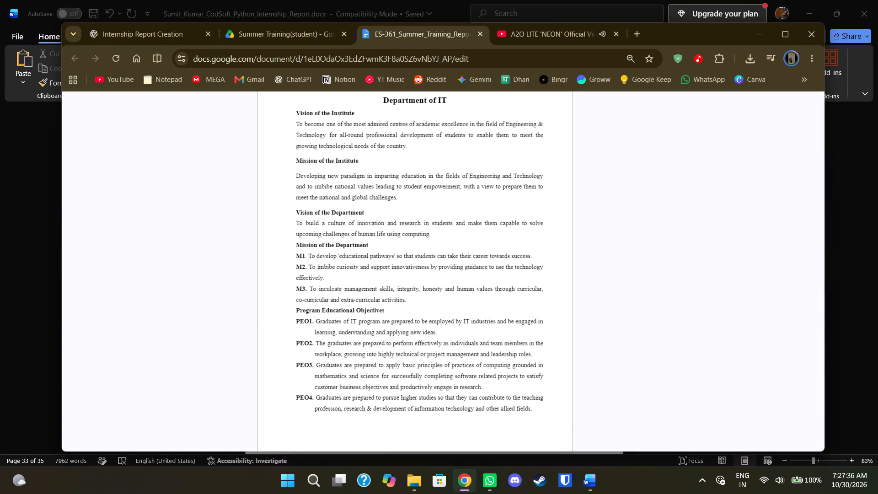
scroll(565, 330, up, 1)
scroll(565, 330, down, 1)
click(688, 325)
scroll(688, 324, up, 1)
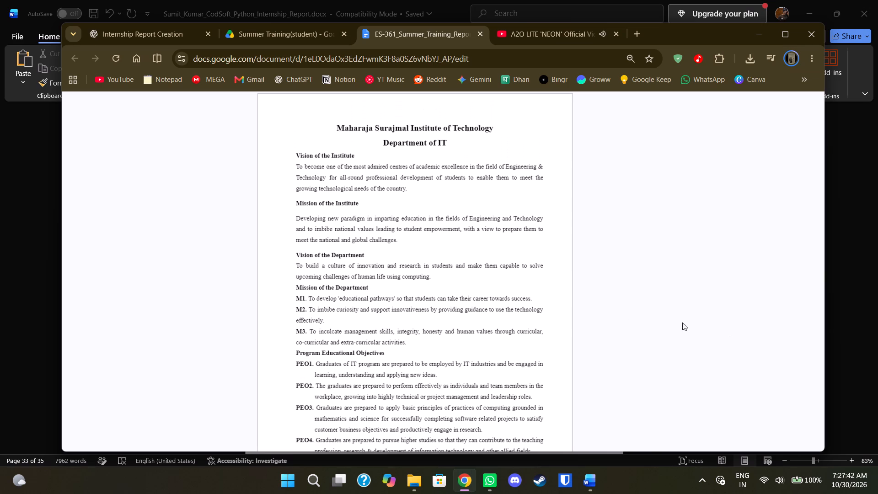
scroll(341, 127, up, 1)
drag(338, 125, 398, 228)
scroll(348, 137, down, 2)
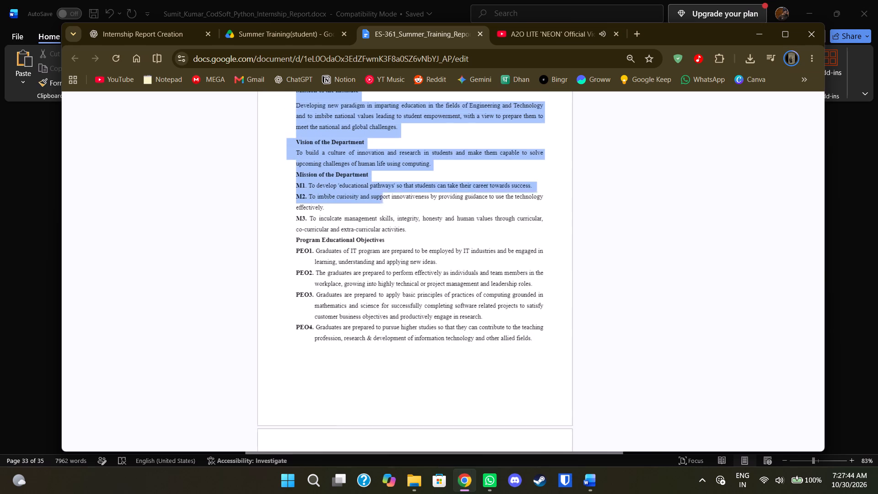
scroll(398, 228, down, 1)
drag(398, 228, 536, 321)
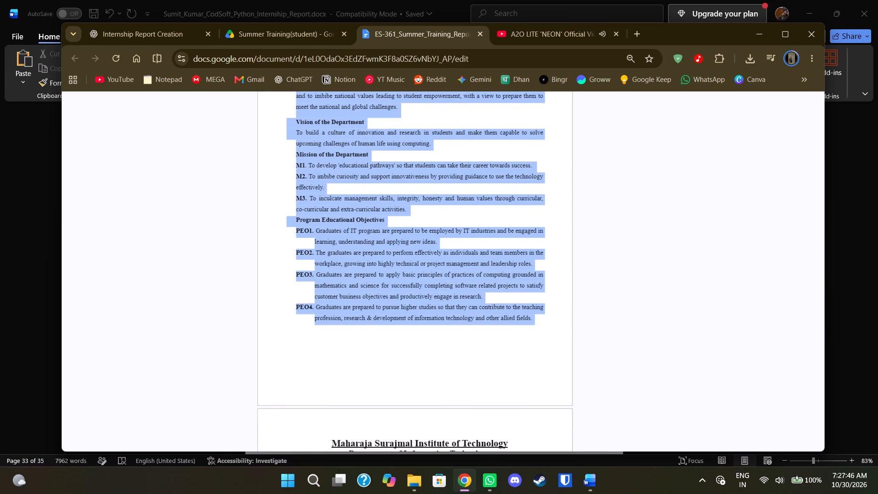
key(ctrl+c)
key(alt+Tab)
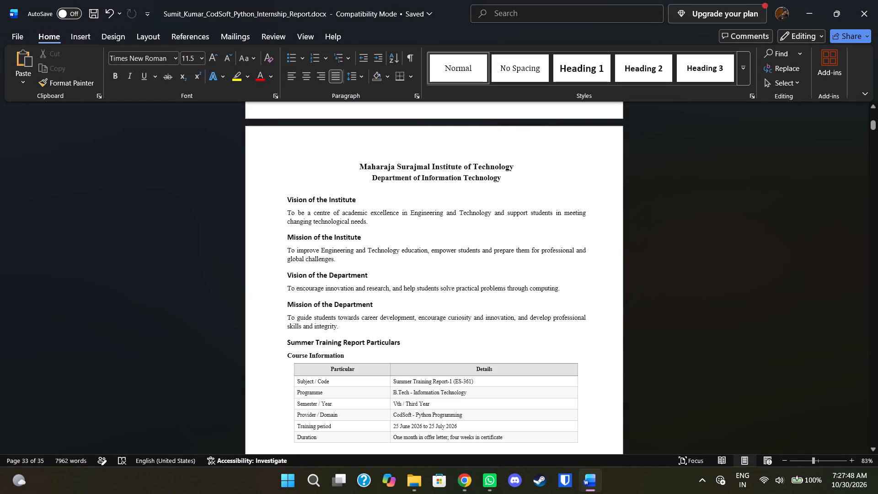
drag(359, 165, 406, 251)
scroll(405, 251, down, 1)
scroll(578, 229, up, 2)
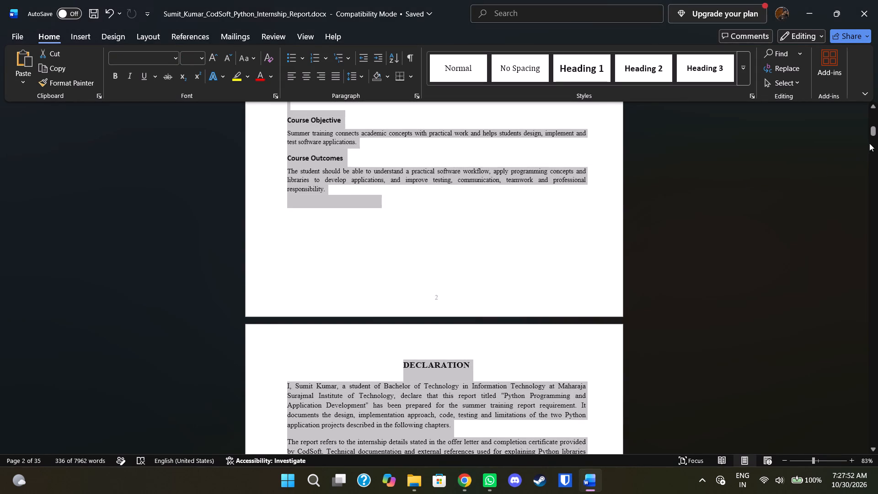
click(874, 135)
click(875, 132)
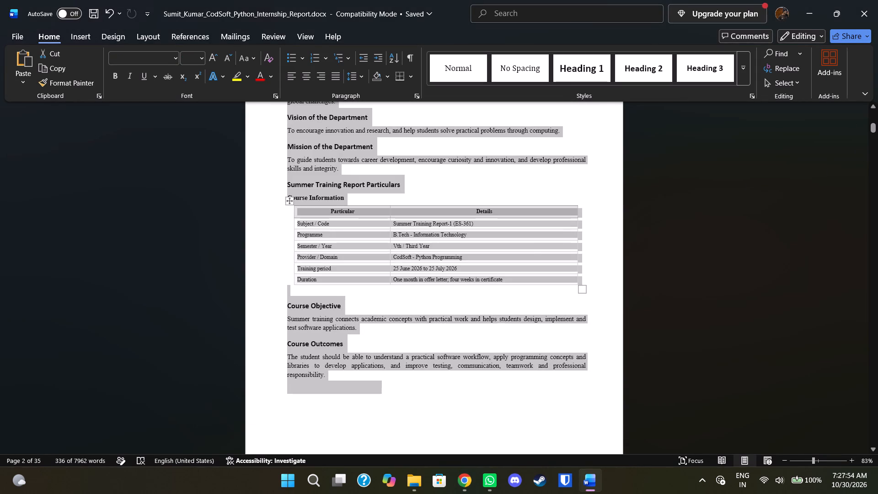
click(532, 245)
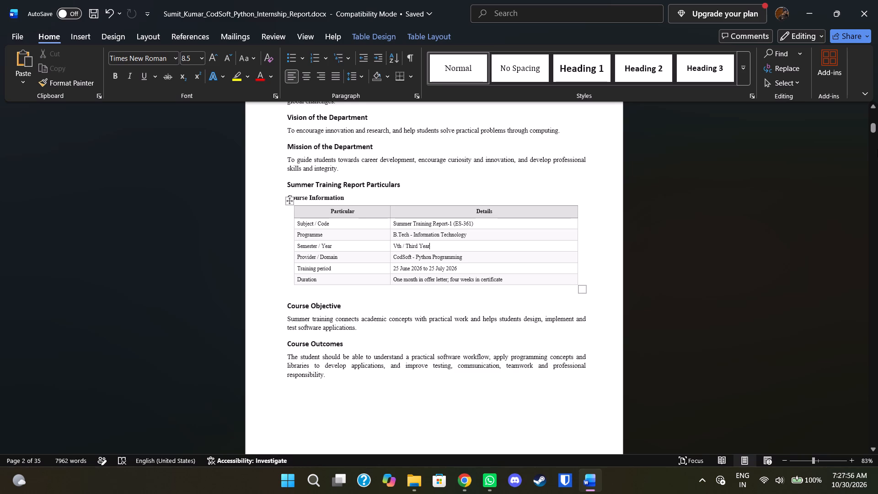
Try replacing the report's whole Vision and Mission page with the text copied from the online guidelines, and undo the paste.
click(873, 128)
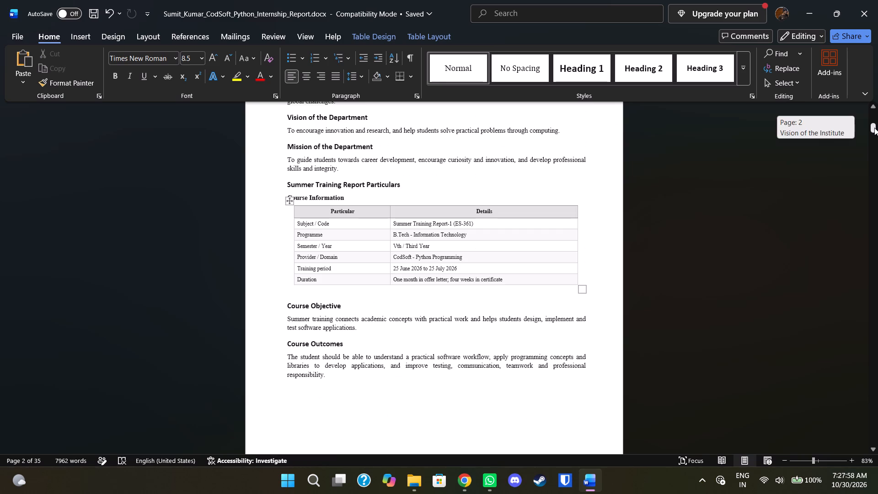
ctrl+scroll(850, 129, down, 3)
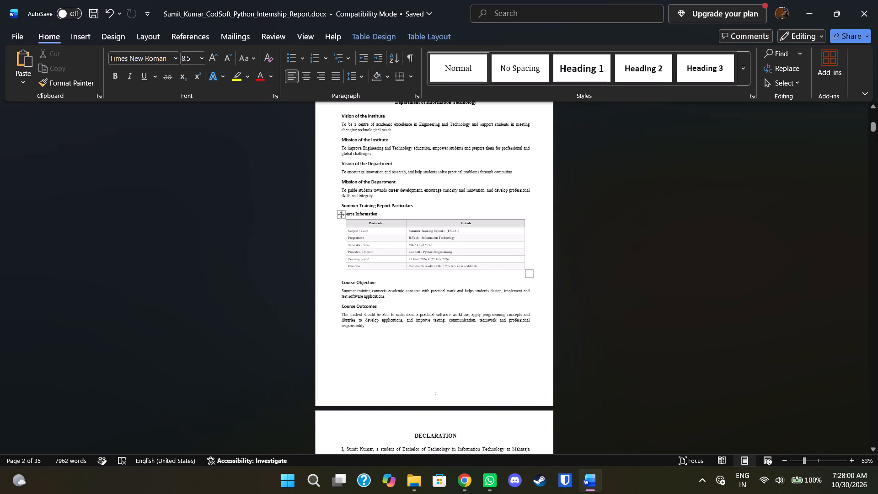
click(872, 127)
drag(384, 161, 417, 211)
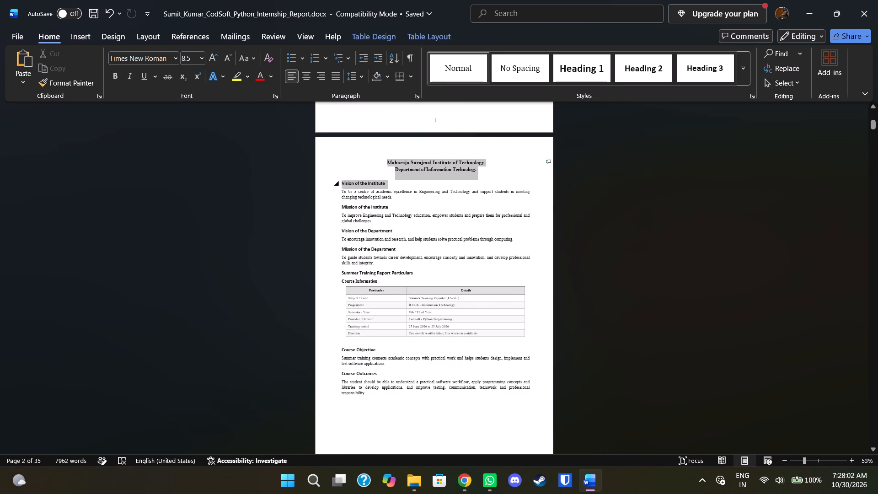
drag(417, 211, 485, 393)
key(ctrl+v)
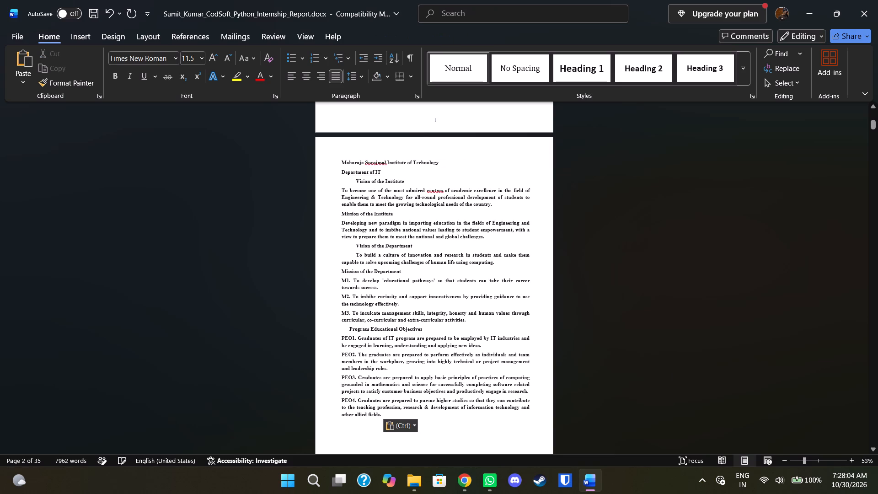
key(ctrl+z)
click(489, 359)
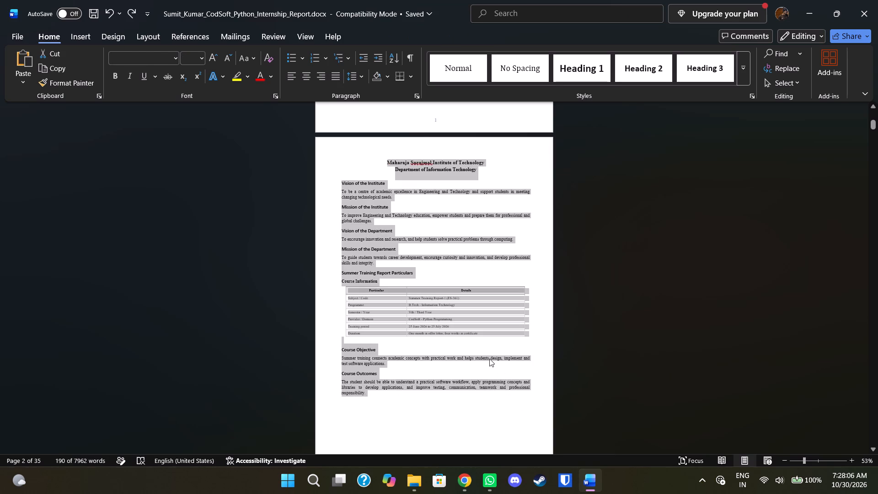
Review the title page and the Vision and Mission page in the ES-361 guidelines open in the browser.
key(alt+Tab)
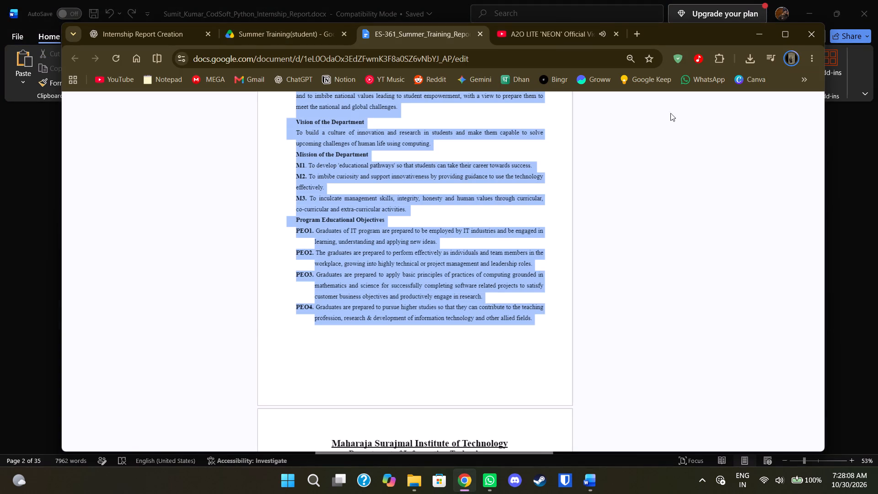
click(575, 185)
scroll(575, 184, up, 6)
scroll(575, 183, down, 2)
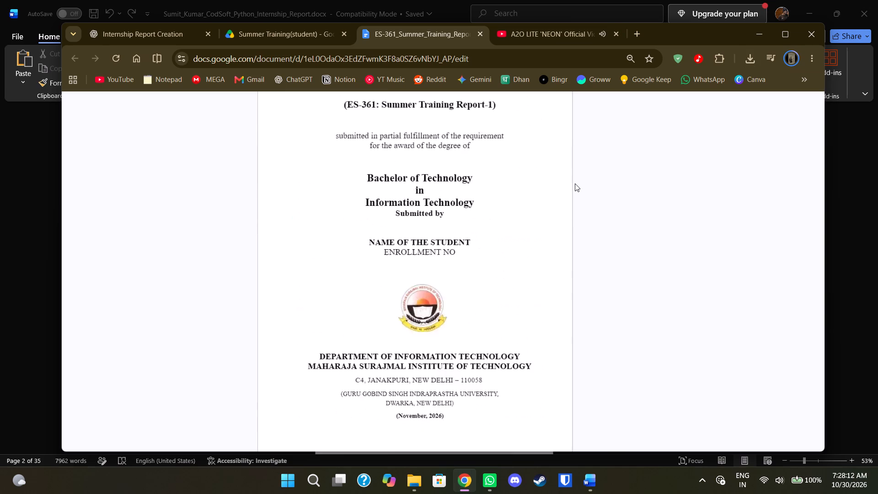
scroll(575, 183, down, 1)
scroll(553, 188, up, 2)
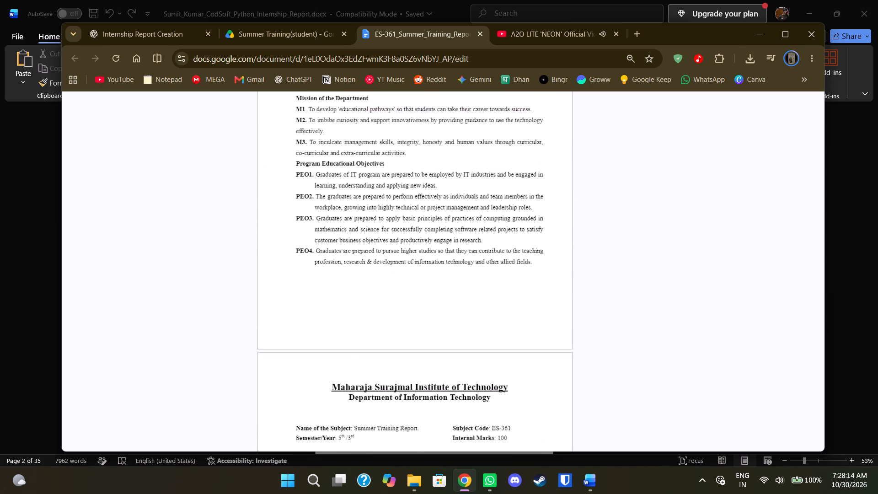
scroll(553, 188, up, 2)
scroll(430, 140, up, 1)
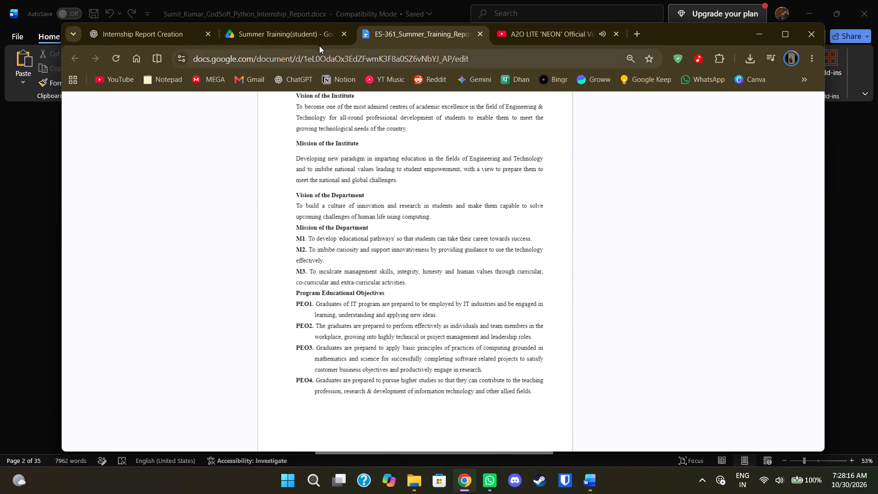
Download the ES-361 guidelines file from the Summer Training(student) Drive folder and open it in Word with editing enabled.
click(313, 38)
click(521, 186)
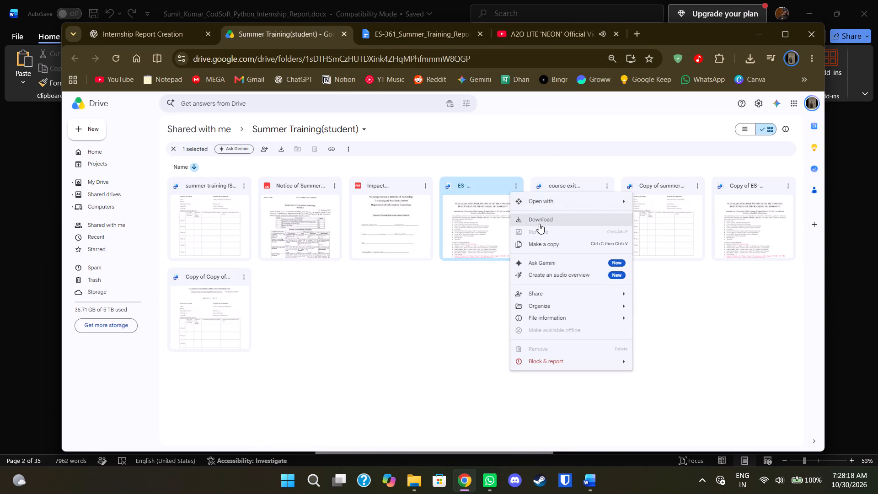
click(541, 223)
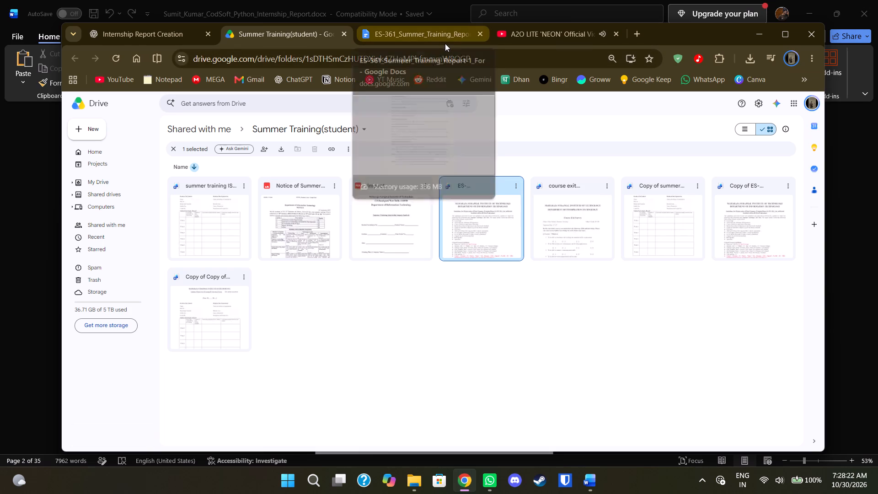
double_click(750, 60)
click(626, 112)
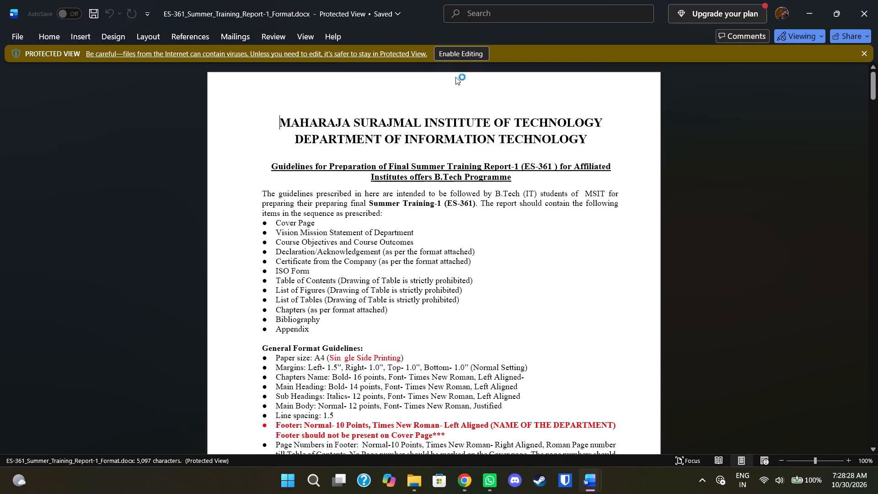
click(457, 60)
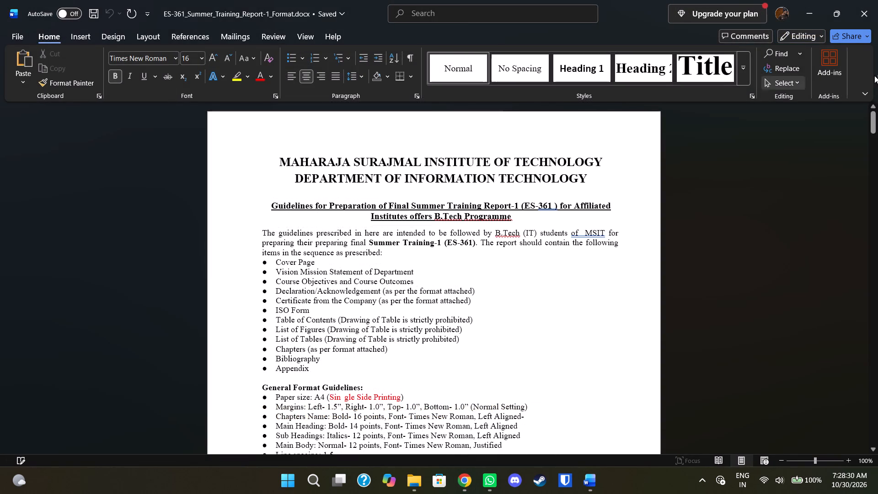
Replace the report's page 2 content with the Vision, Mission and Program Educational Objectives through PEO4 copied from the downloaded ES-361 document.
drag(875, 125, 877, 147)
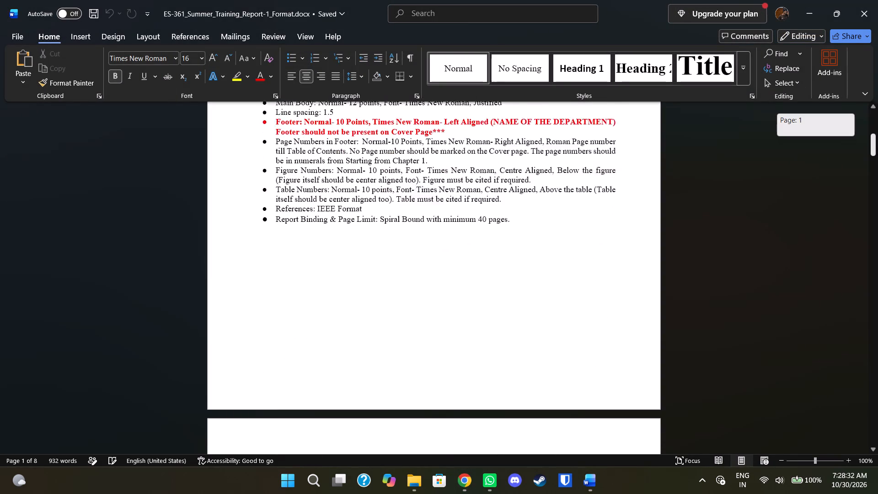
drag(877, 147, 877, 212)
ctrl+scroll(570, 258, down, 3)
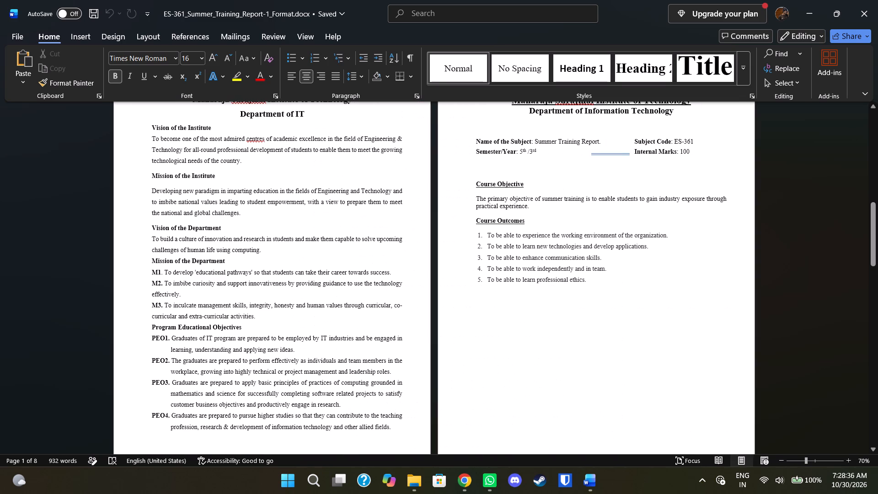
drag(877, 224, 877, 220)
drag(192, 120, 332, 404)
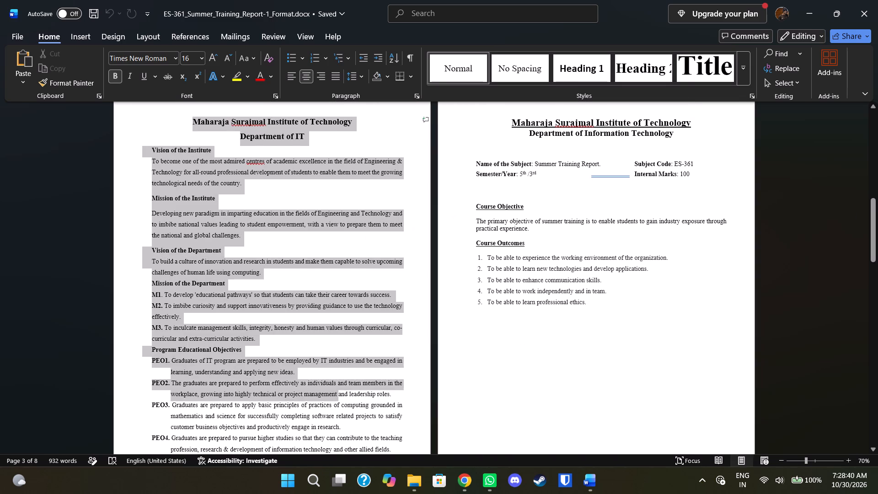
drag(332, 404, 395, 379)
key(ctrl+c)
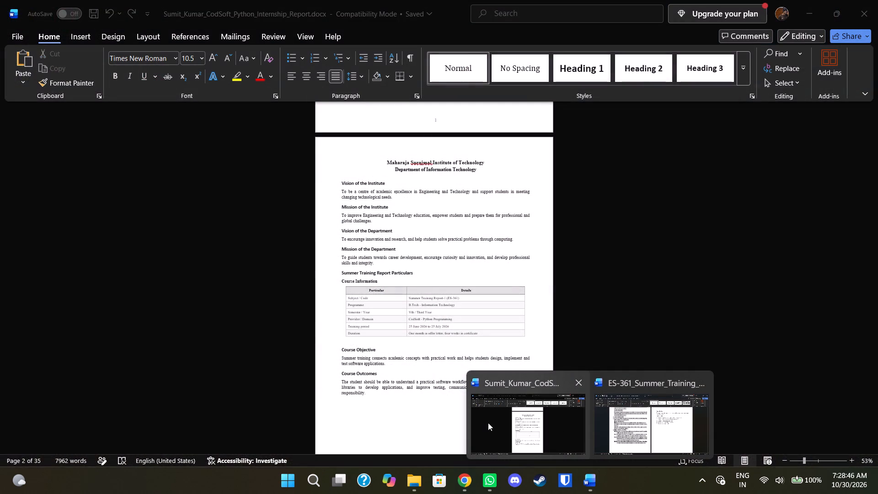
click(488, 423)
drag(386, 160, 457, 392)
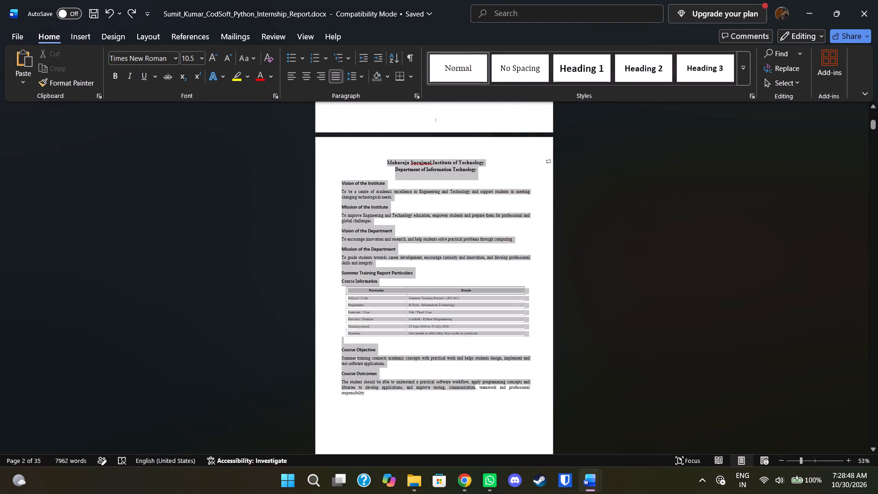
drag(457, 392, 459, 395)
key(ctrl+v)
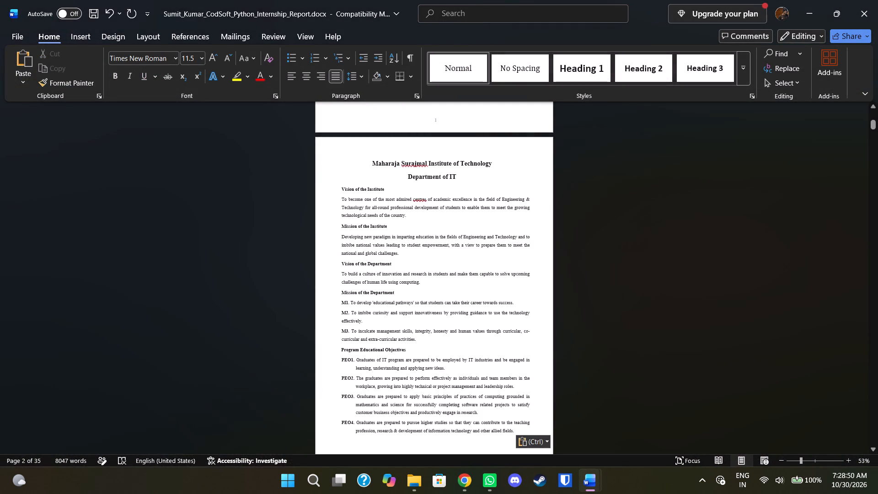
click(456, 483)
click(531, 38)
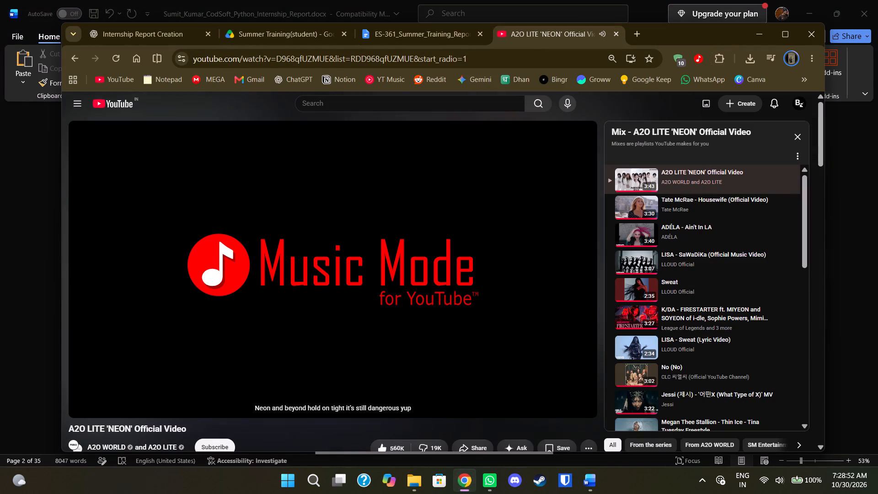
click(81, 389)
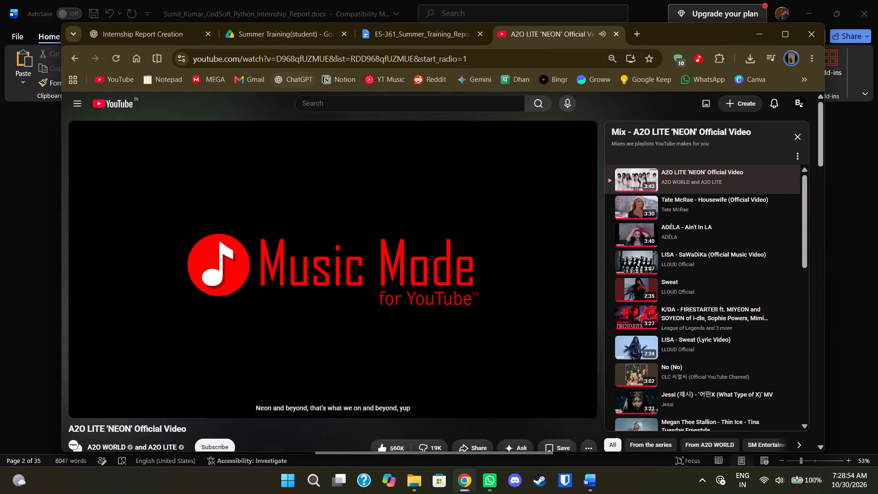
Examine the Course Objective and Course Outcomes page in the online guidelines, check the report's opening pages, and reopen the guidelines from Drive.
click(287, 37)
click(415, 35)
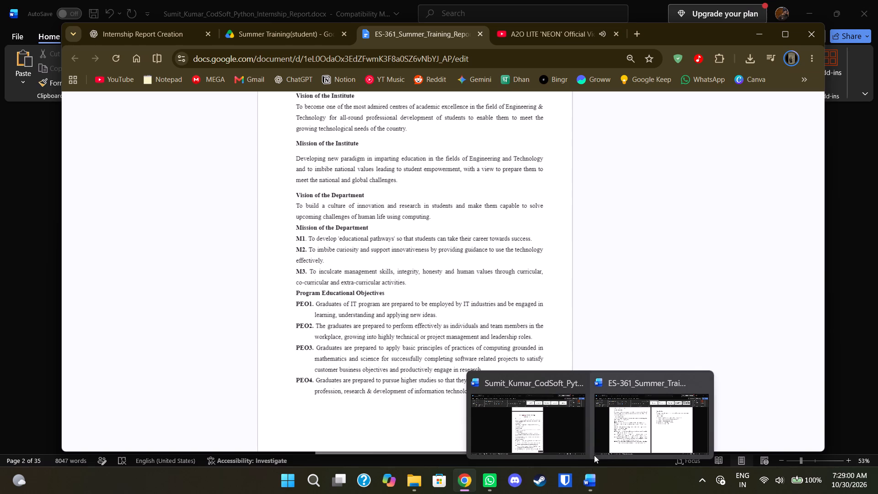
scroll(390, 268, down, 1)
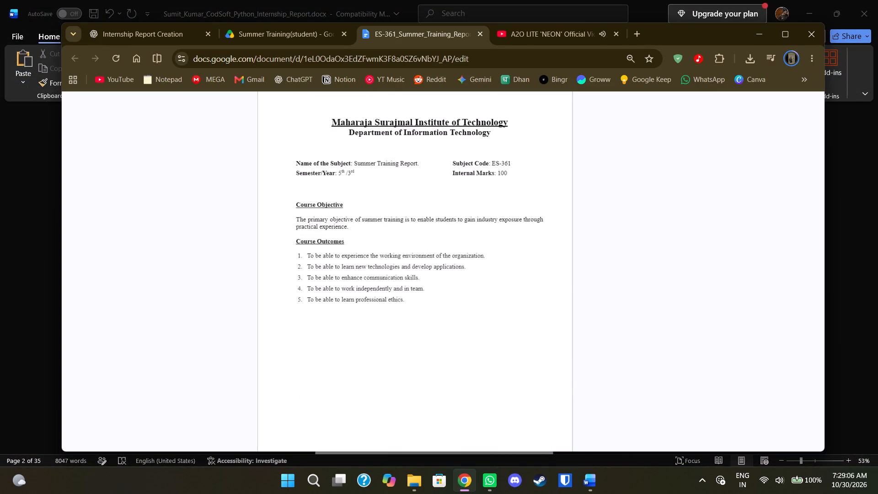
click(582, 436)
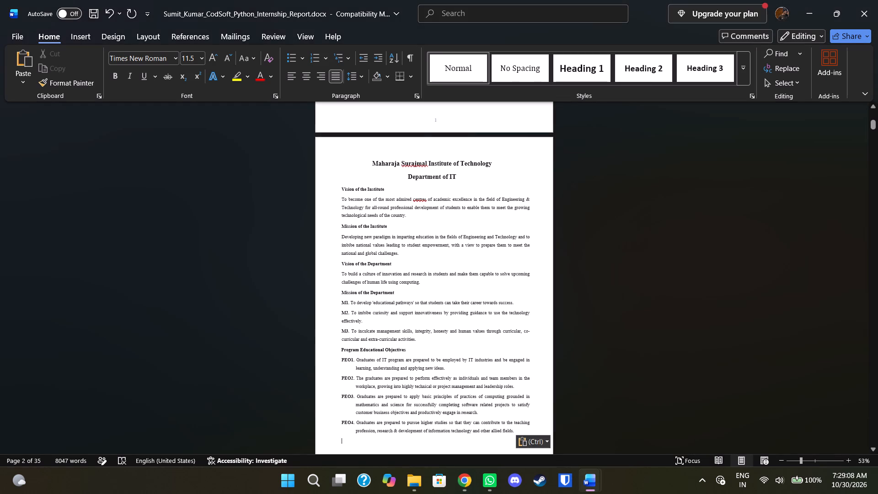
drag(873, 126, 877, 134)
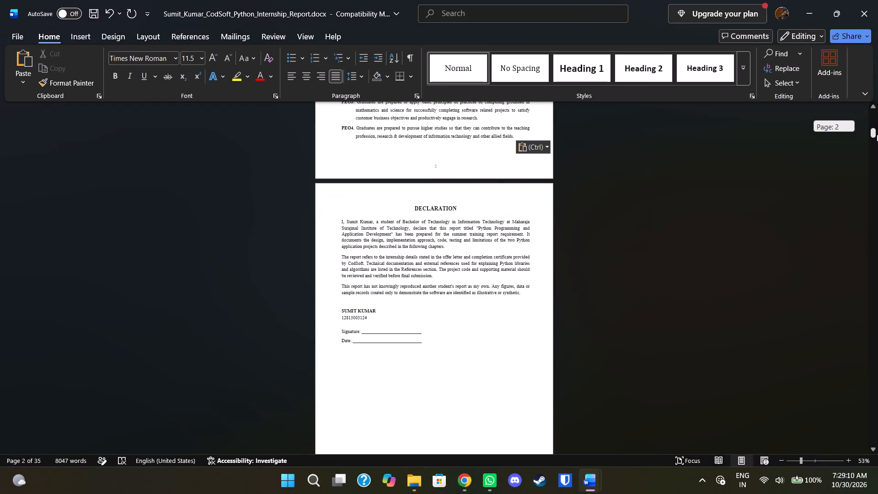
drag(877, 134, 875, 116)
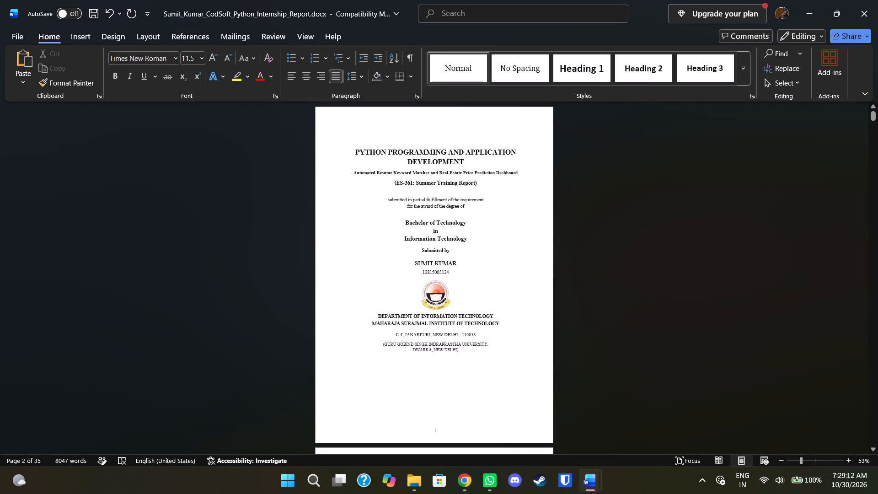
click(467, 481)
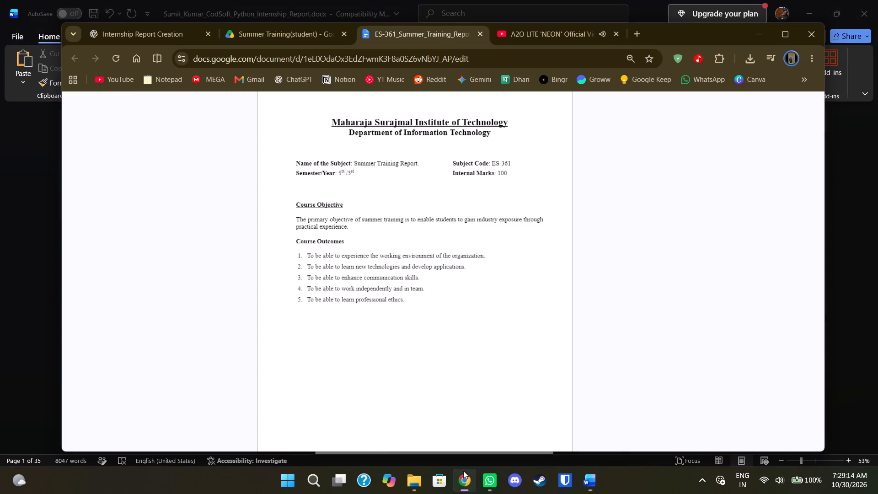
click(320, 43)
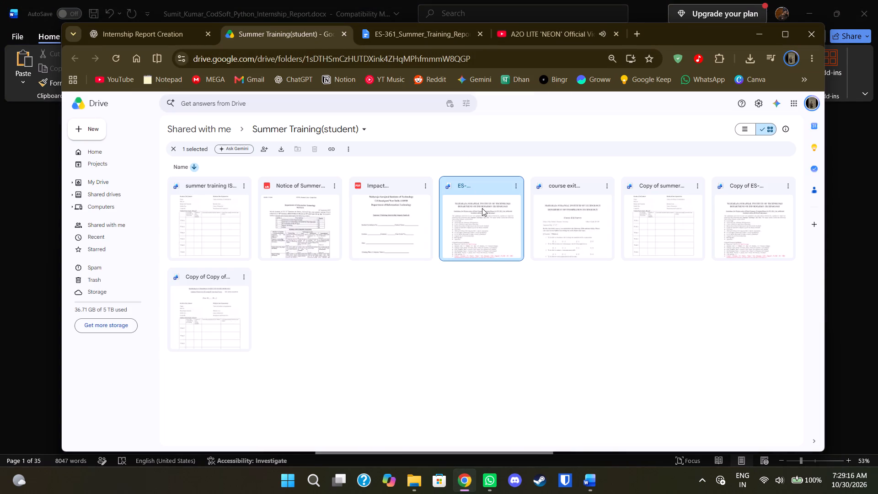
double_click(482, 209)
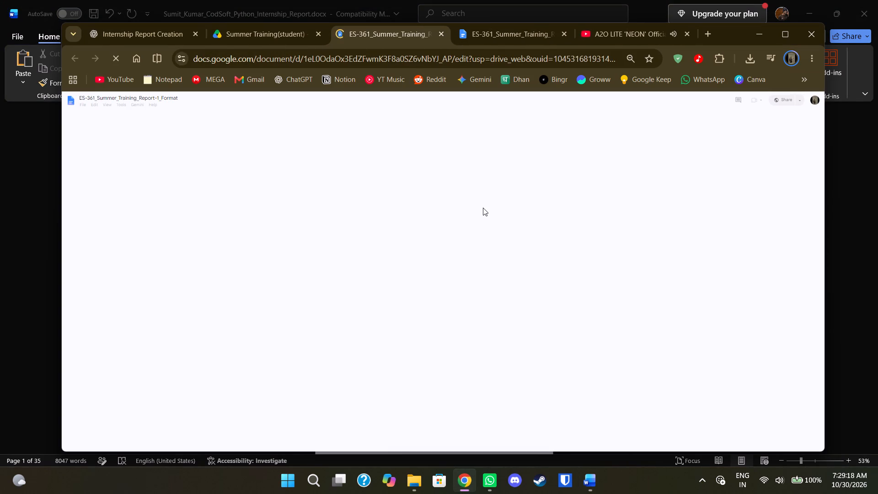
scroll(482, 207, right, 1)
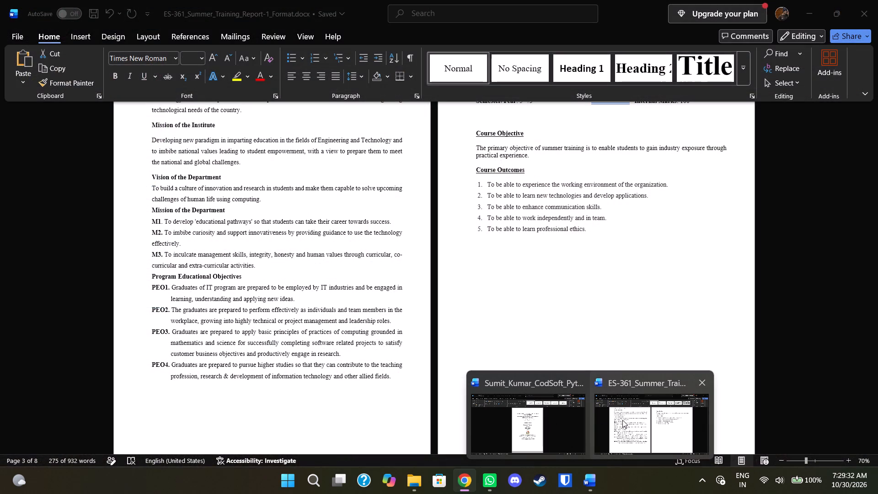
Insert the Course Objective and Course Outcomes page copied from the ES-361 format document after the Program Educational Objectives in the internship report.
click(622, 420)
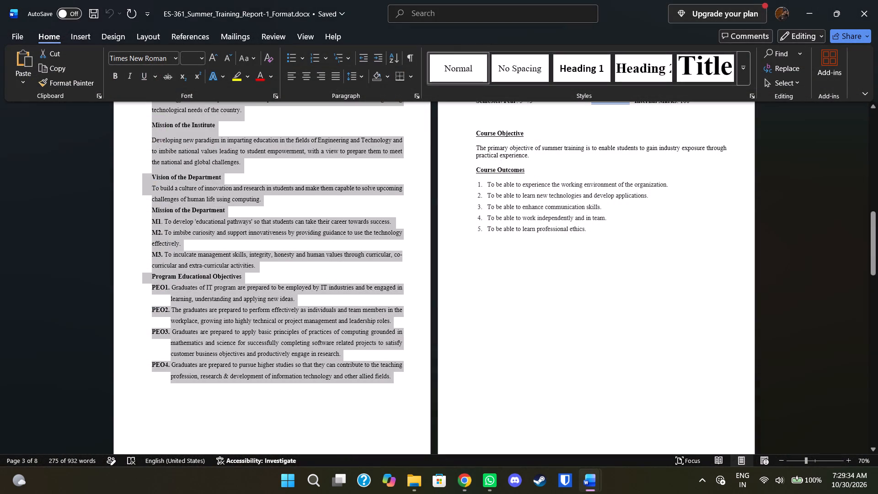
drag(875, 251, 877, 242)
drag(877, 242, 877, 236)
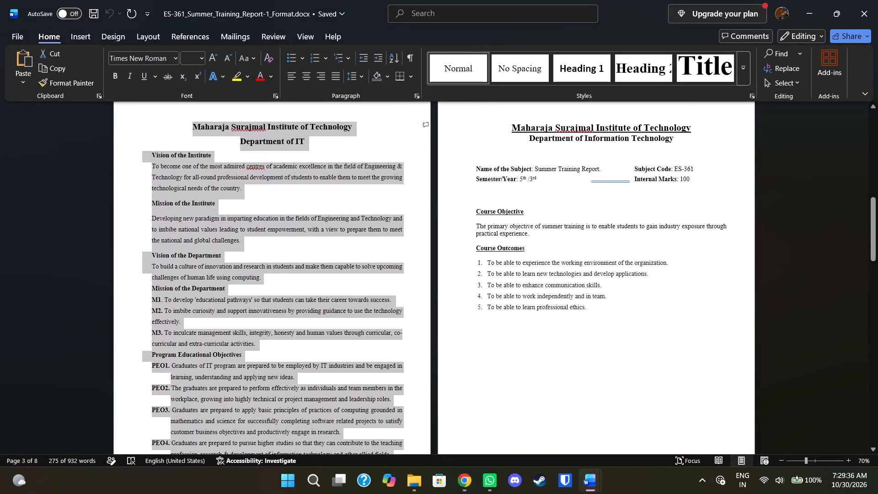
drag(514, 126, 608, 305)
key(ctrl+c)
click(562, 440)
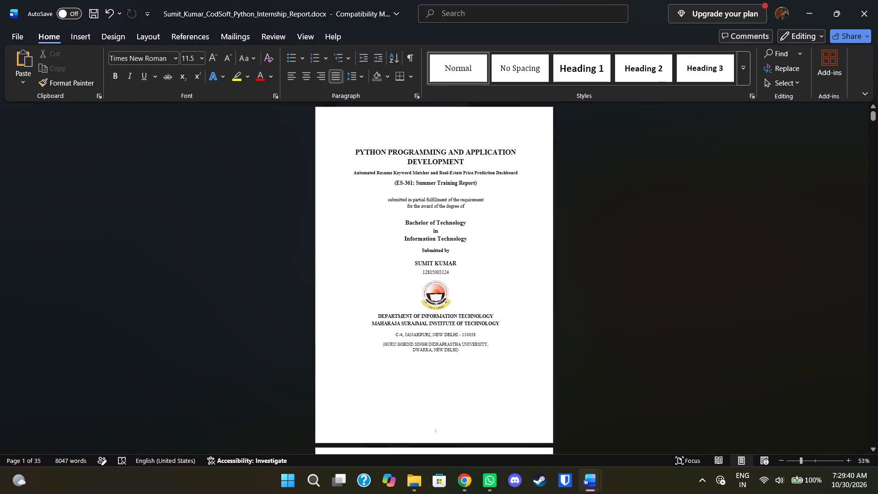
scroll(594, 238, down, 1)
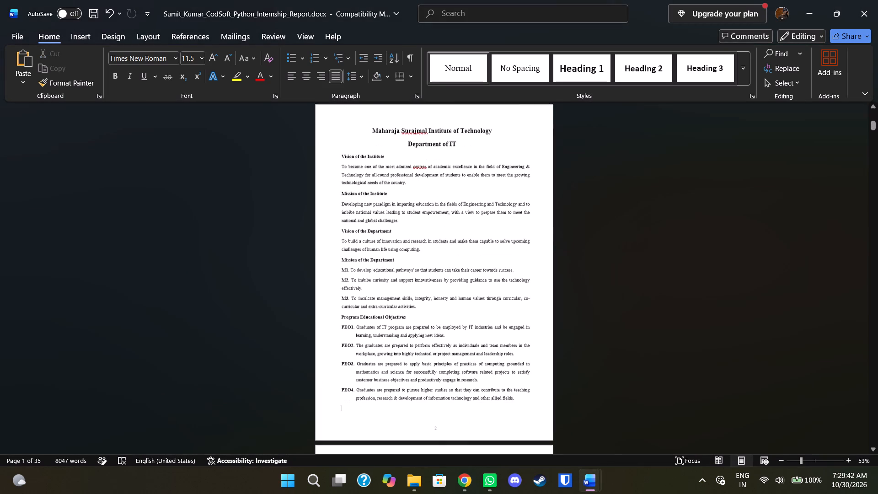
scroll(594, 238, down, 1)
scroll(594, 238, up, 1)
scroll(594, 238, down, 1)
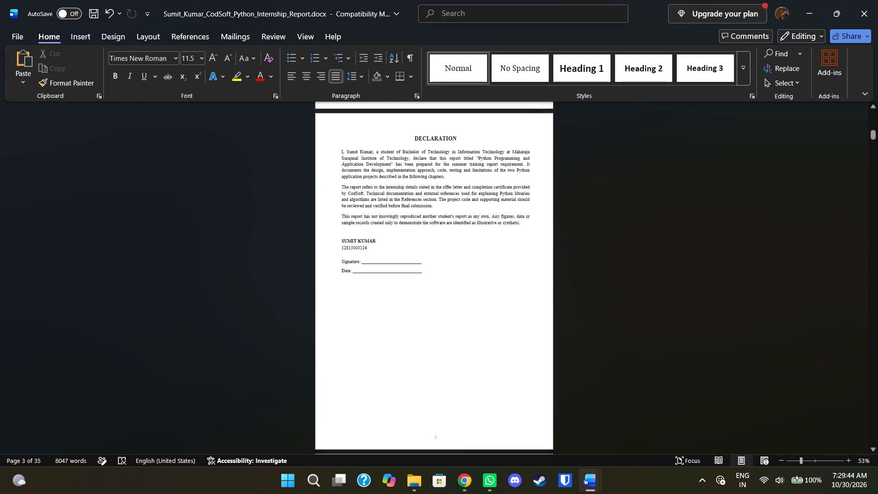
scroll(521, 155, up, 1)
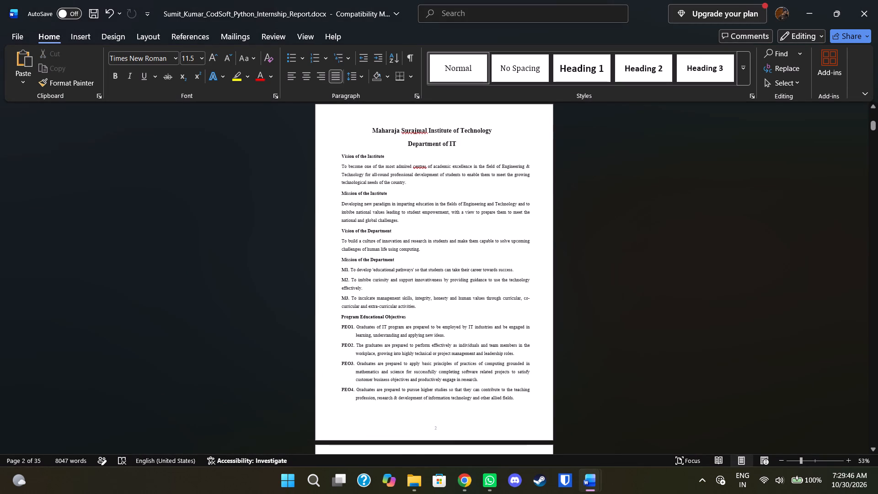
key(Return)
key(Return)
key(ctrl+v)
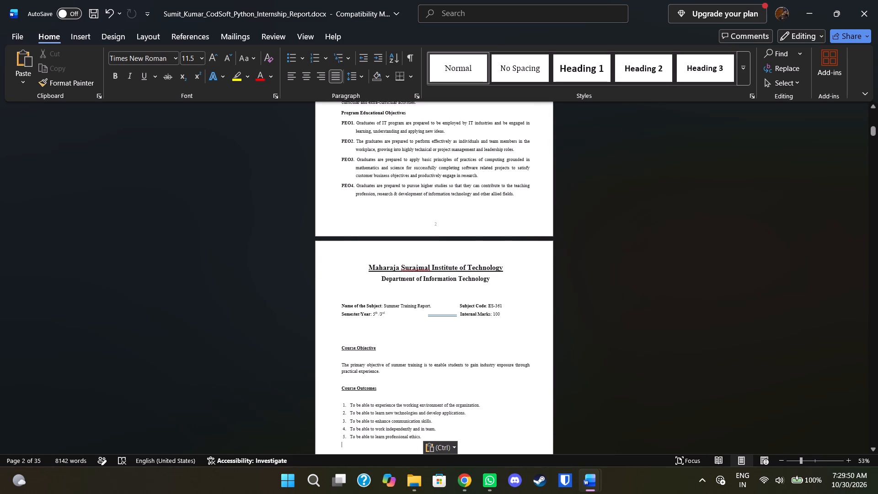
click(871, 133)
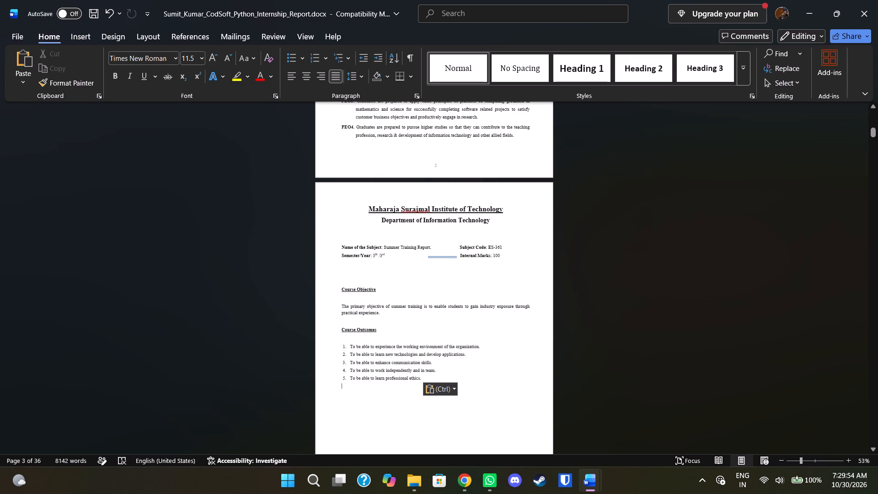
click(389, 254)
Check the guidelines' required item list and compare the report's Declaration and Acknowledgement pages with the Declaration and Certificate pages in the ES-361 format document.
key(alt+Tab)
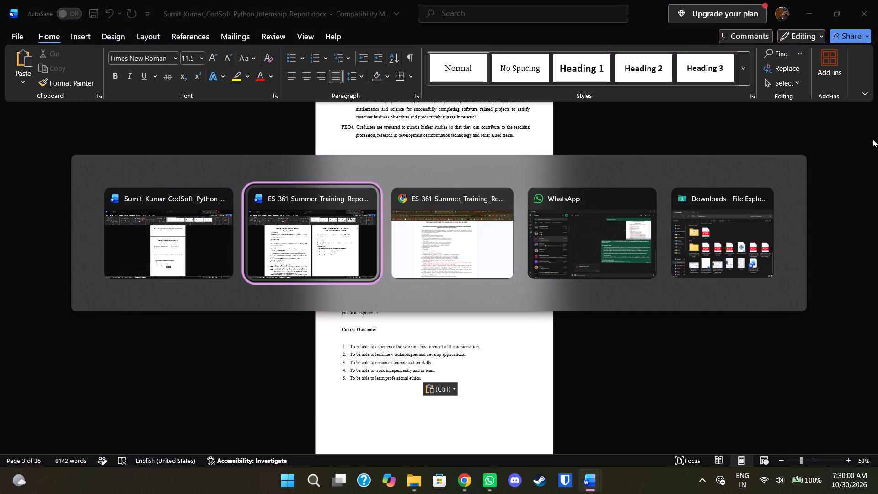
alt+click(401, 260)
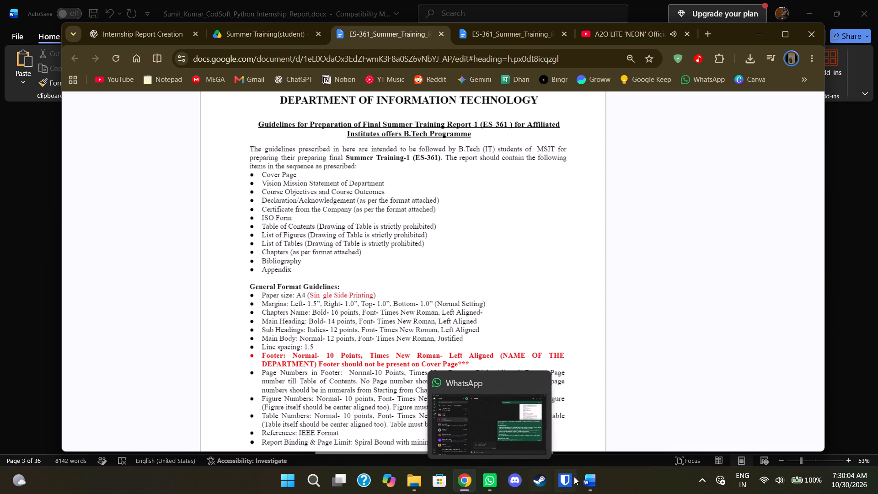
click(555, 442)
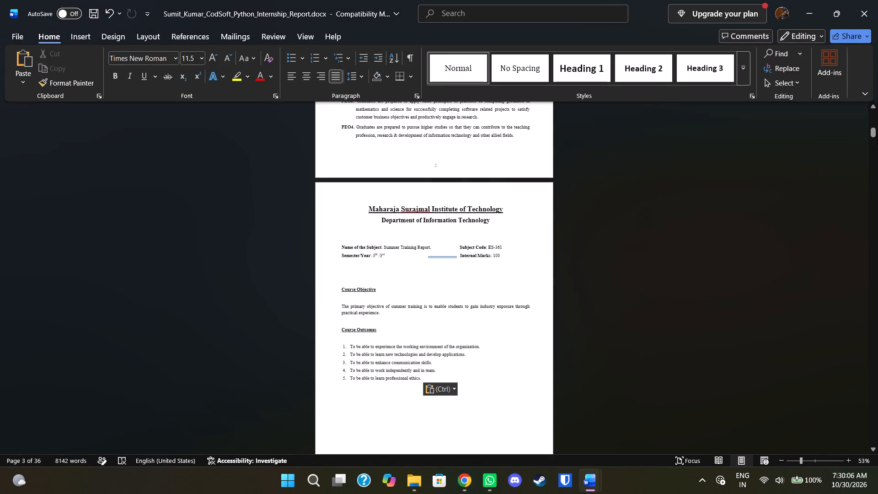
drag(873, 135, 873, 143)
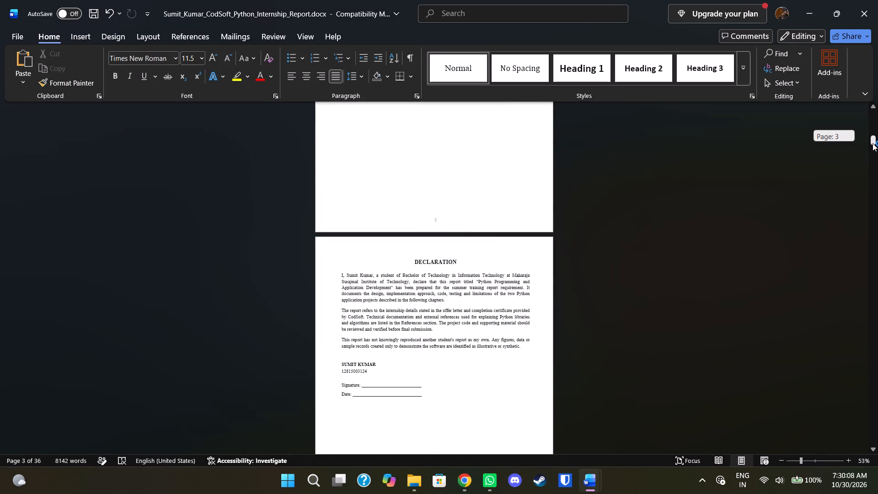
drag(873, 143, 873, 145)
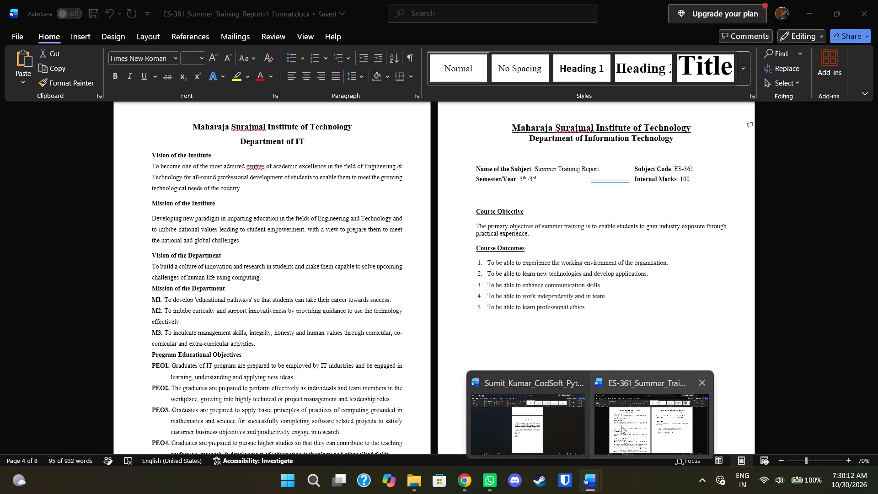
click(621, 426)
drag(877, 214, 877, 263)
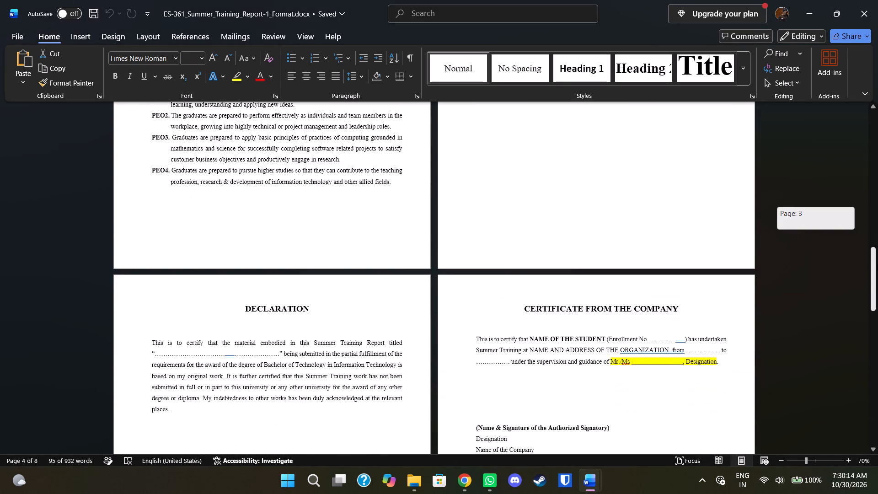
drag(877, 263, 877, 289)
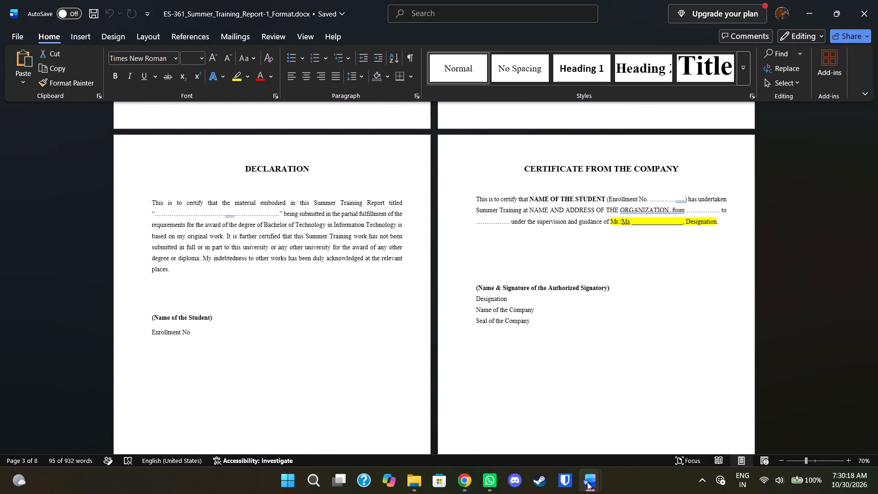
click(569, 435)
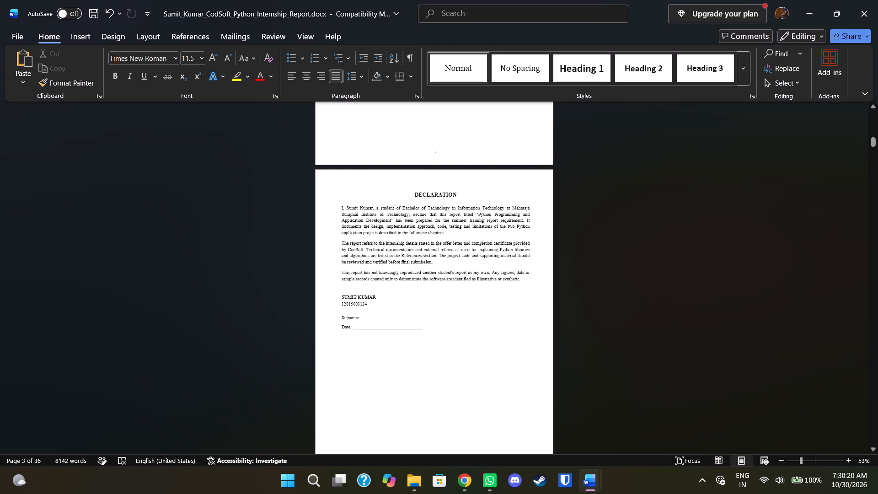
click(642, 420)
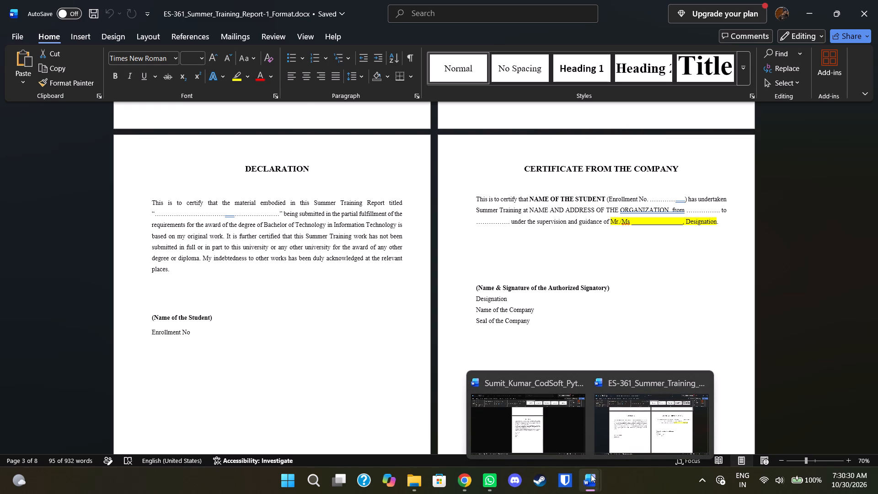
click(564, 430)
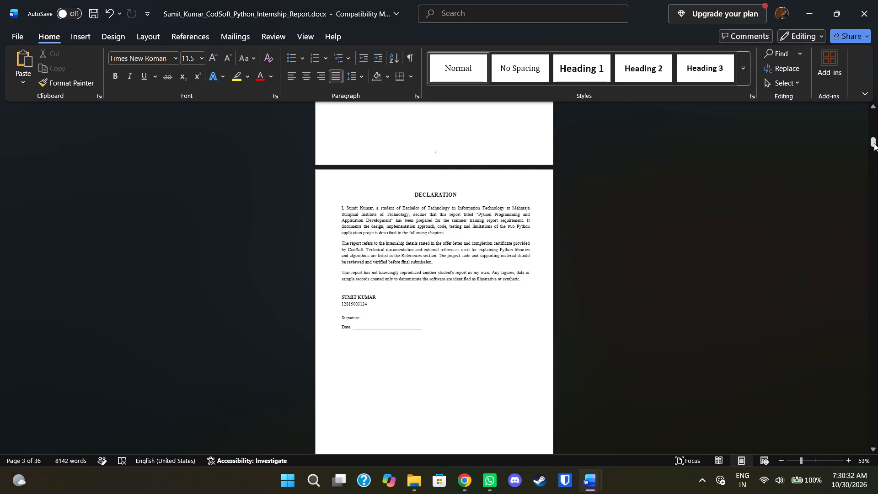
drag(874, 143, 875, 154)
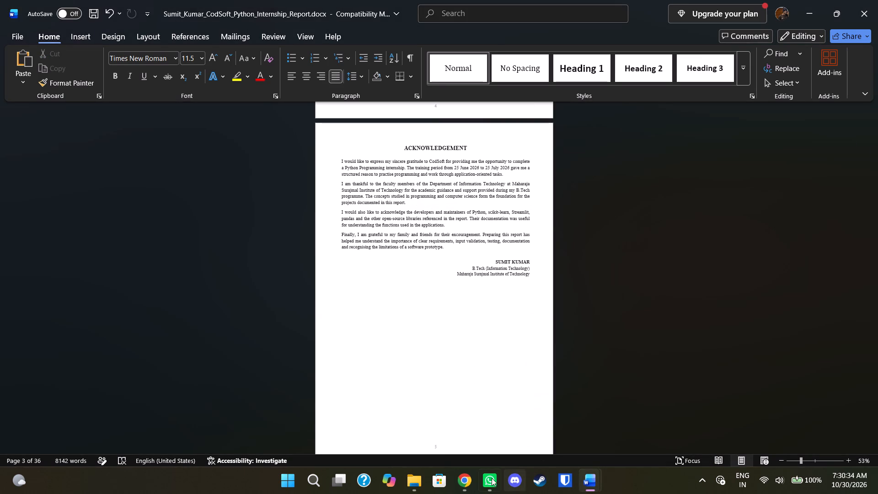
click(465, 479)
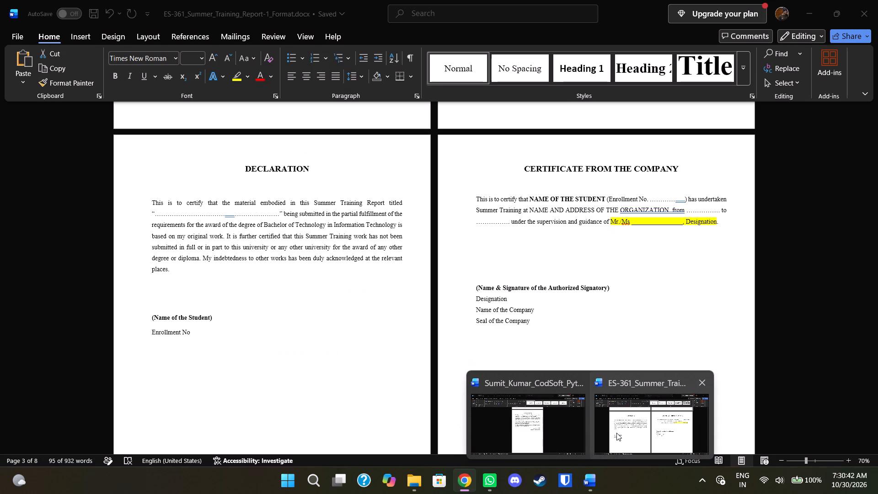
Copy the full Certificate from the Company text, from its heading through Seal of the Company, in the ES-361 format document.
click(616, 433)
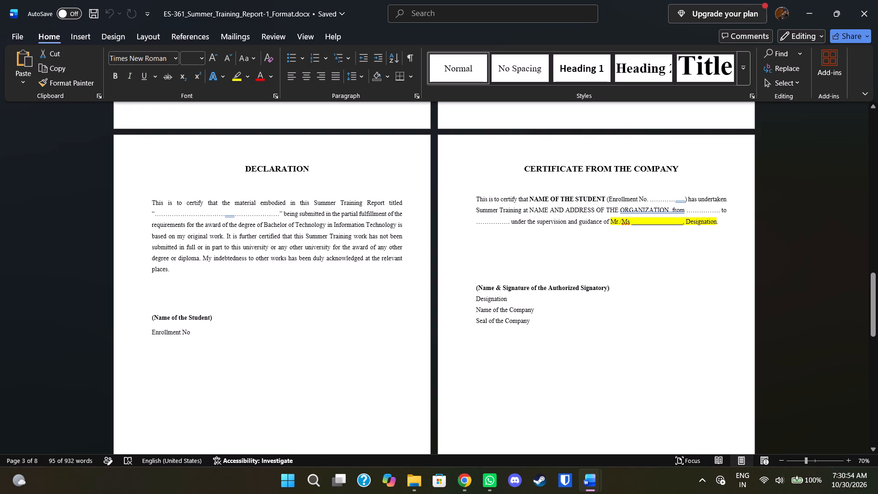
drag(526, 167, 527, 183)
drag(527, 183, 561, 325)
key(ctrl+c)
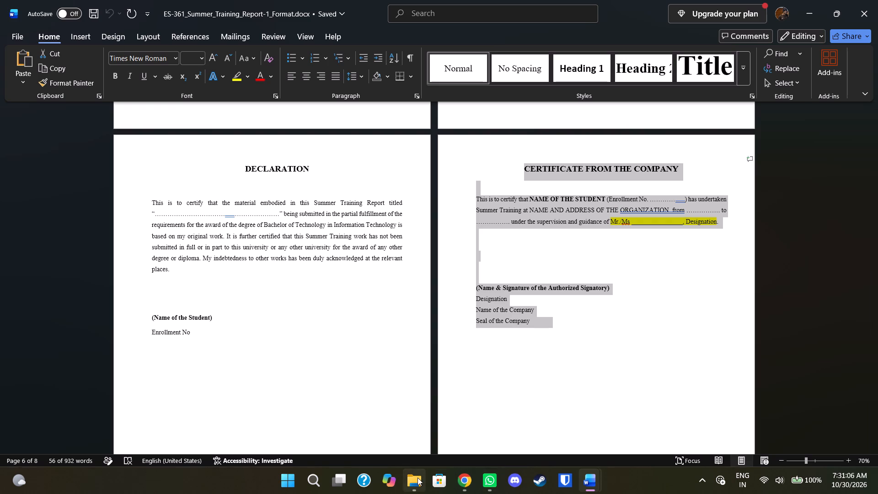
Switch the YouTube mix in the browser to Tate McRae - Housewife (Official Video), then return to the ES-361 guidelines.
click(461, 483)
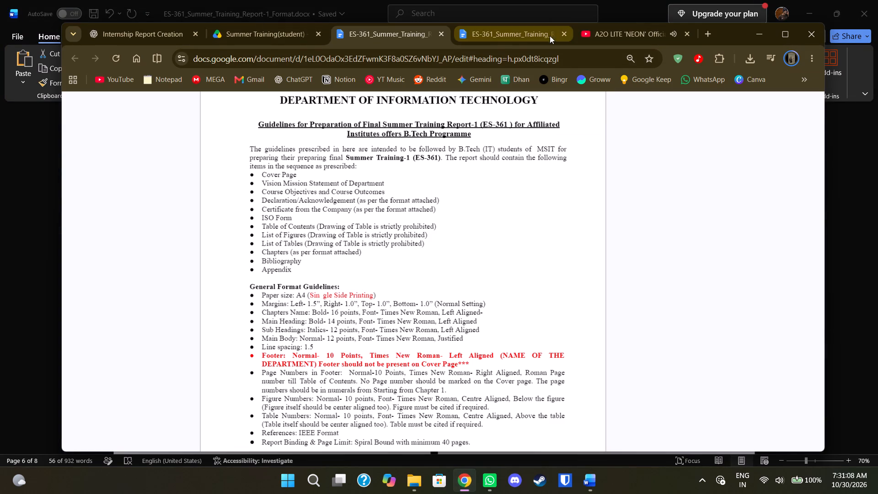
click(617, 37)
click(715, 213)
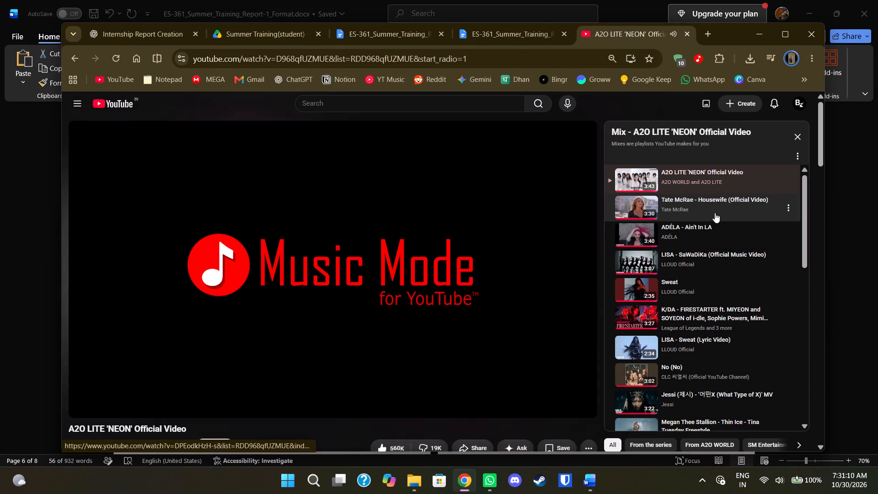
click(529, 37)
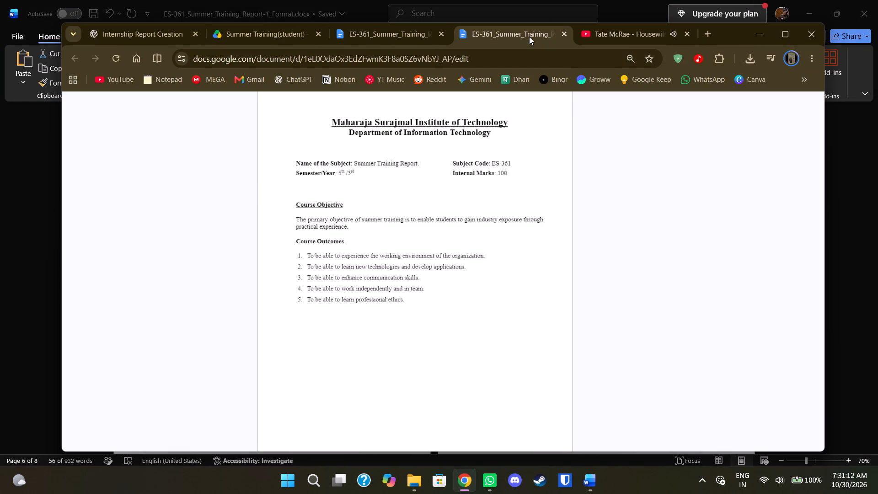
click(397, 27)
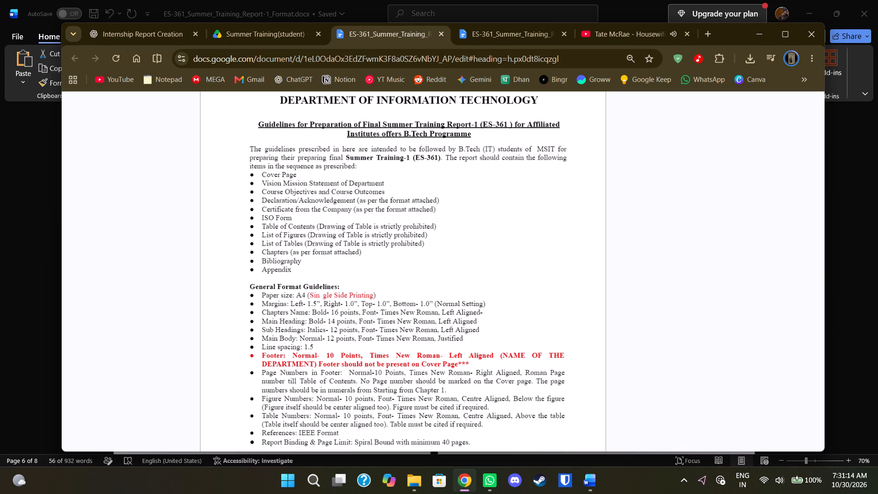
Open Manvi_Summer_Training_Report_Formatted_Final.pdf from Downloads and examine its opening pages and how the training completion certificate is presented.
click(415, 478)
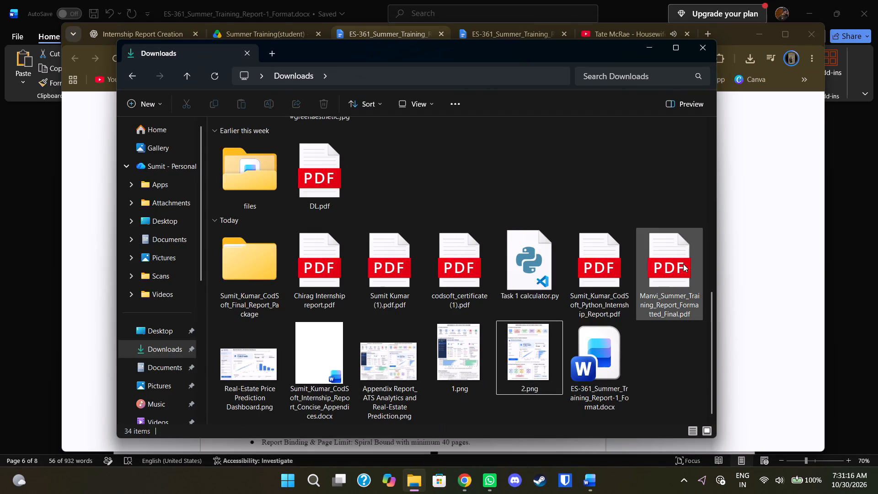
double_click(683, 264)
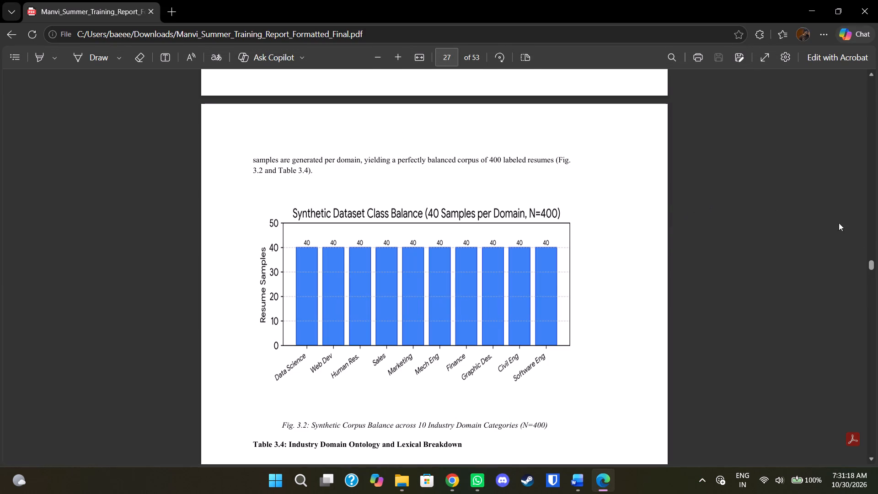
drag(872, 262, 877, 75)
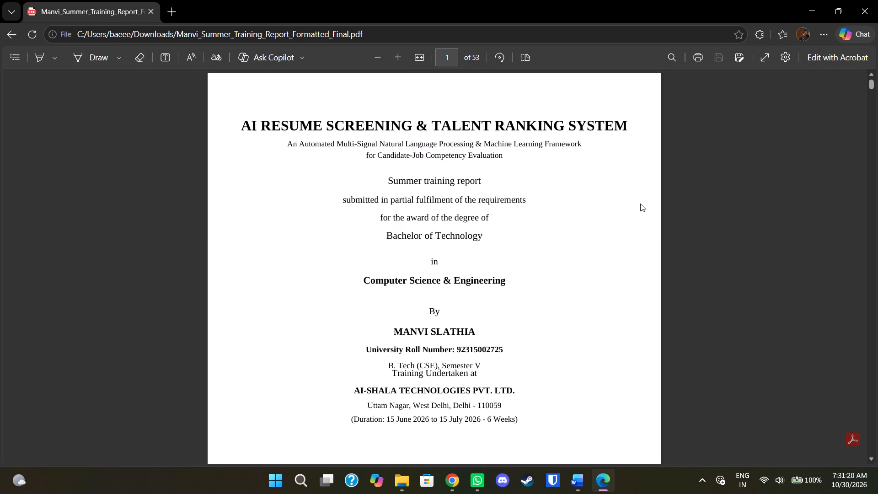
scroll(640, 204, down, 3)
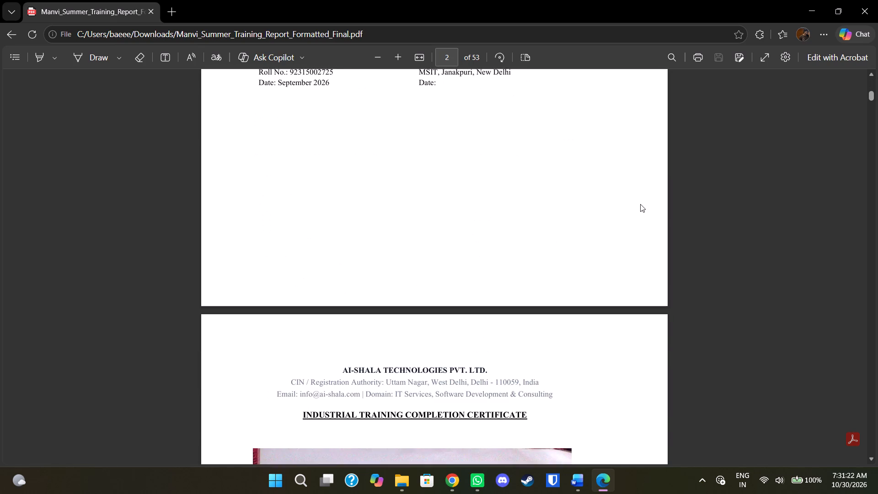
scroll(641, 205, down, 2)
scroll(641, 205, up, 2)
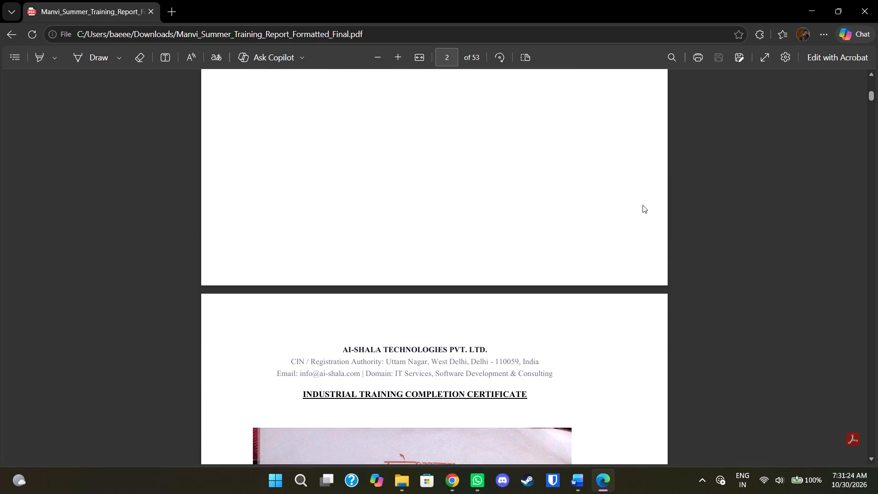
scroll(643, 204, down, 2)
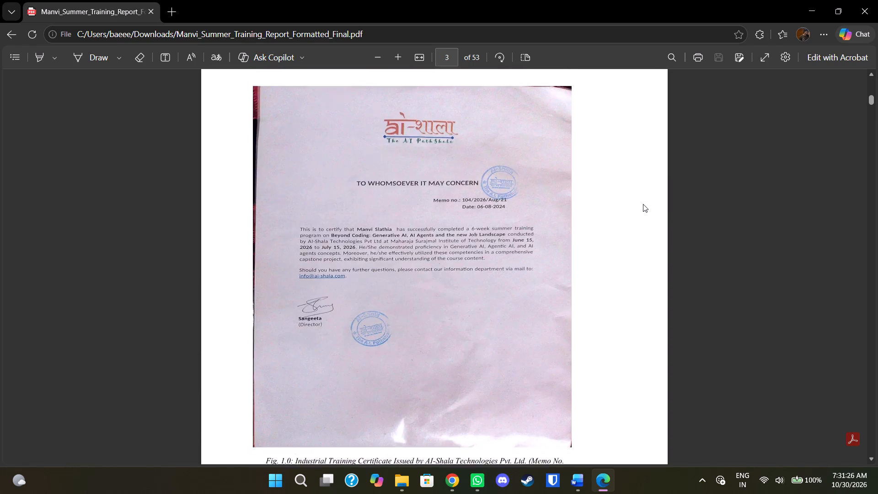
Re-examine how the reference PDF presents and captions the industrial training certificate, and close the PDF and the Downloads window.
scroll(643, 204, down, 2)
scroll(644, 203, up, 3)
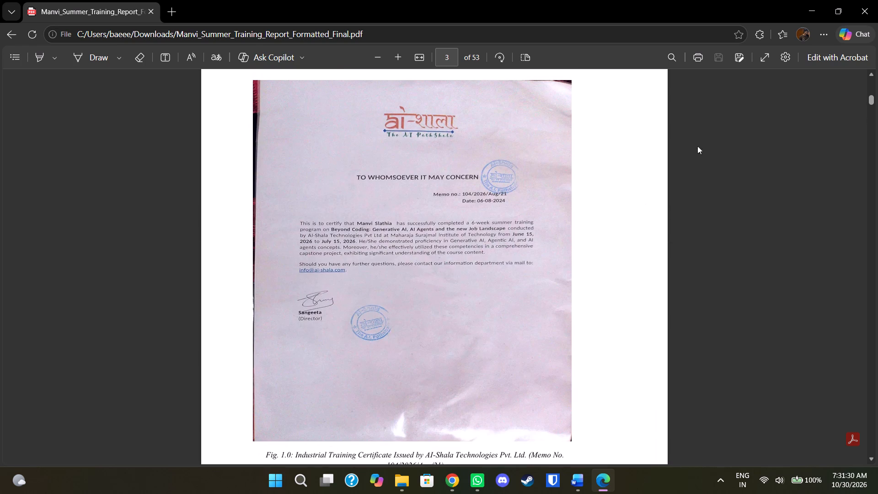
click(868, 2)
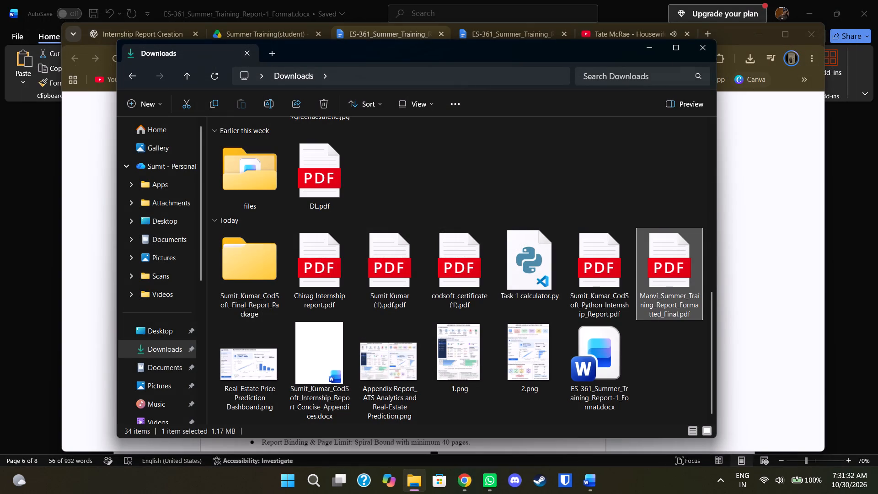
click(647, 44)
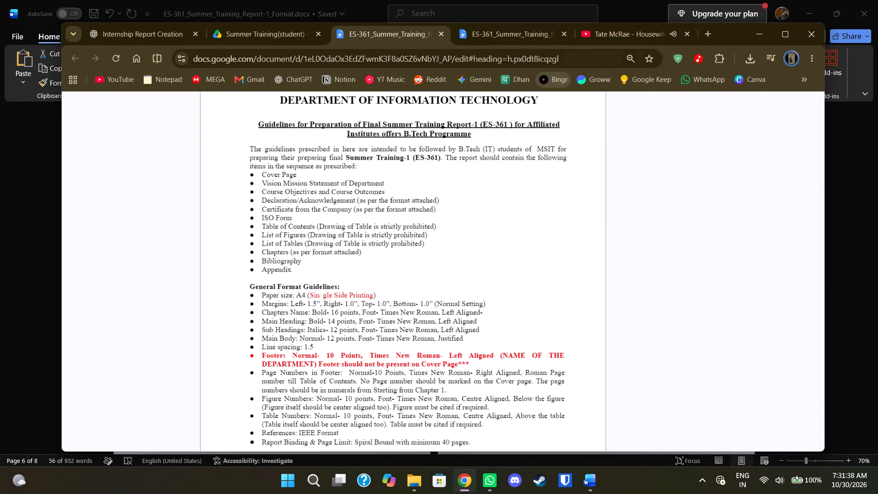
Paste the Certificate from the Company text from the ES-361 format document after the Declaration page in the CodSoft Python internship report.
click(755, 35)
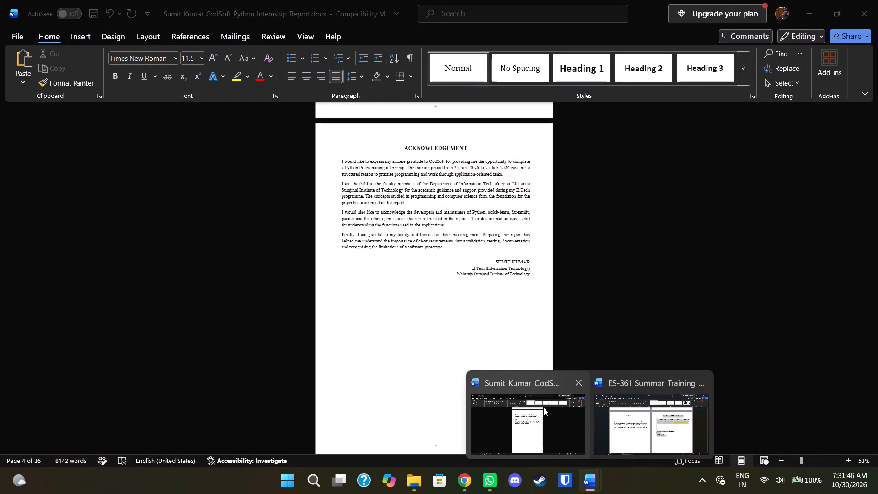
click(544, 408)
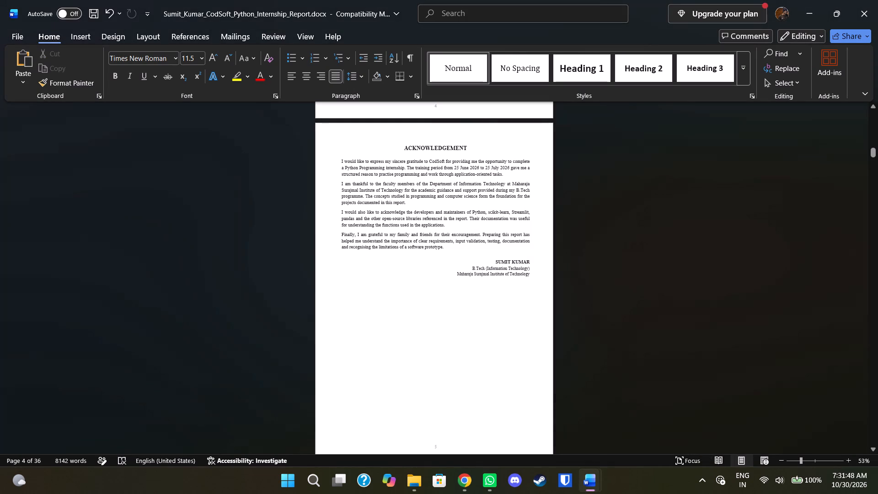
scroll(549, 400, up, 1)
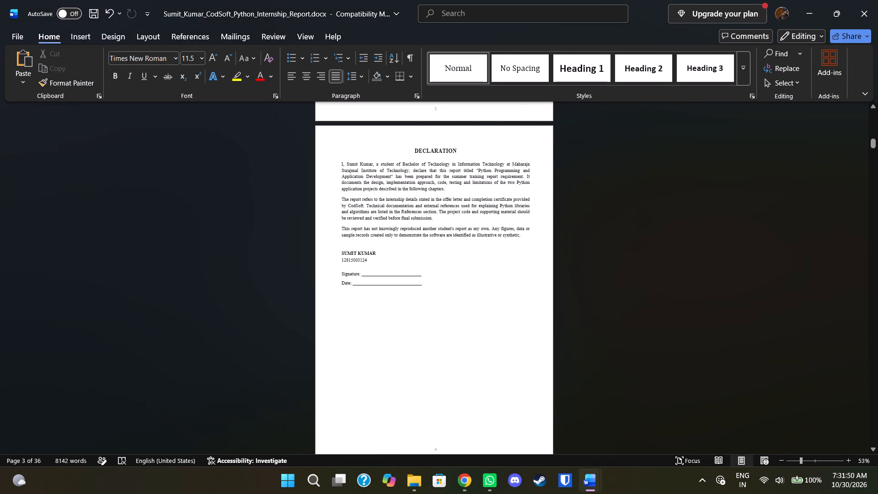
click(519, 414)
key(Return)
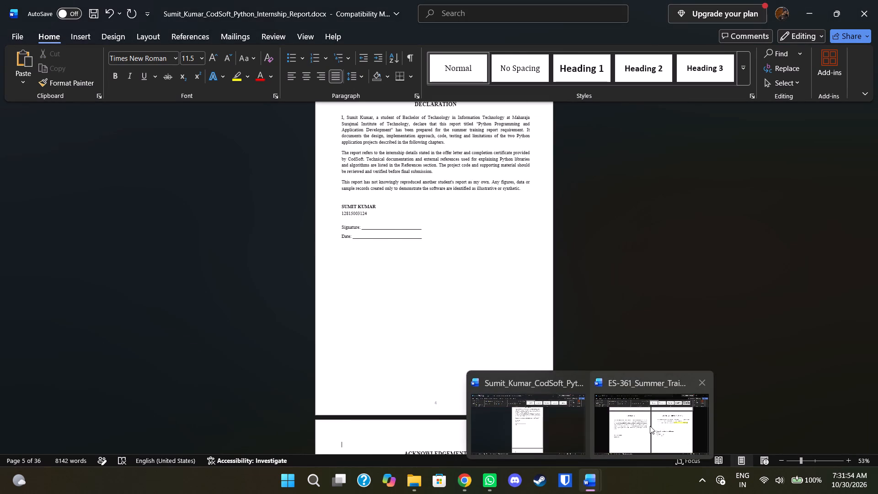
click(650, 425)
key(ctrl+c)
key(alt+Tab)
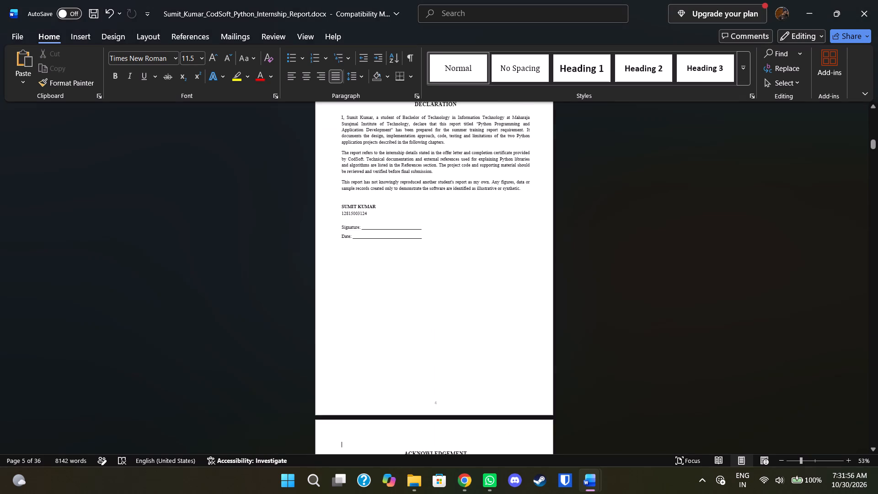
key(ctrl+v)
click(874, 146)
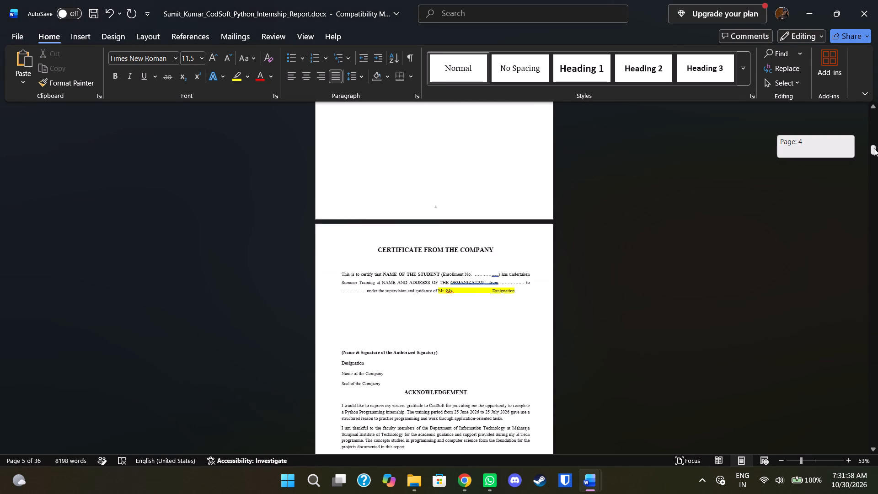
Insert blank lines below Seal of the Company until the Acknowledgement heading moves onto a separate page.
key(Return)
key(Return)
key(Return)
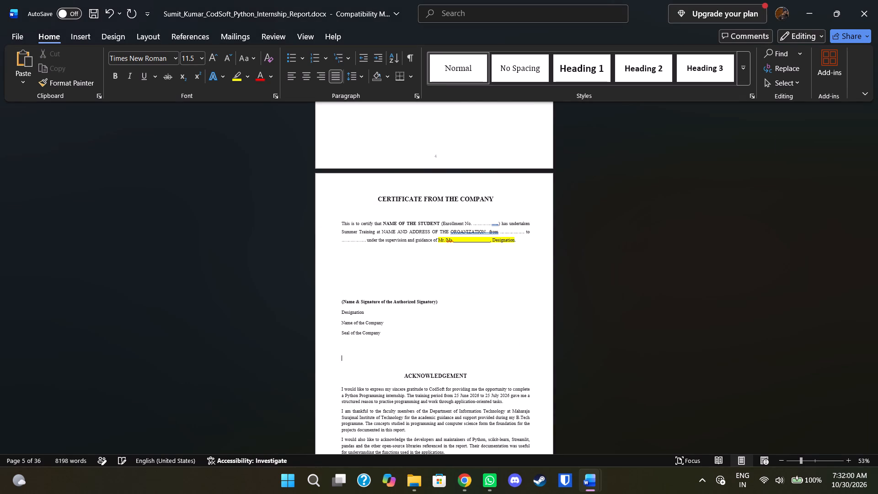
key(Return)
key(Return)
key(Return)
key(Return)
key(Return)
key(Return)
key(Return)
key(Return)
key(Return)
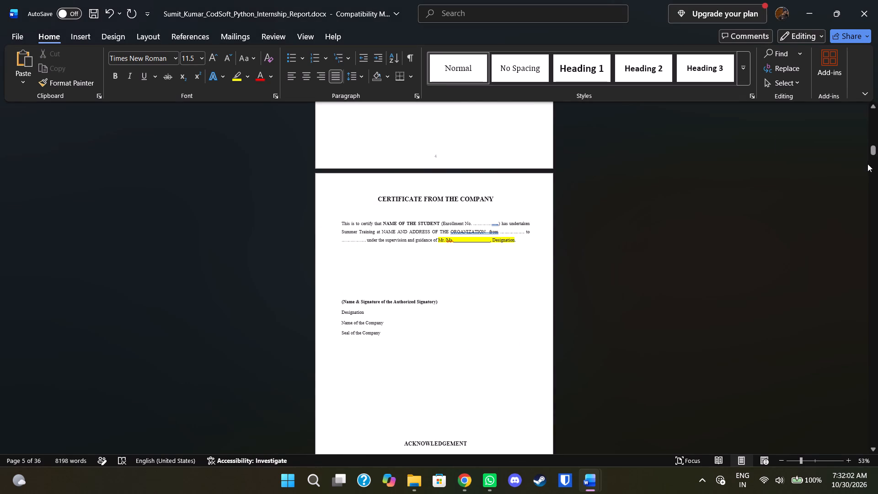
click(872, 150)
key(Return)
key(Return)
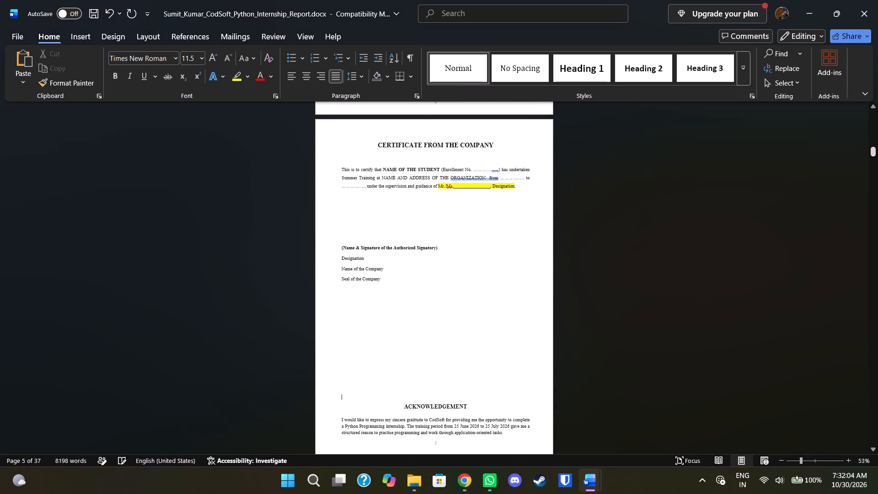
key(Return)
Check the guidelines' required item order against the report's Certificate from the Company and Acknowledgement pages.
click(470, 478)
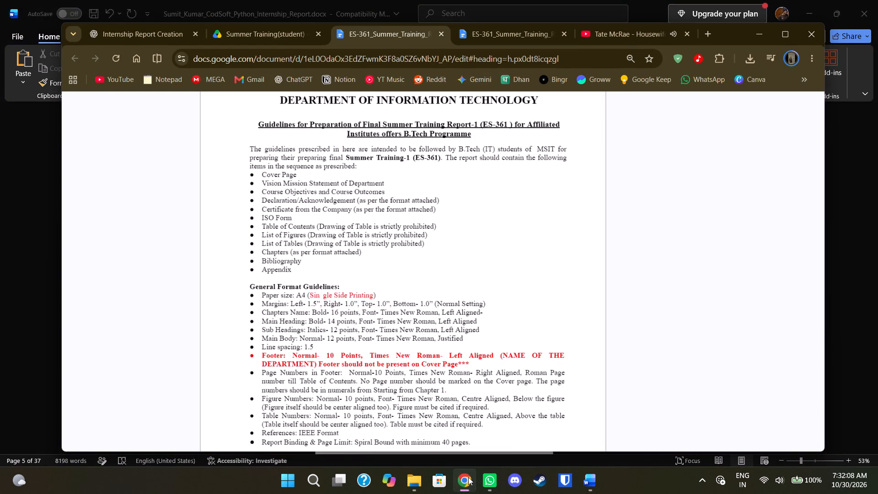
click(468, 477)
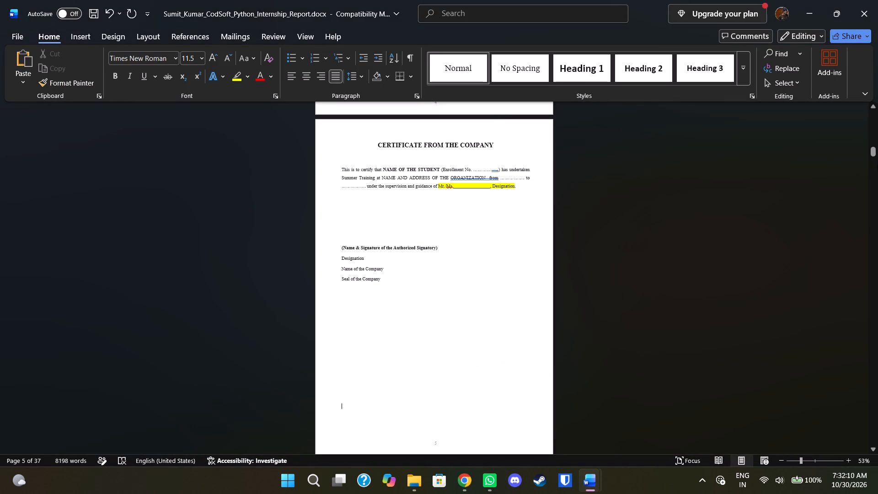
drag(873, 152, 873, 159)
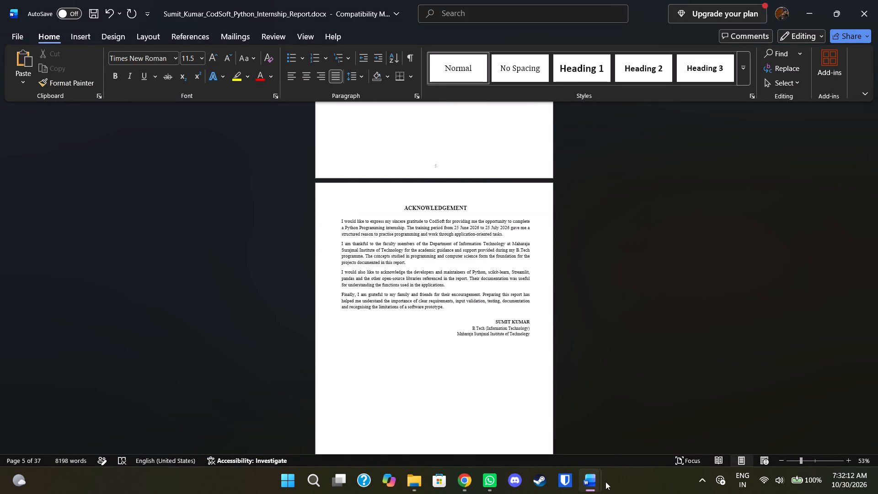
double_click(452, 487)
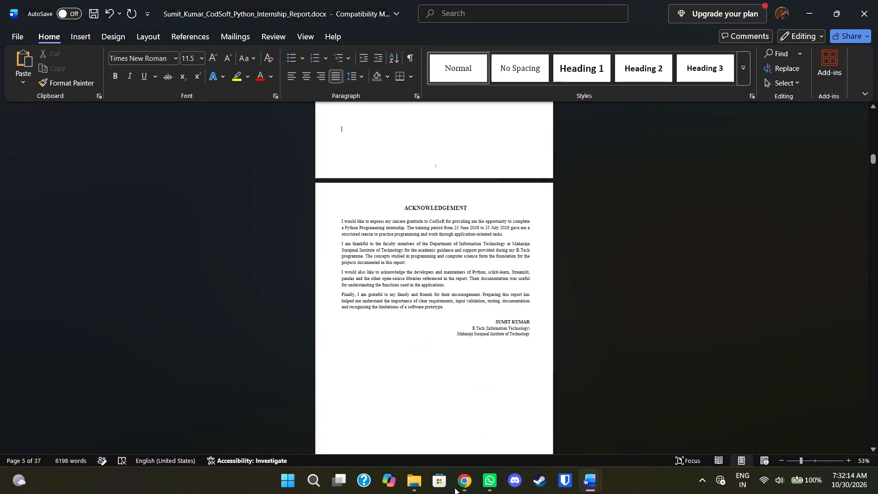
click(455, 488)
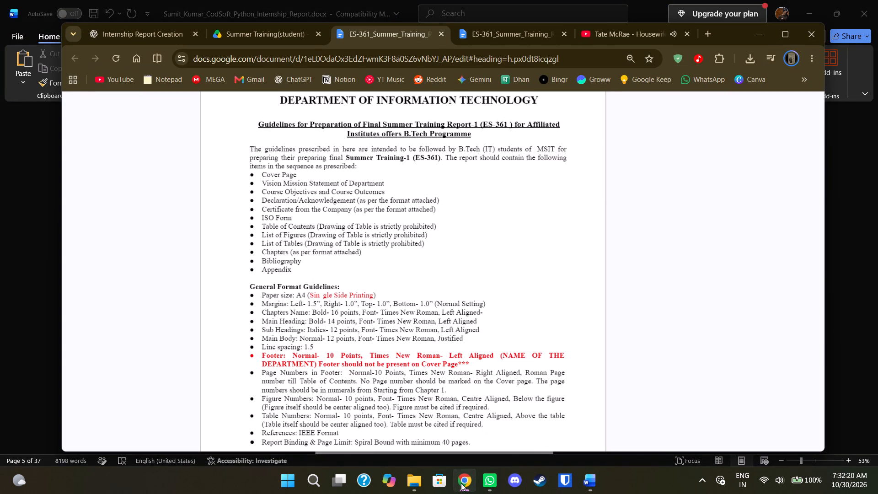
click(461, 483)
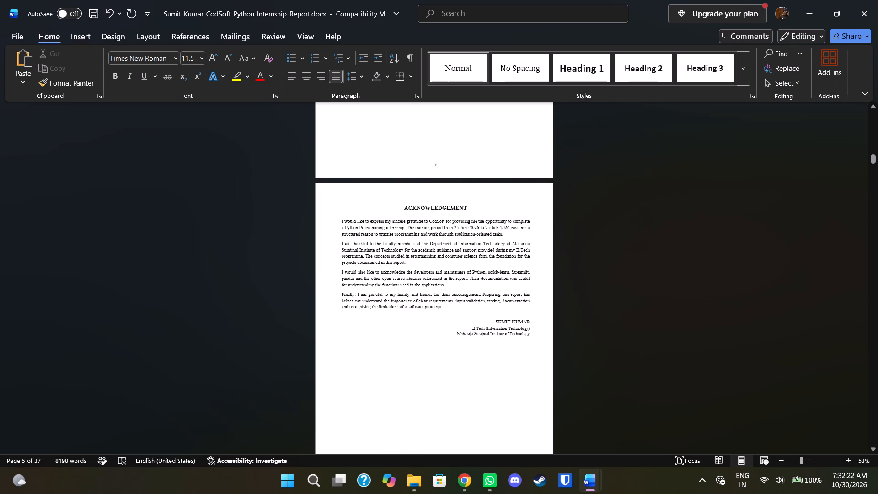
key(alt+Tab)
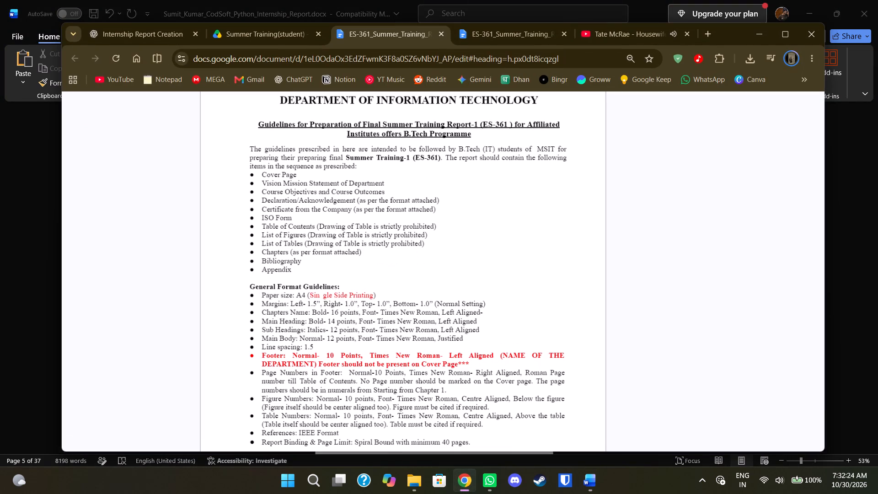
key(alt+Tab)
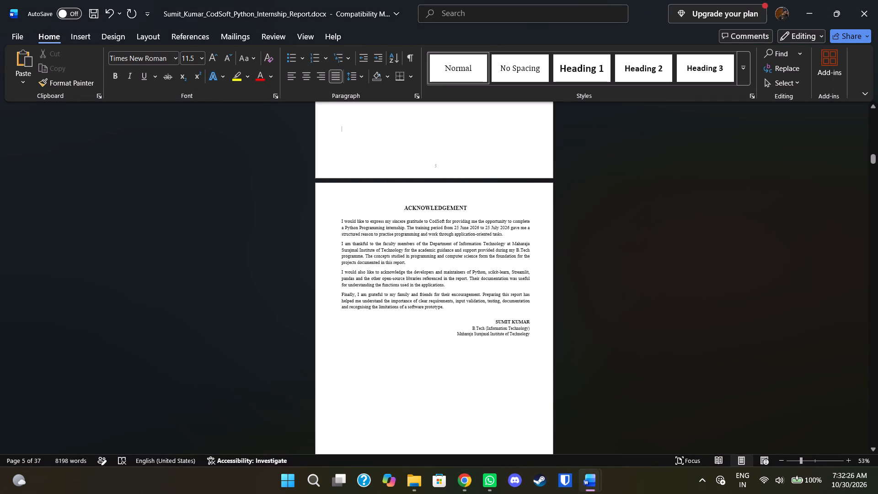
Move the whole Acknowledgement section, including its closing signature lines, onto its own page between the Declaration and the Certificate from the Company.
drag(399, 207, 538, 339)
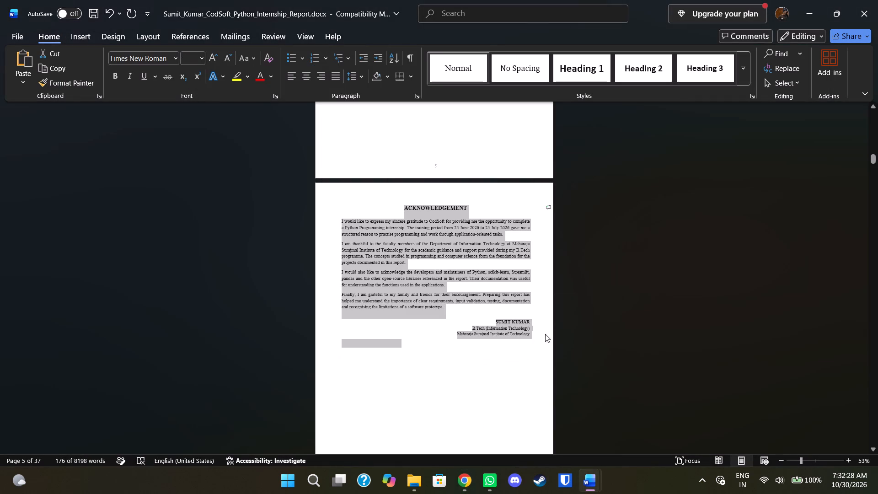
key(ctrl+x)
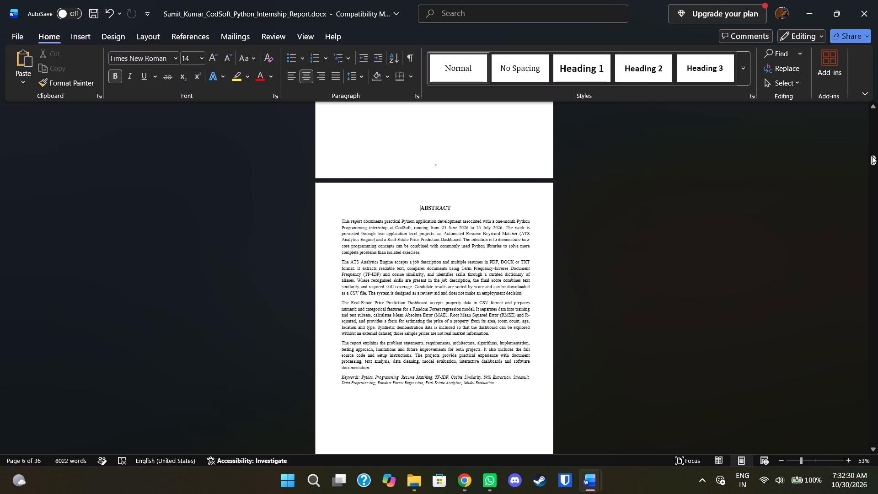
drag(875, 163, 876, 152)
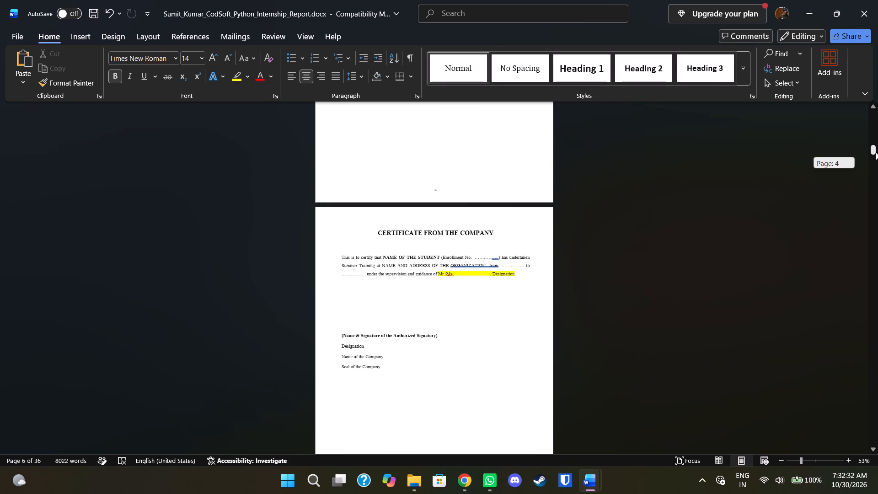
drag(876, 152, 876, 144)
key(alt+Tab)
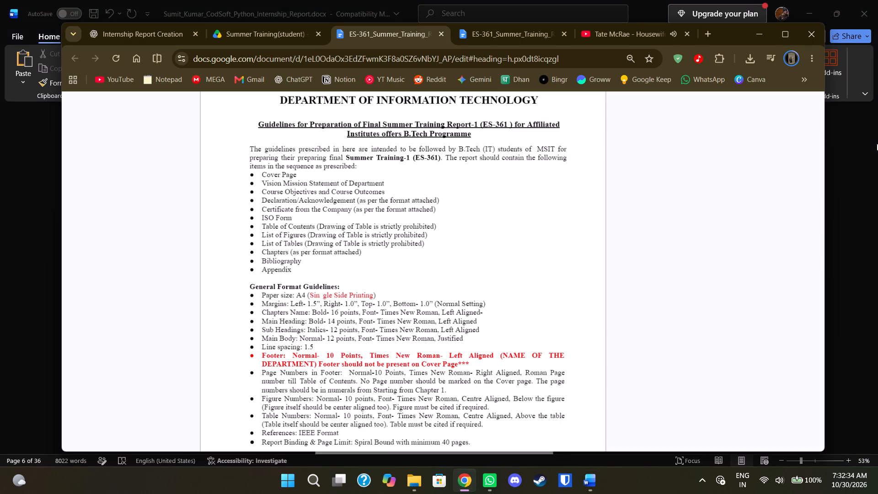
key(alt+Tab)
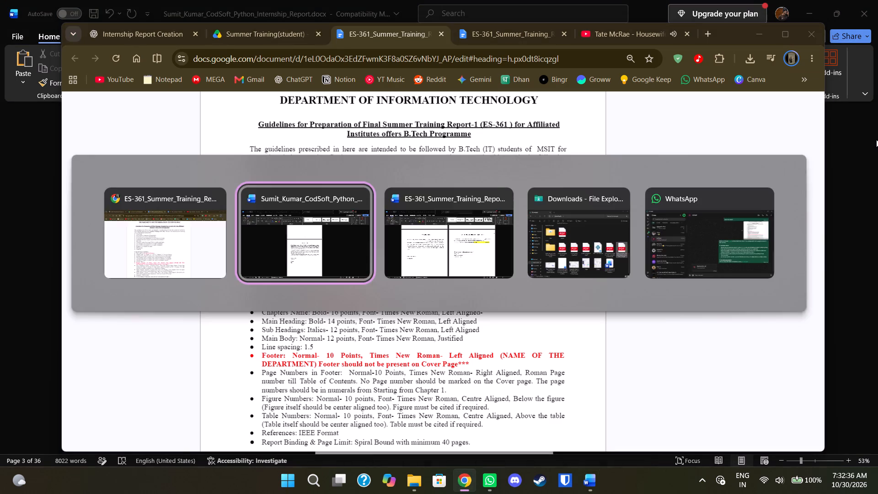
key(ctrl+z)
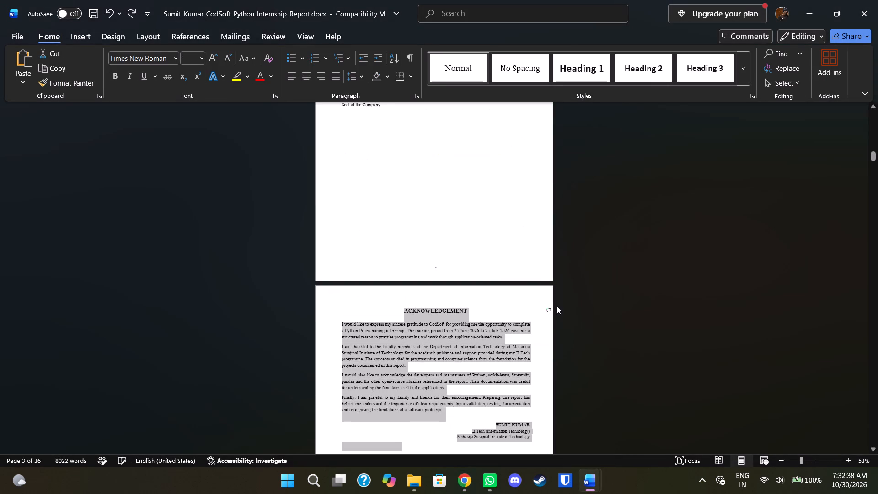
drag(871, 156, 875, 152)
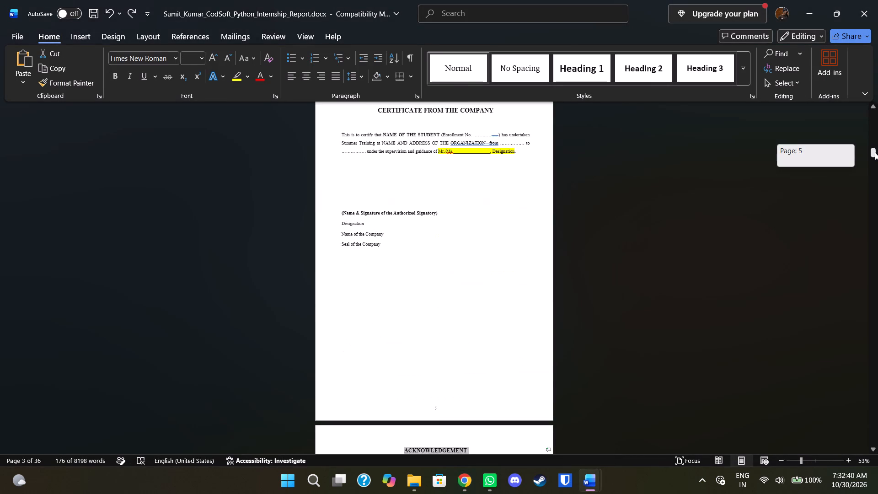
drag(875, 152, 877, 149)
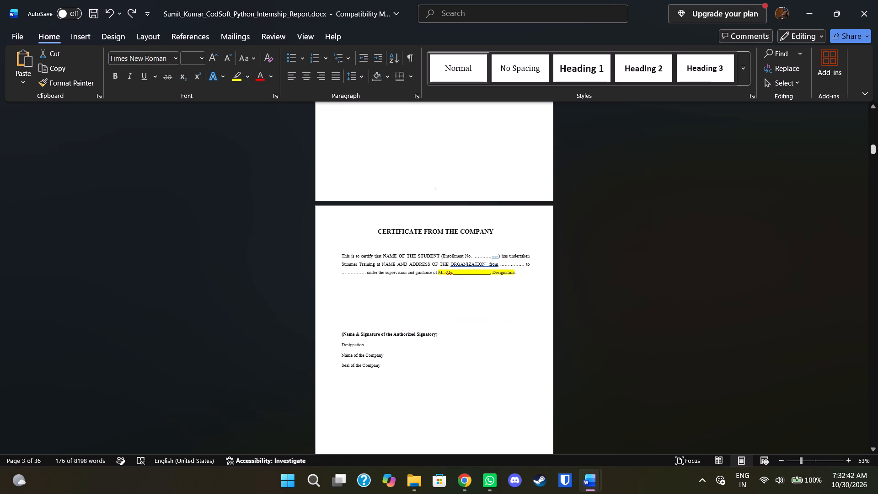
key(ctrl+x)
scroll(514, 184, up, 1)
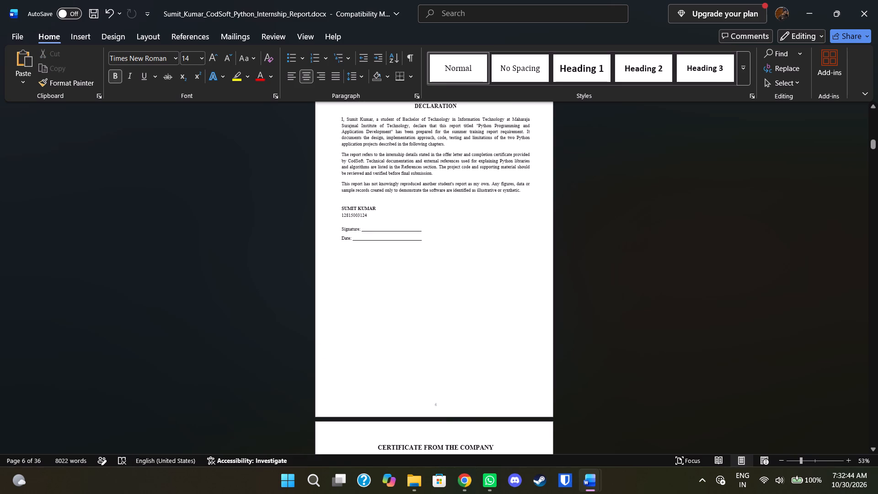
click(369, 306)
click(390, 349)
key(Return)
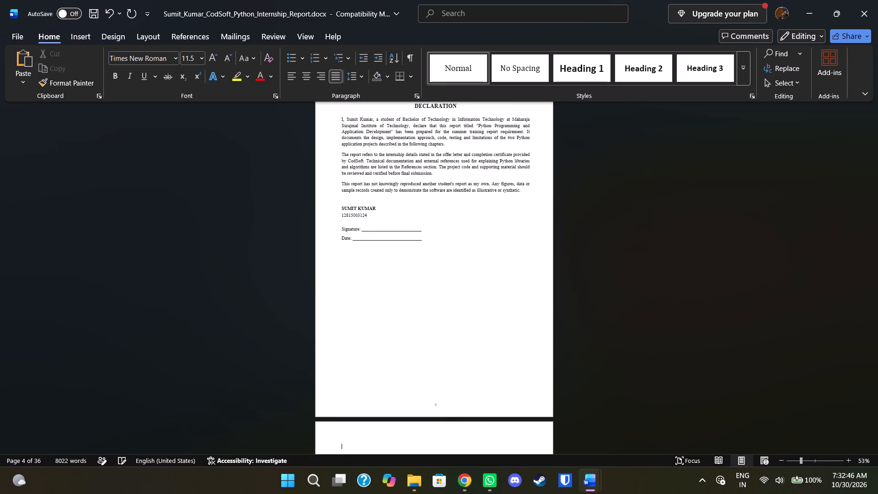
key(ctrl+v)
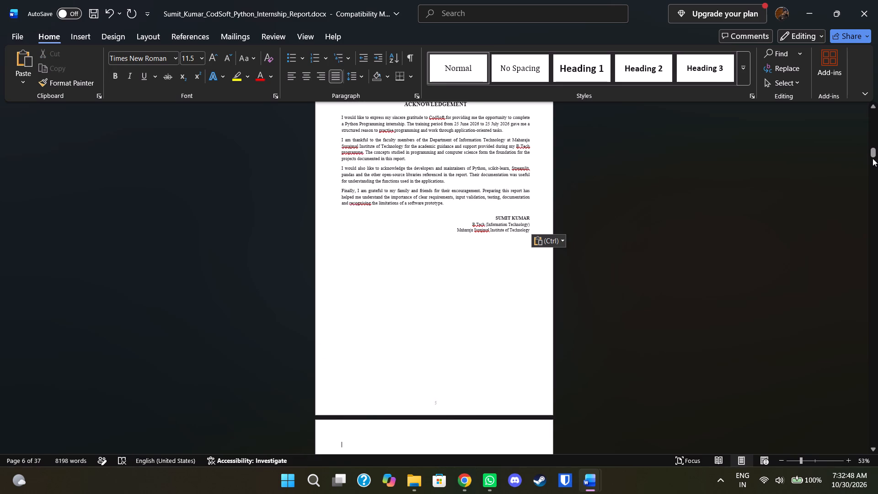
Delete the empty line above the Certificate from the Company heading.
drag(874, 152, 876, 160)
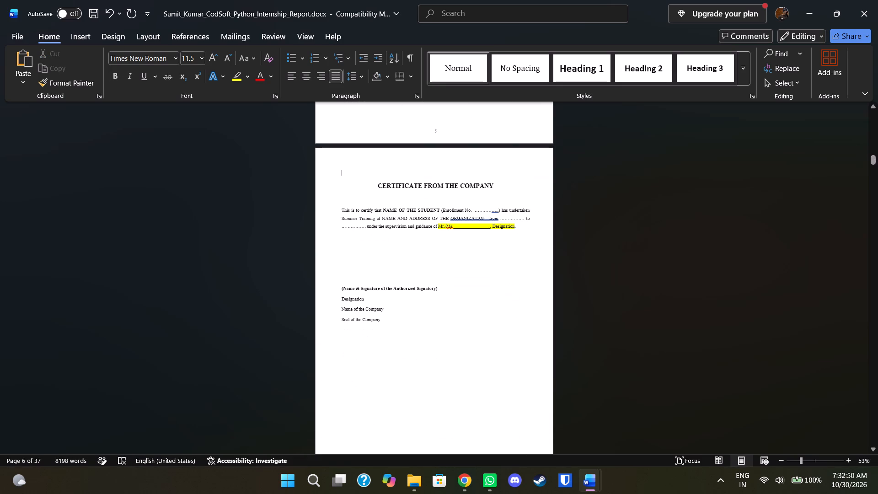
click(480, 170)
key(BackSpace)
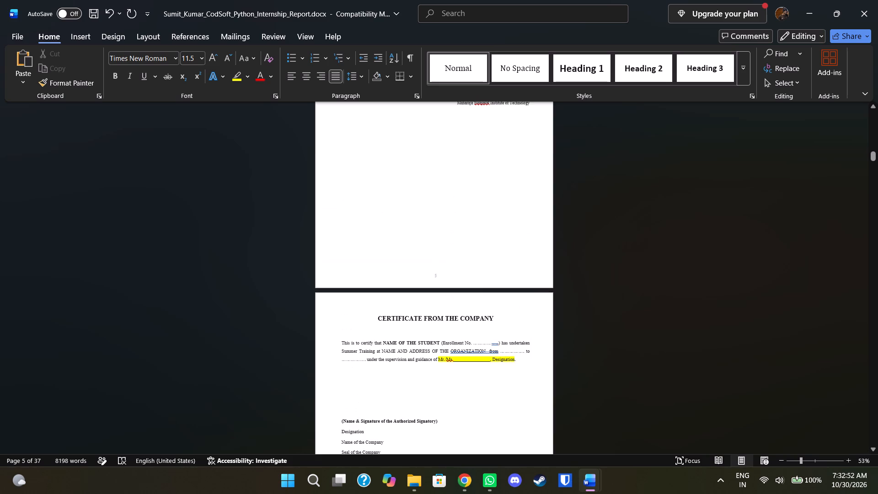
Compare the report's Abstract page with the guidelines' required item list and examine the remaining pages of the ES-361 format document.
drag(874, 159, 875, 166)
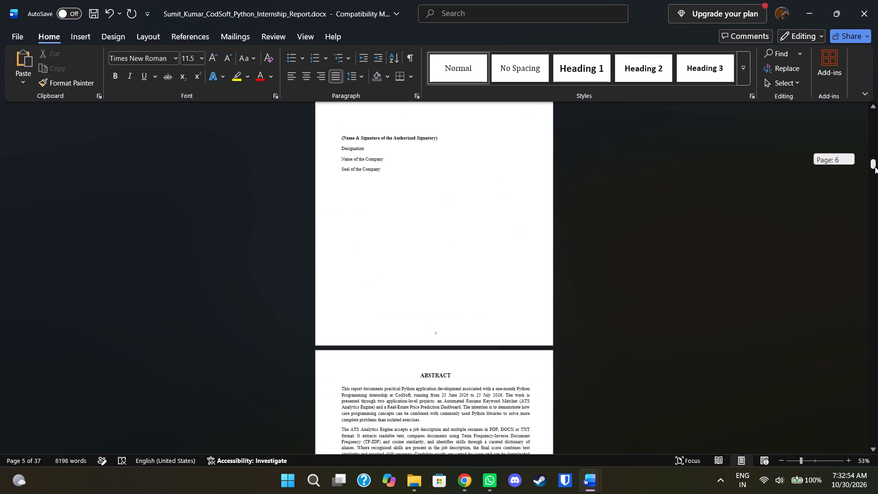
drag(875, 166, 875, 172)
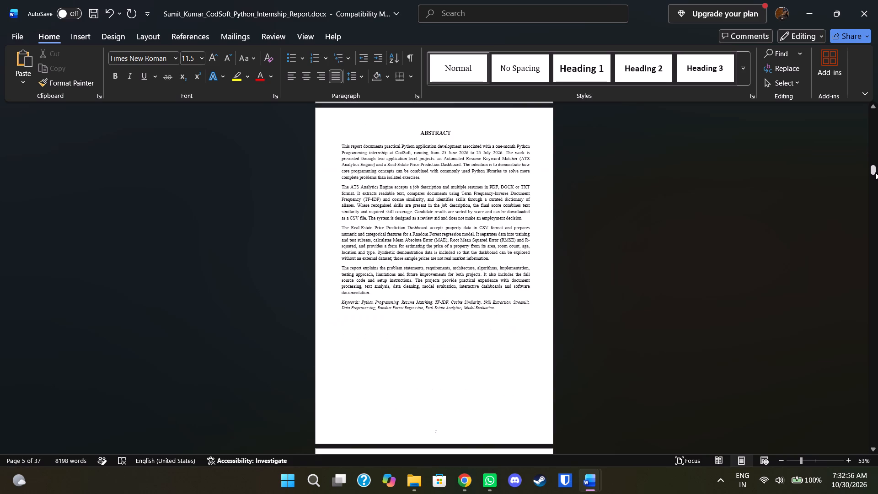
key(alt+Tab)
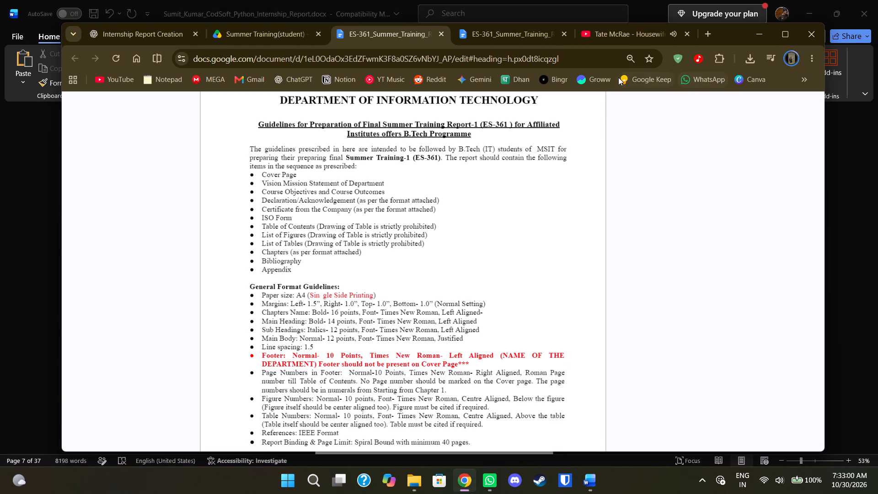
click(545, 37)
click(425, 40)
click(648, 426)
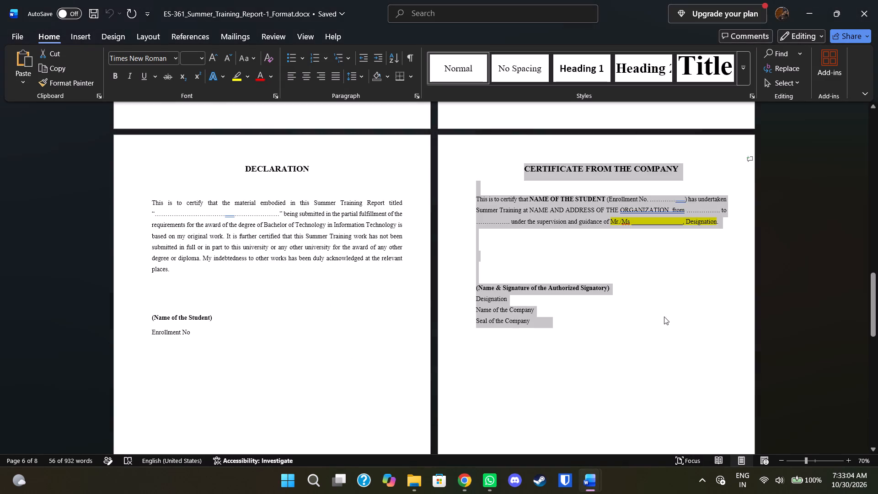
scroll(663, 315, down, 2)
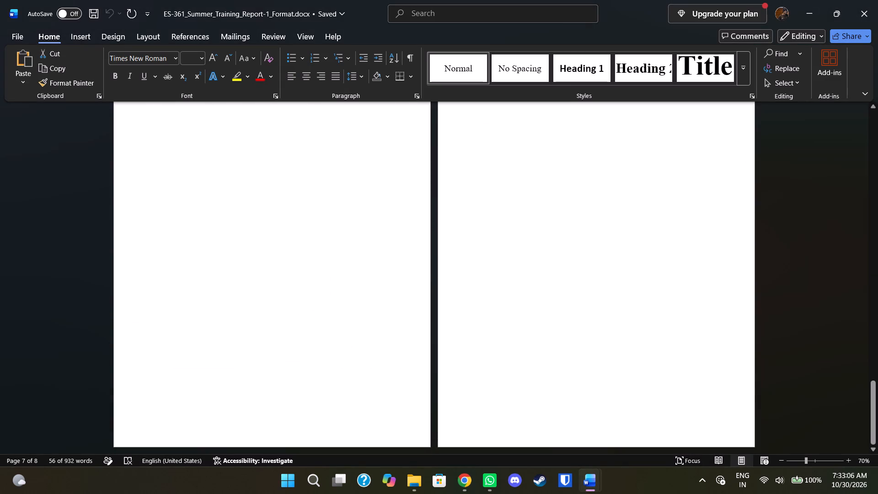
click(811, 19)
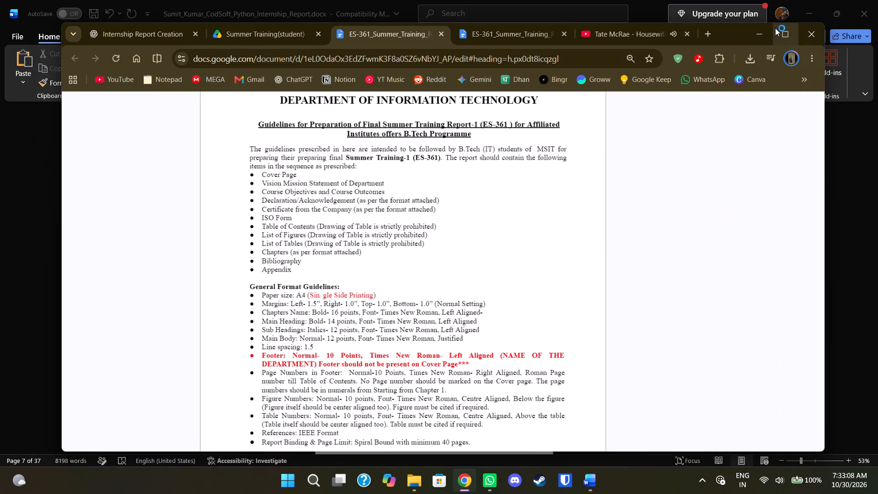
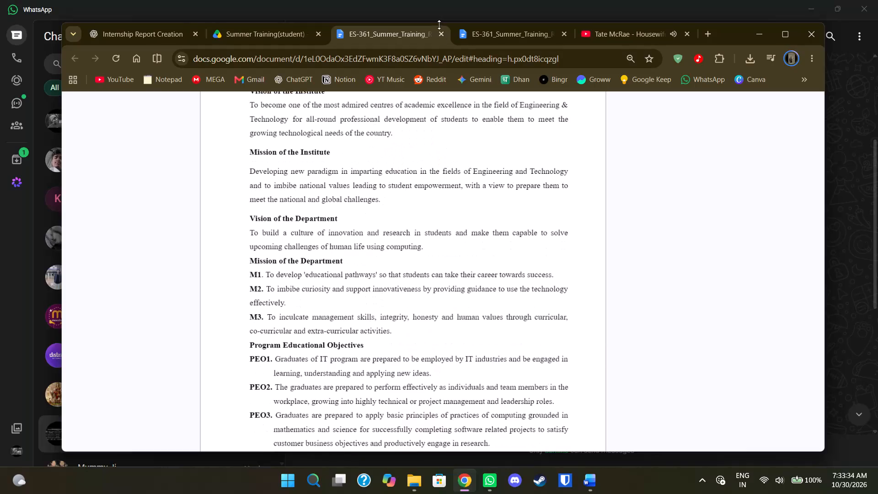
Close the duplicate ES-361 report format document in the browser.
click(466, 35)
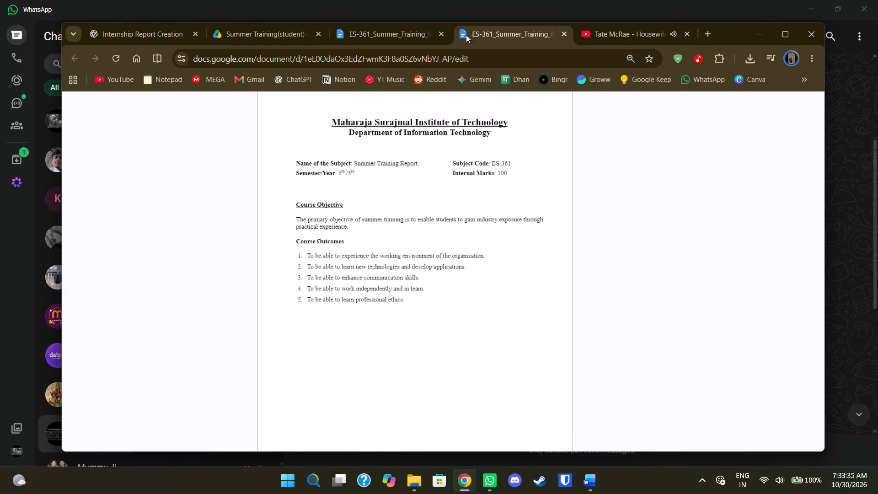
click(561, 33)
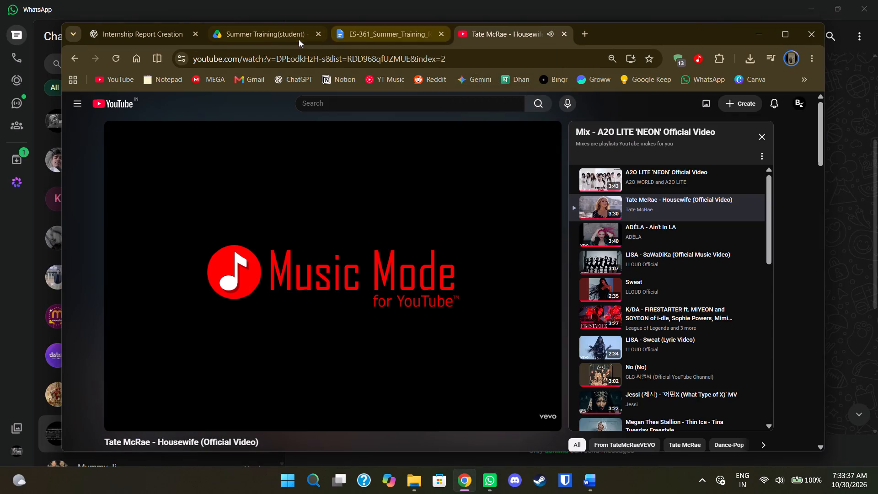
Look through the summer training viva notice and the summer training ISO form in the shared Summer Training(student) folder.
click(298, 39)
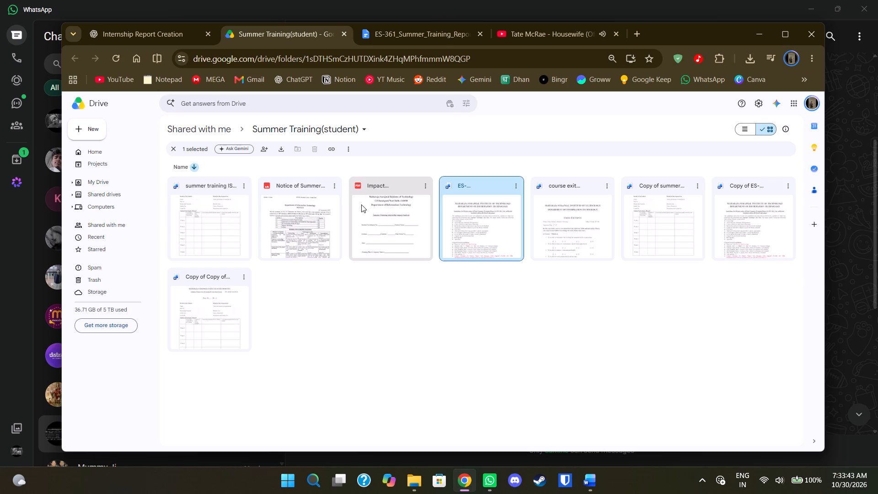
double_click(289, 217)
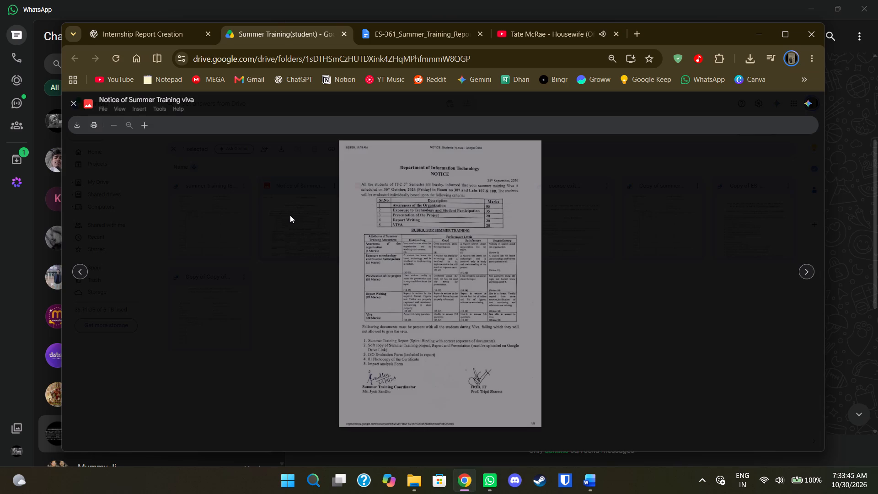
click(74, 103)
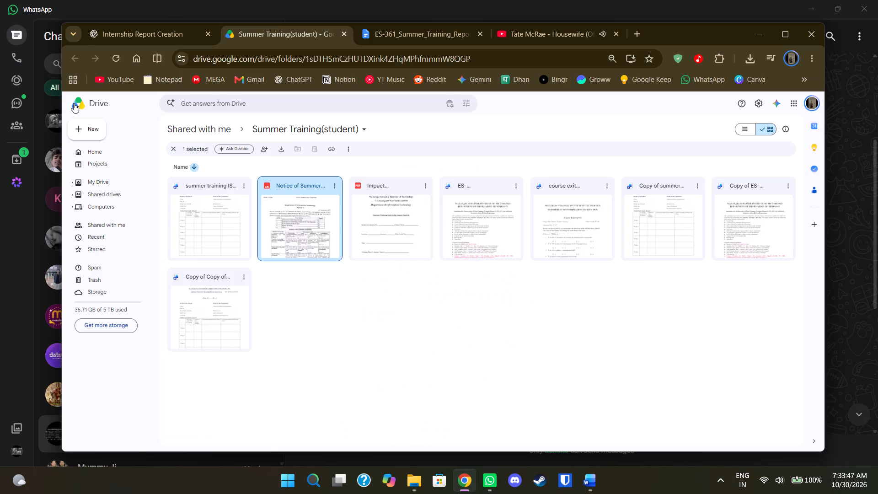
double_click(201, 229)
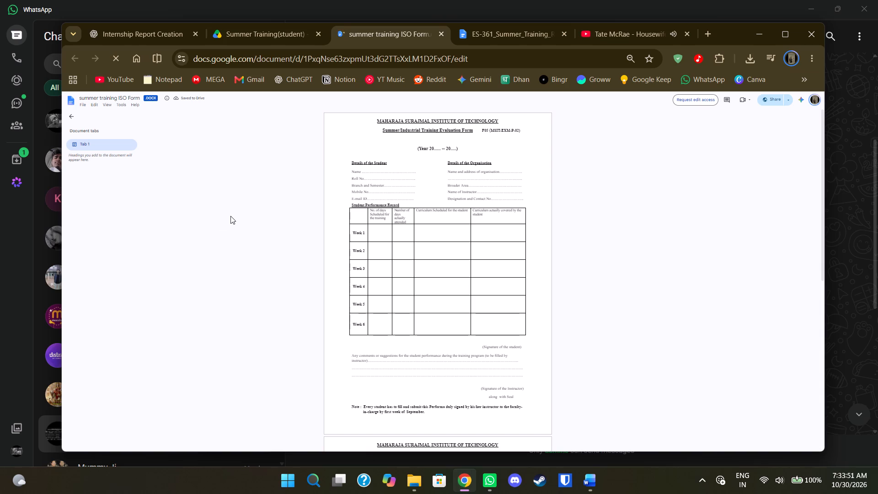
scroll(454, 232, down, 4)
scroll(454, 232, up, 3)
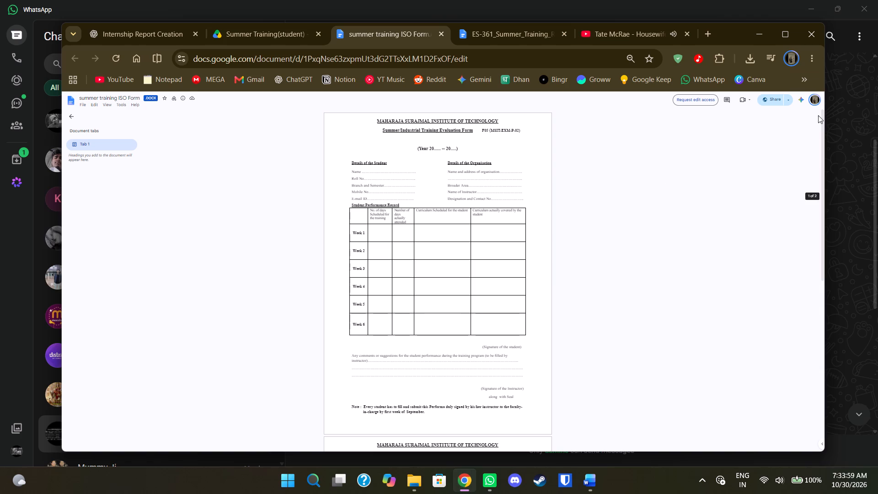
click(791, 102)
click(791, 102)
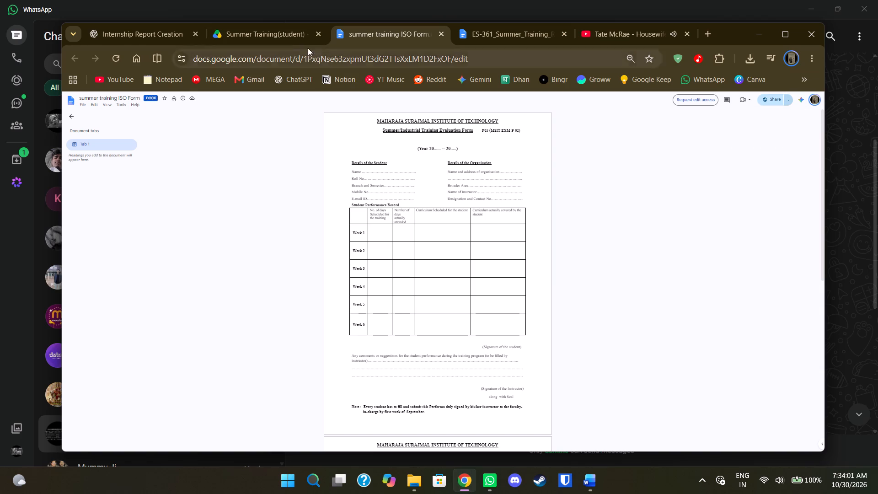
Download the summer training ISO form from the shared folder and open it in Word for editing.
click(296, 41)
click(241, 185)
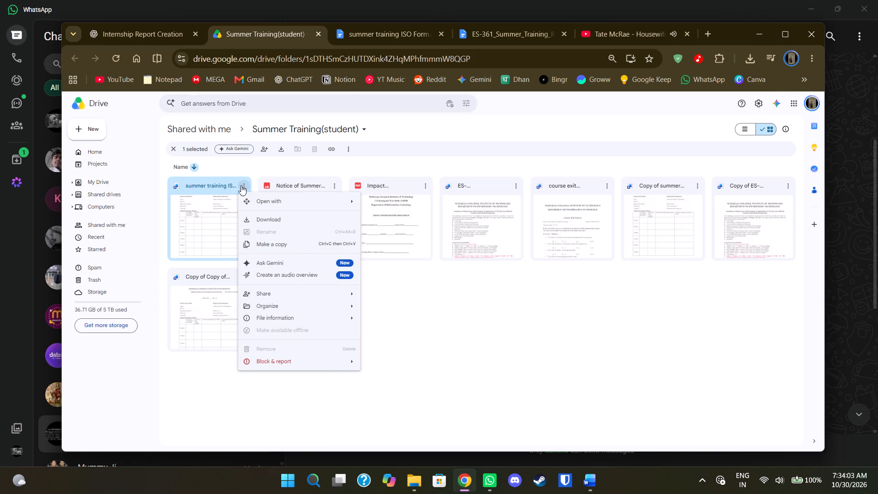
click(262, 221)
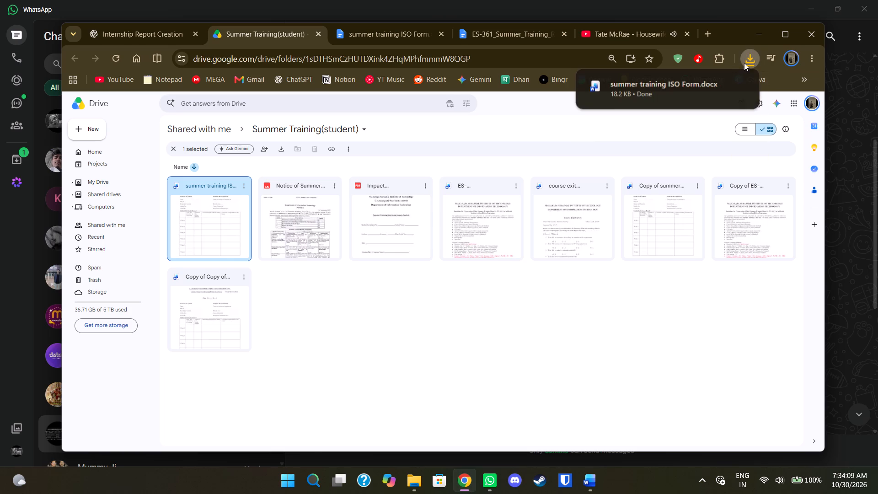
click(686, 81)
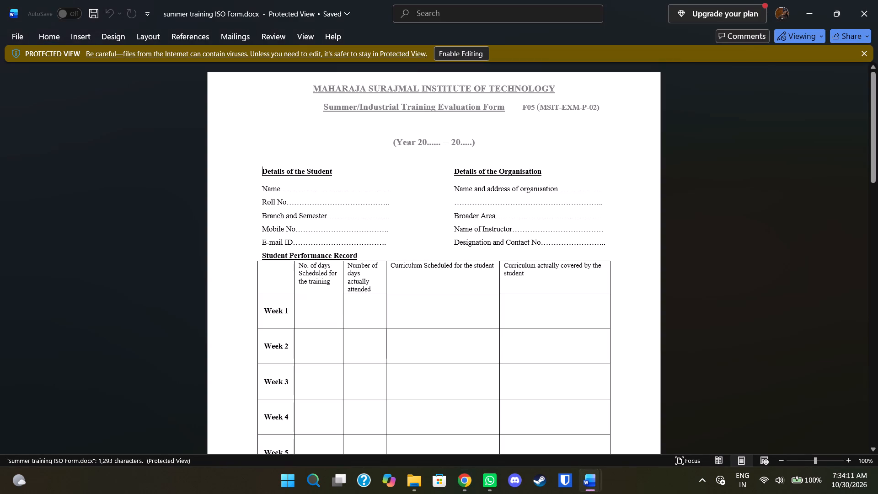
click(466, 55)
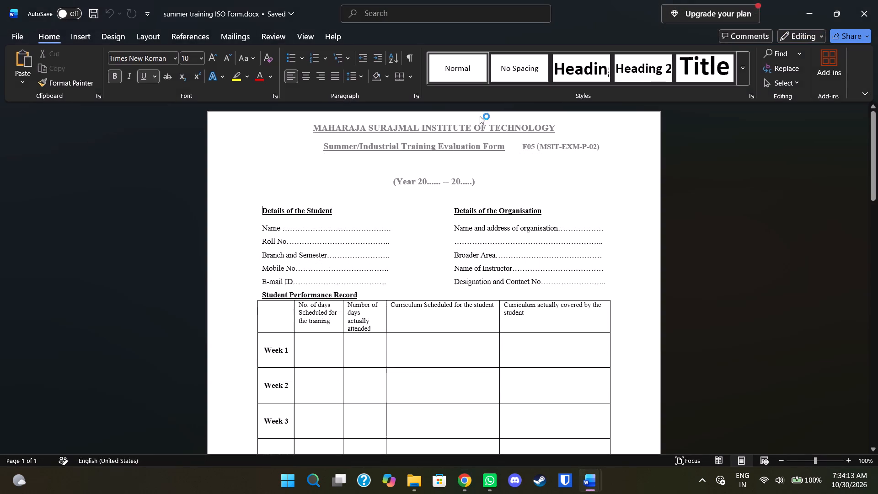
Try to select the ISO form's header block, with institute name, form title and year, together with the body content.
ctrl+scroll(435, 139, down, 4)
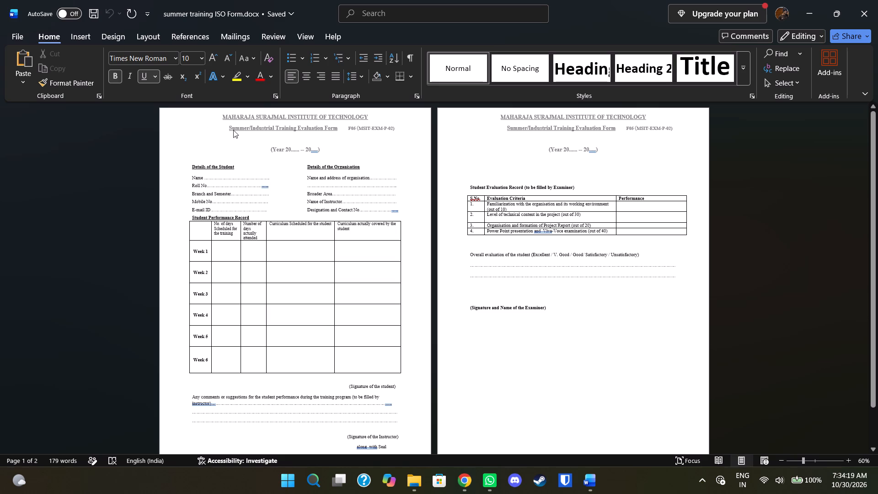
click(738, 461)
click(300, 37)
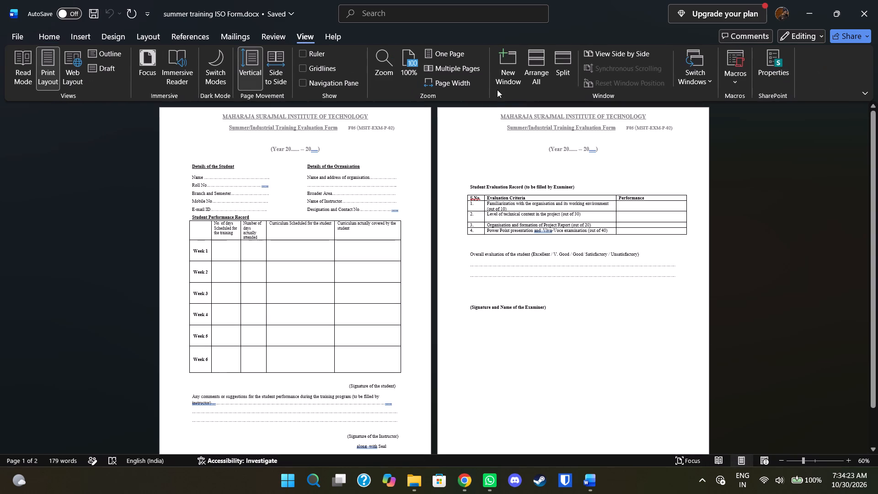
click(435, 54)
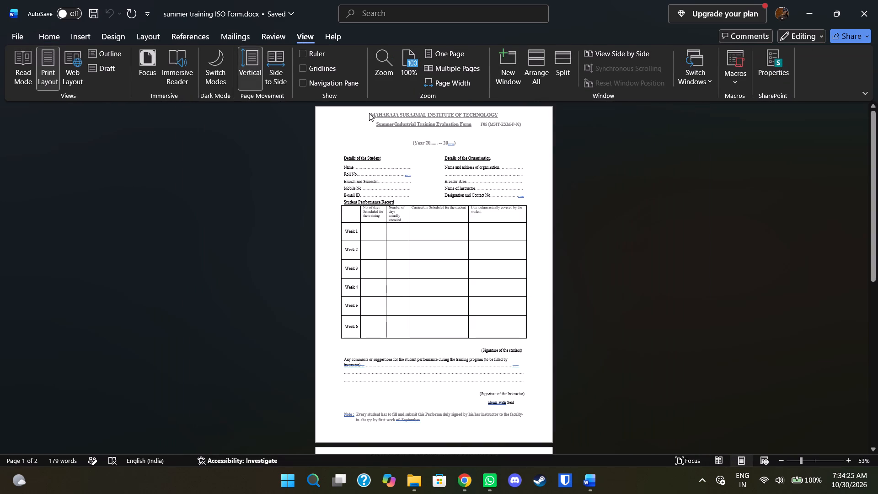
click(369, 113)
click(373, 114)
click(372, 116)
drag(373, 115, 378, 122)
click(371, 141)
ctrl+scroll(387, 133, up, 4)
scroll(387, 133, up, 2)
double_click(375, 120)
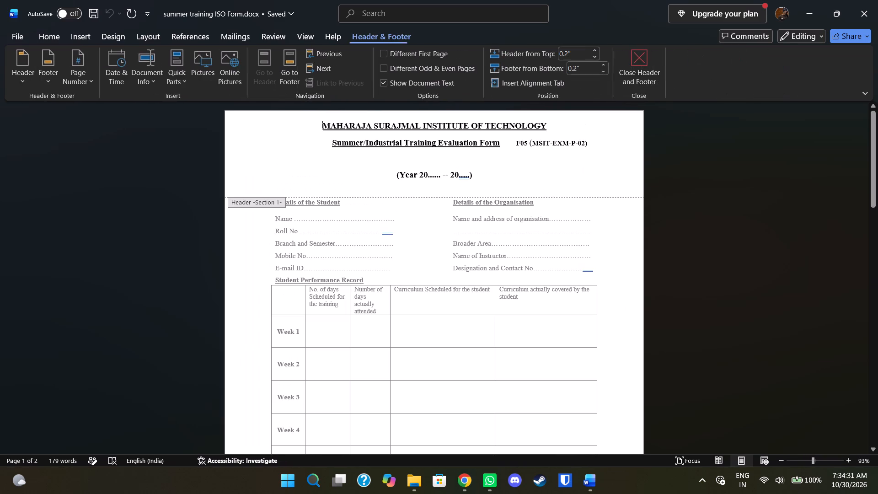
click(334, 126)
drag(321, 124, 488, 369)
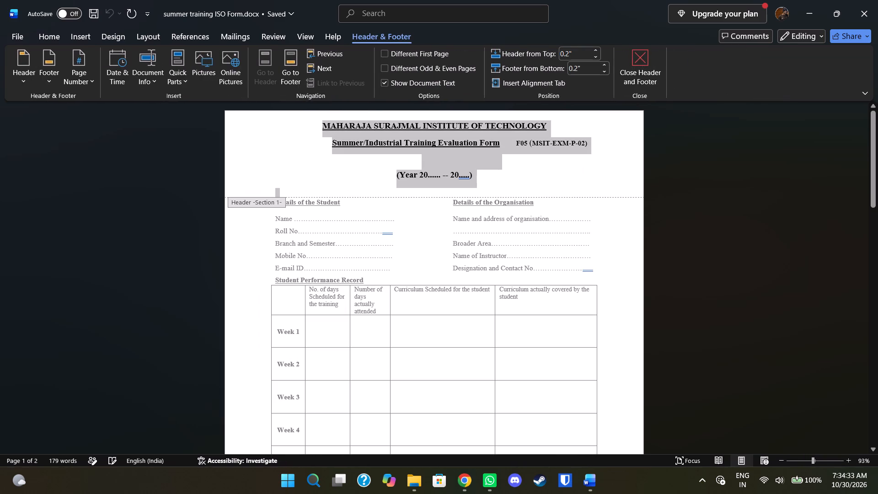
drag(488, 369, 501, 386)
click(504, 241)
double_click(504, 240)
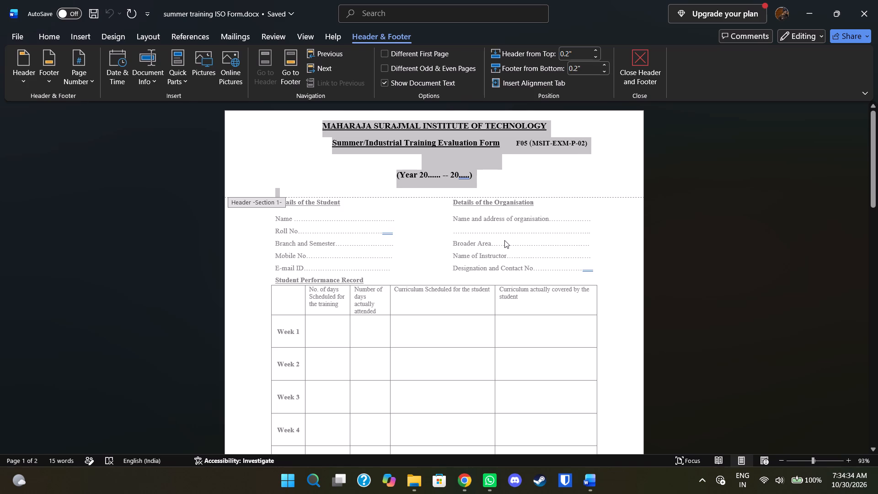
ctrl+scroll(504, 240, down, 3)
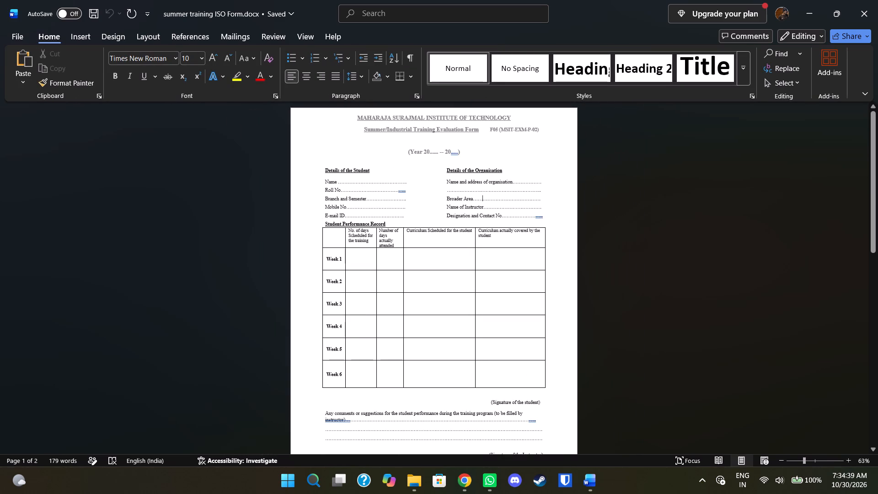
Copy the ISO form's whole body, from Details of the Student through the examiner's signature line on the second page.
drag(323, 166, 534, 419)
scroll(534, 419, down, 2)
key(ctrl+c)
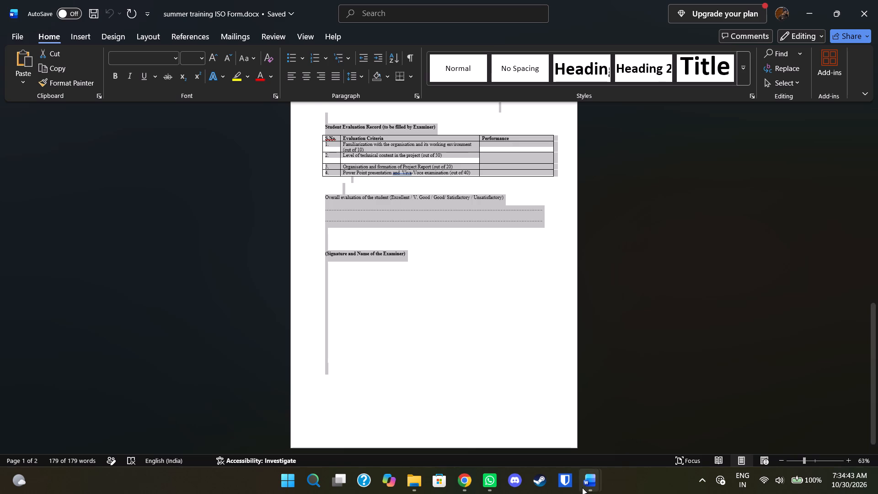
Check the ES-361 guidelines' item order for where the ISO Form belongs in the internship report.
click(592, 437)
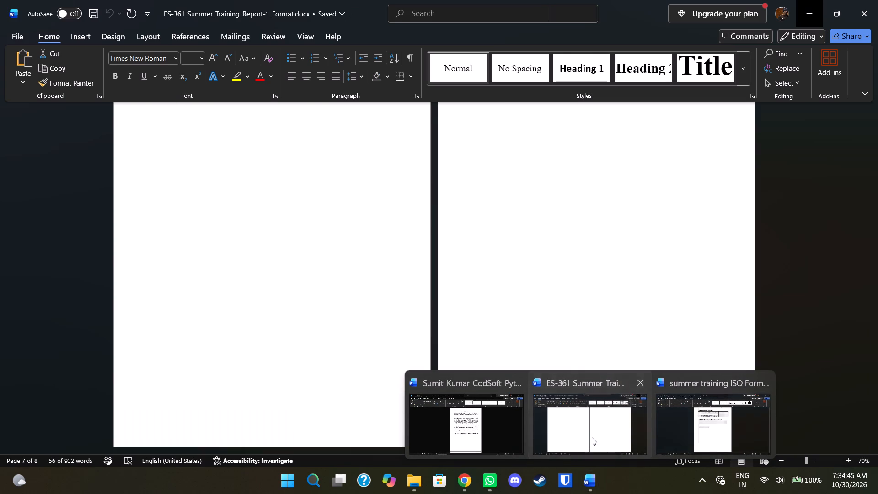
scroll(588, 396, up, 6)
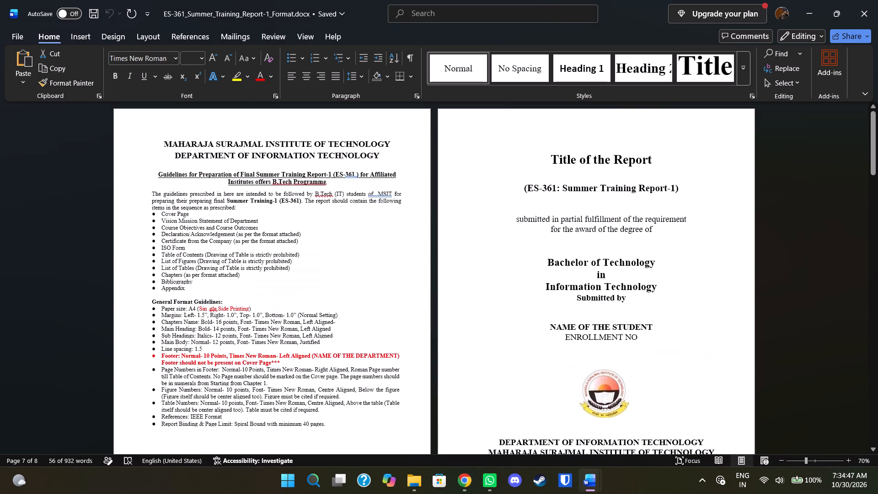
scroll(588, 395, up, 2)
click(877, 0)
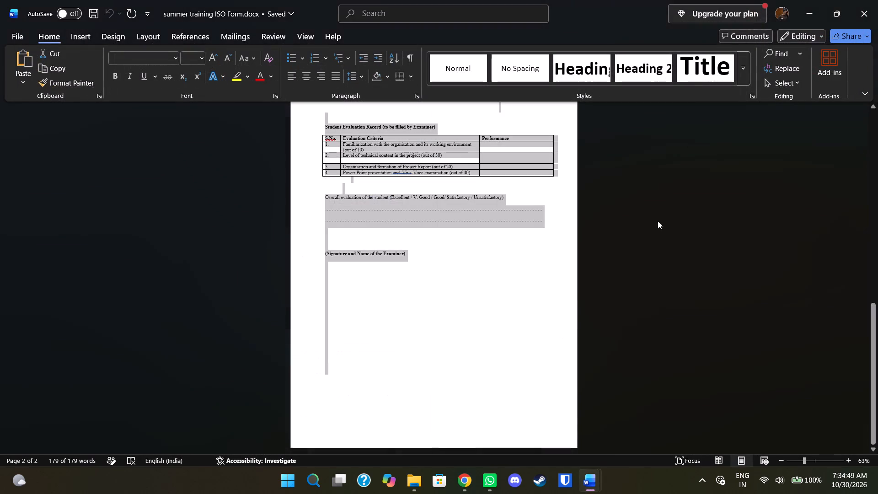
click(567, 428)
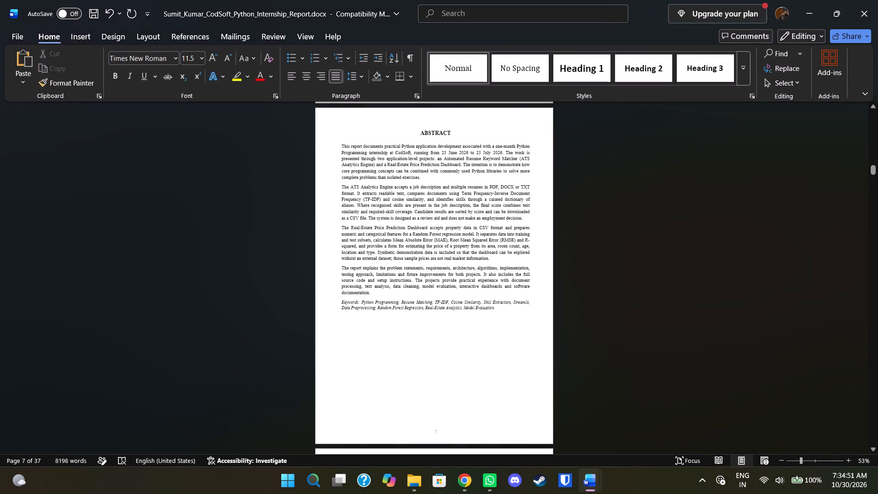
click(463, 478)
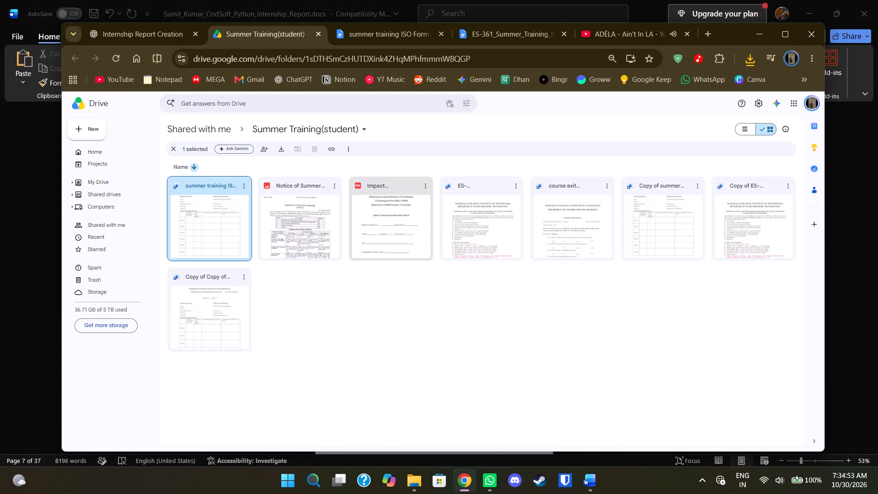
click(424, 39)
click(521, 38)
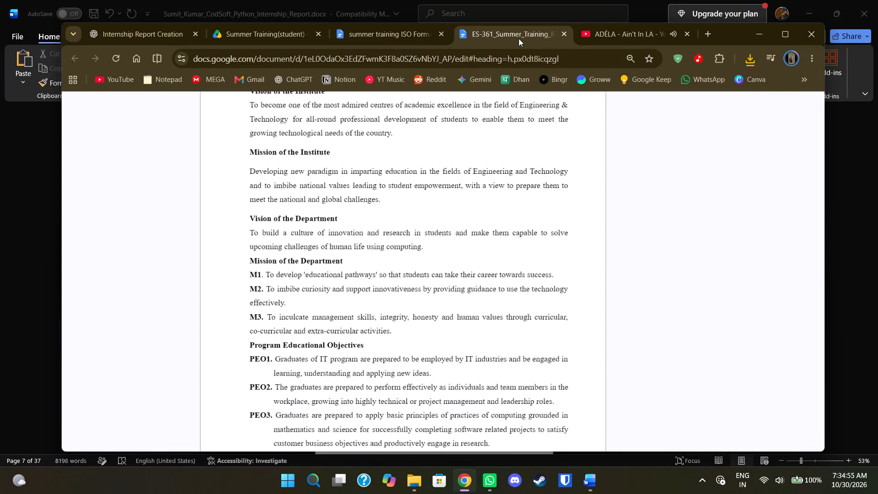
click(407, 39)
scroll(454, 169, up, 1)
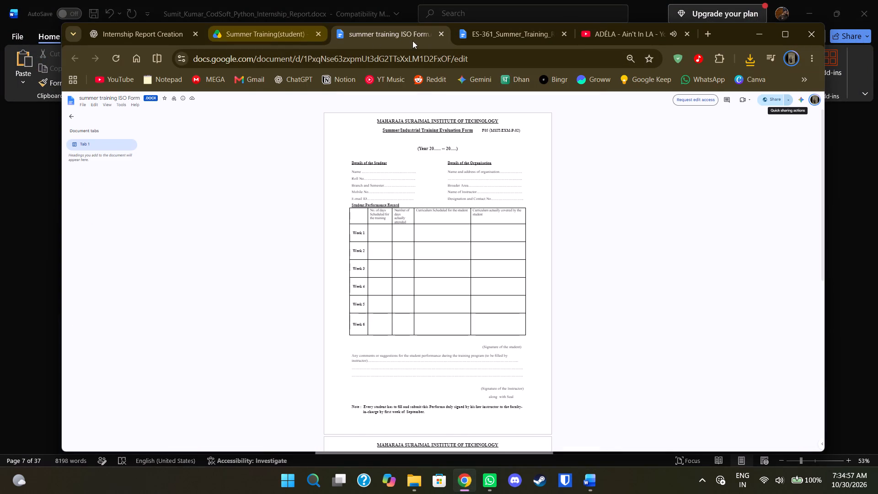
click(468, 36)
scroll(368, 218, up, 4)
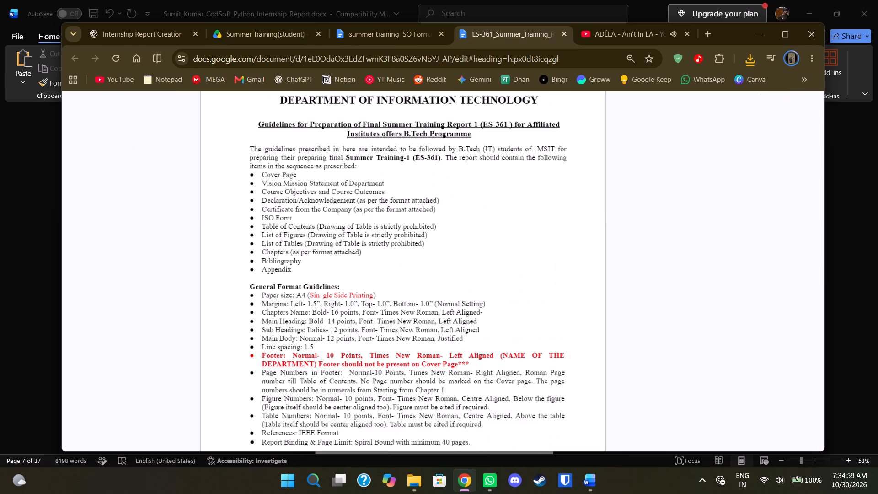
click(835, 203)
Add five empty lines at the end of the report's Certificate from the Company page and paste the copied ISO form there.
scroll(502, 283, up, 1)
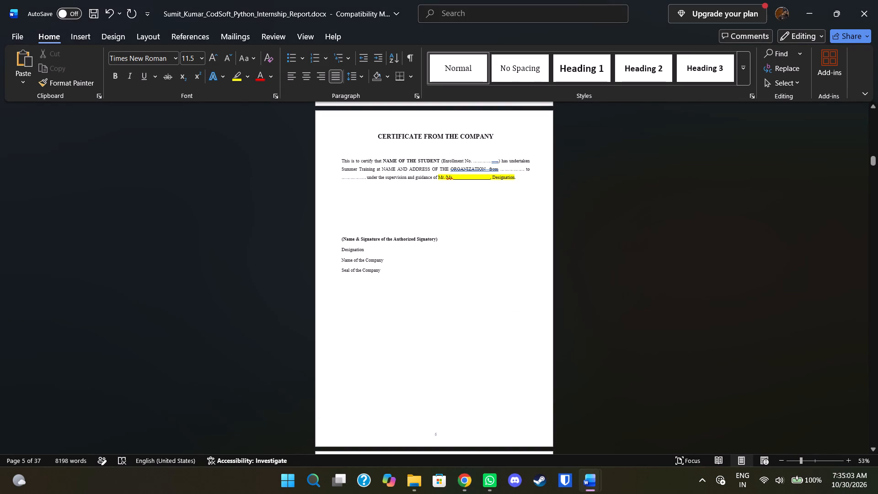
click(353, 393)
key(Return)
key(Return)
key(Return)
key(Return)
key(Return)
key(ctrl+v)
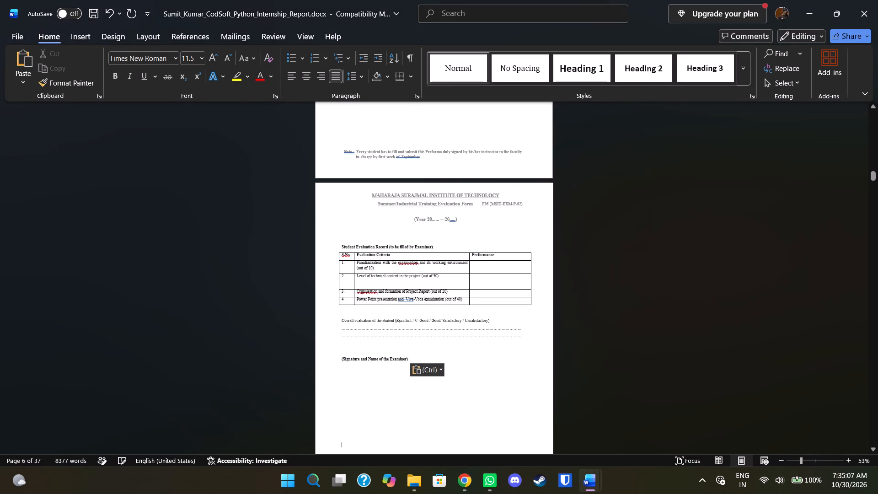
drag(873, 175, 877, 168)
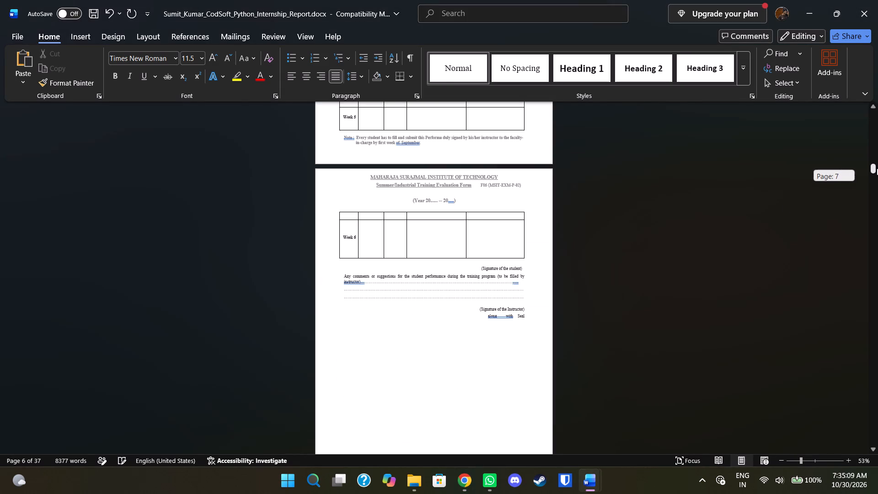
drag(877, 168, 876, 161)
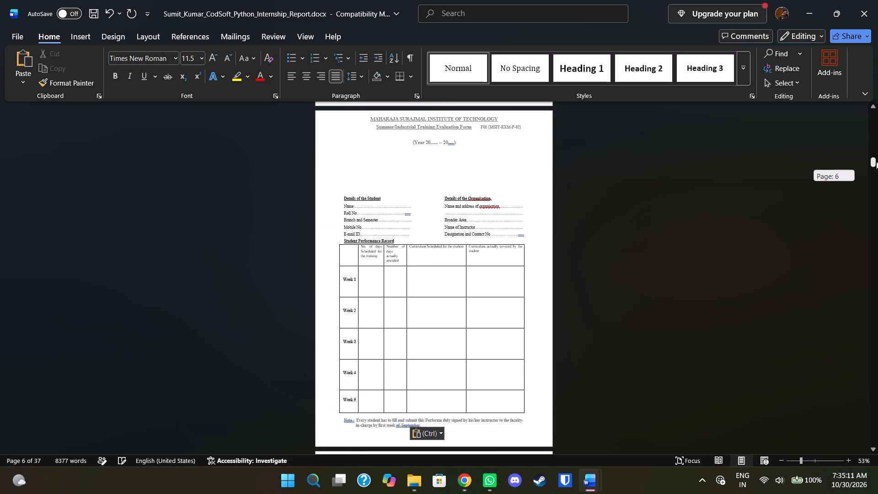
drag(876, 161, 874, 161)
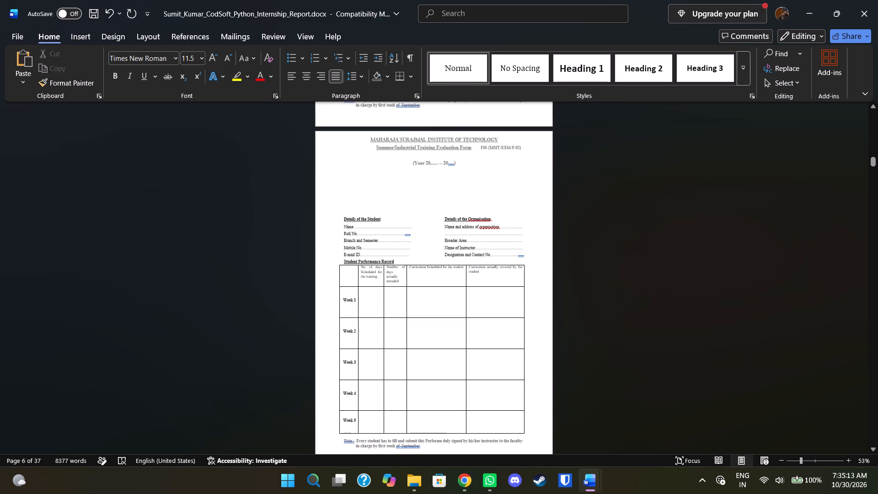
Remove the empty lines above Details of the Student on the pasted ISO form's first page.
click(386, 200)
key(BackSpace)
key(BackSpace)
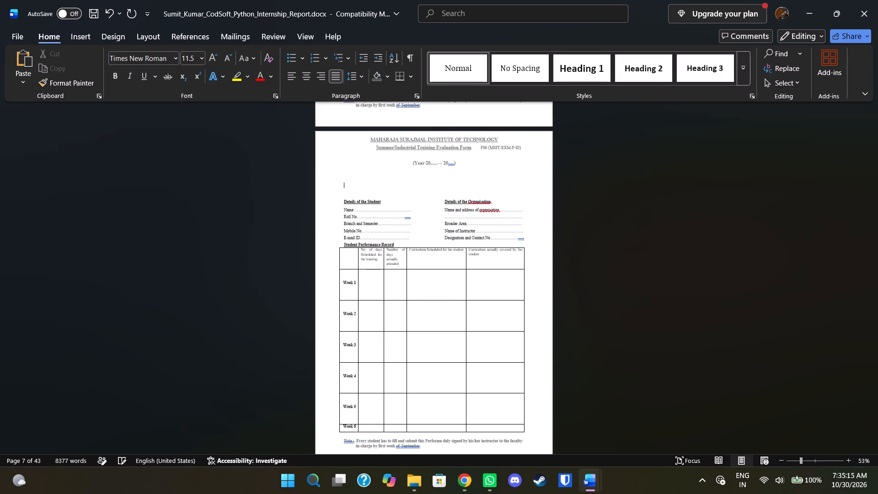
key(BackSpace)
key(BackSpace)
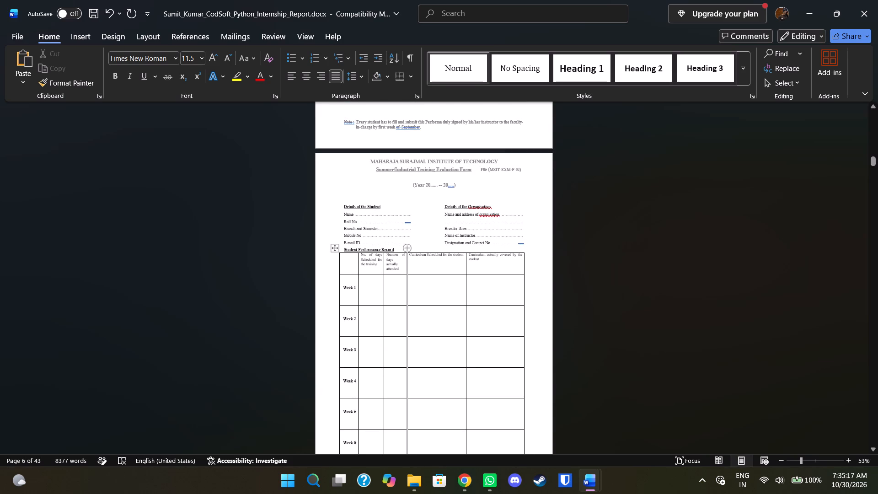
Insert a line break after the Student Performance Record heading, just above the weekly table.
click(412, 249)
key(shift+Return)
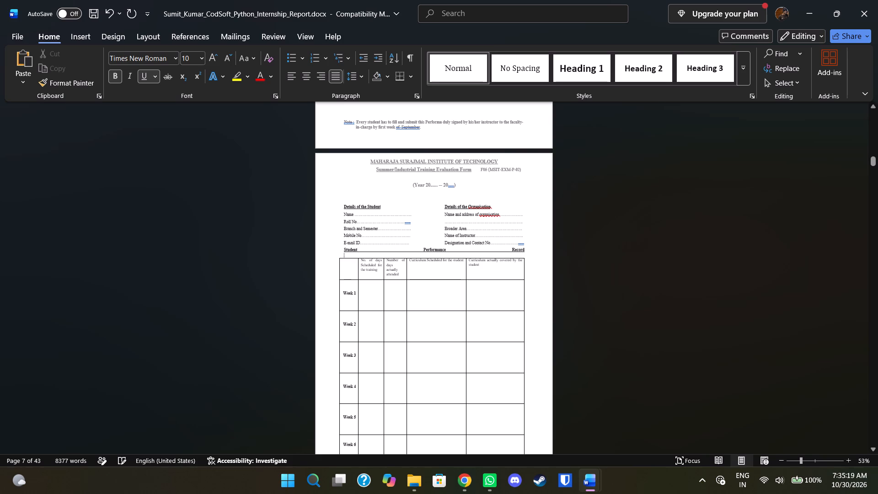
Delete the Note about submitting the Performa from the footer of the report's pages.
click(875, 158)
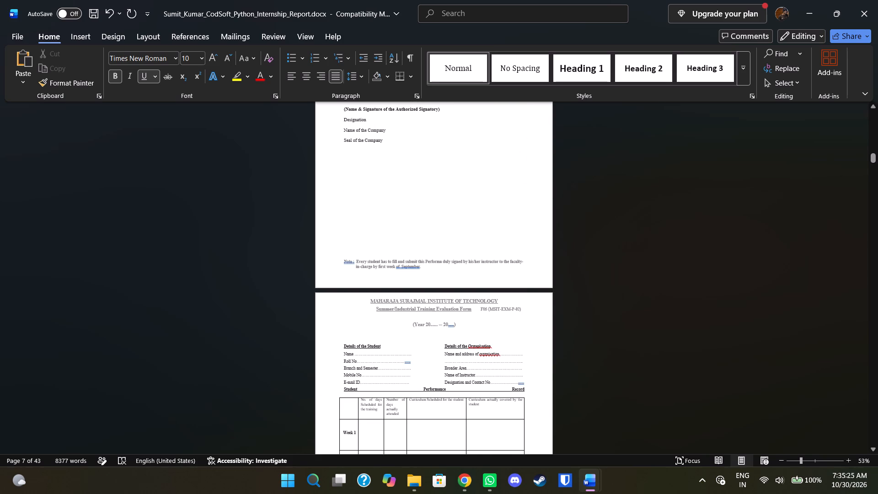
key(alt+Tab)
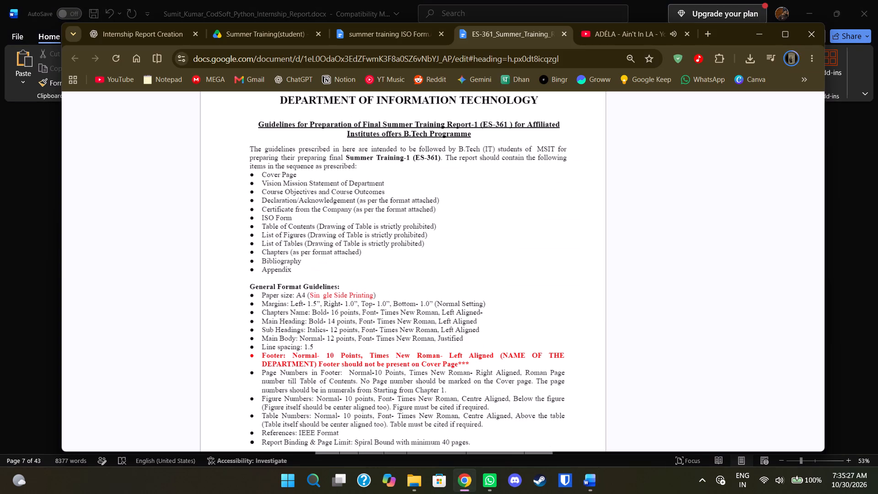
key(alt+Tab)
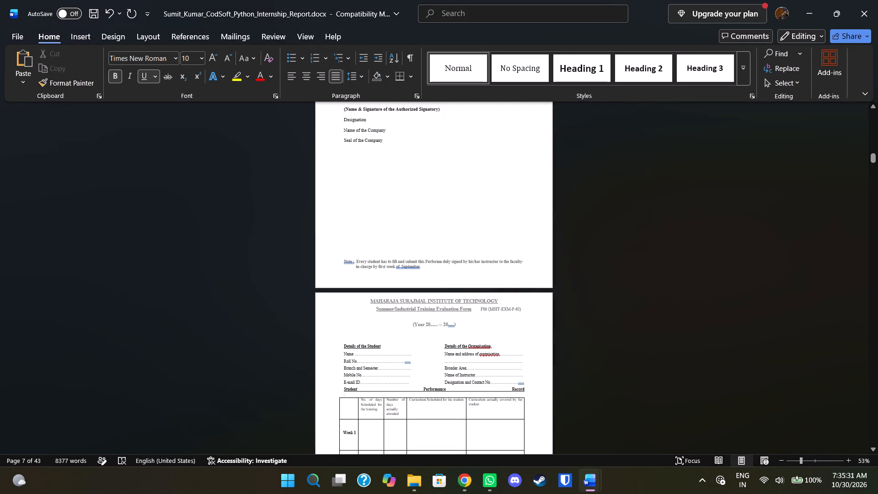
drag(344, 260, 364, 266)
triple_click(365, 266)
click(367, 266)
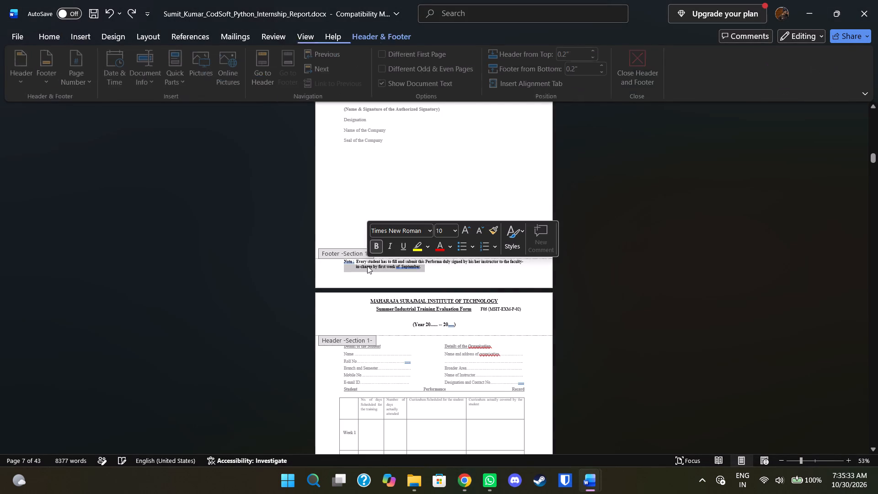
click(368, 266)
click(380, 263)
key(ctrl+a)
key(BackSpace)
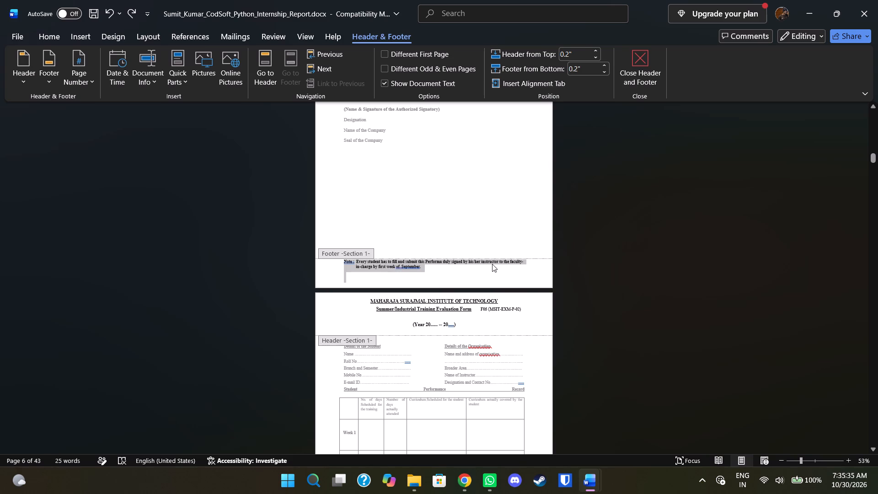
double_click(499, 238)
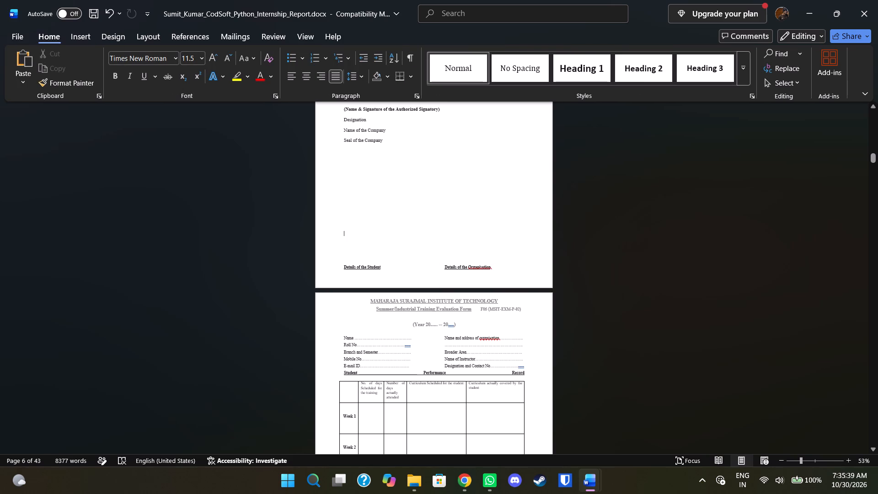
Undo the footer deletion, the line break, the spacing edits and the pasted ISO form in the report.
key(ctrl+z)
key(ctrl+z)
key(ctrl+z)
key(ctrl+z)
key(ctrl+z)
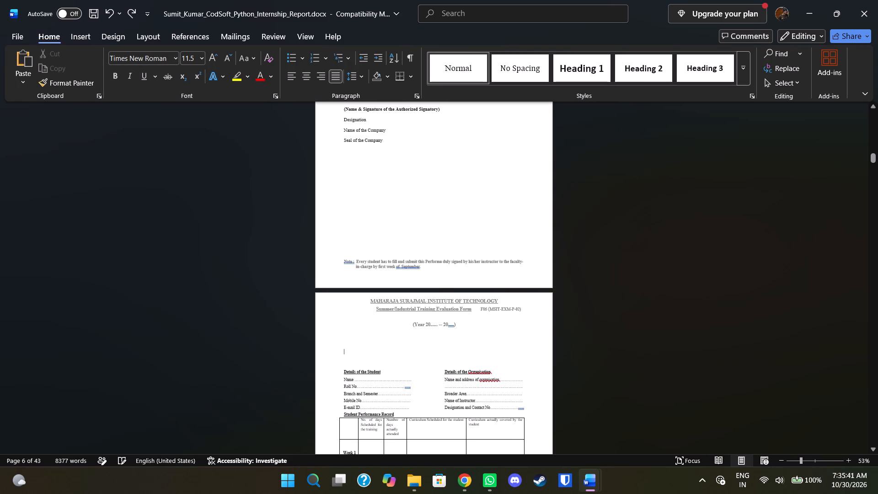
key(ctrl+z)
key(ctrl+z)
key(ctrl+z)
key(ctrl+y)
key(ctrl+y)
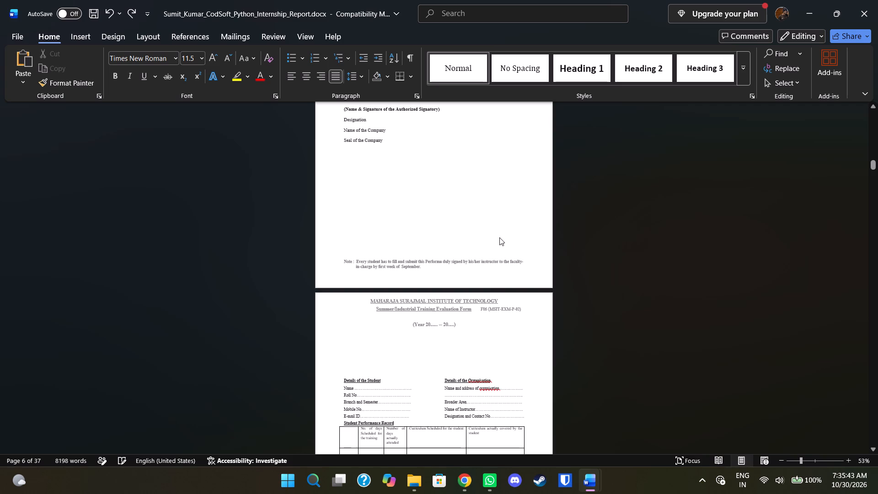
key(ctrl+z)
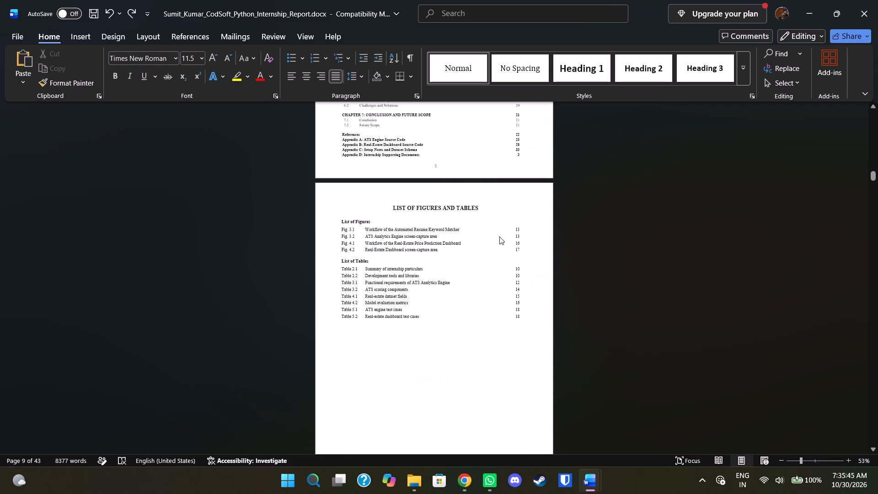
Add 32 empty lines above the Abstract heading, following the Certificate from the Company page.
scroll(499, 236, up, 1)
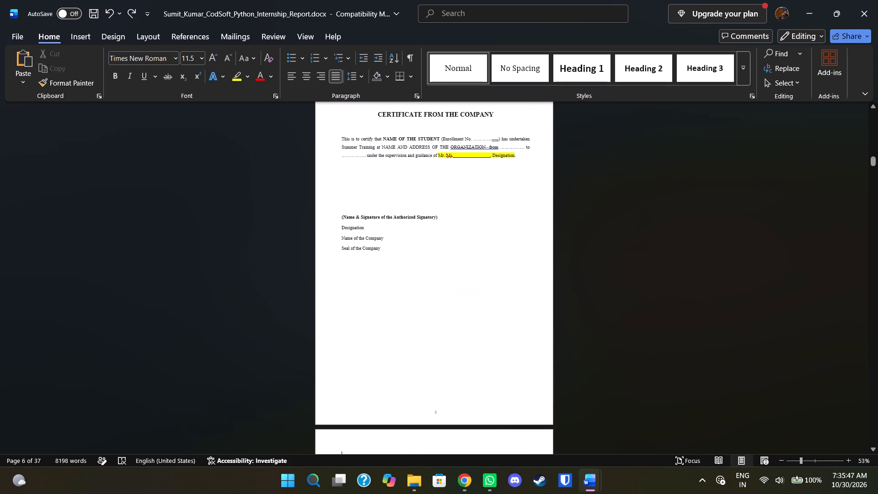
scroll(417, 394, up, 2)
scroll(417, 394, down, 1)
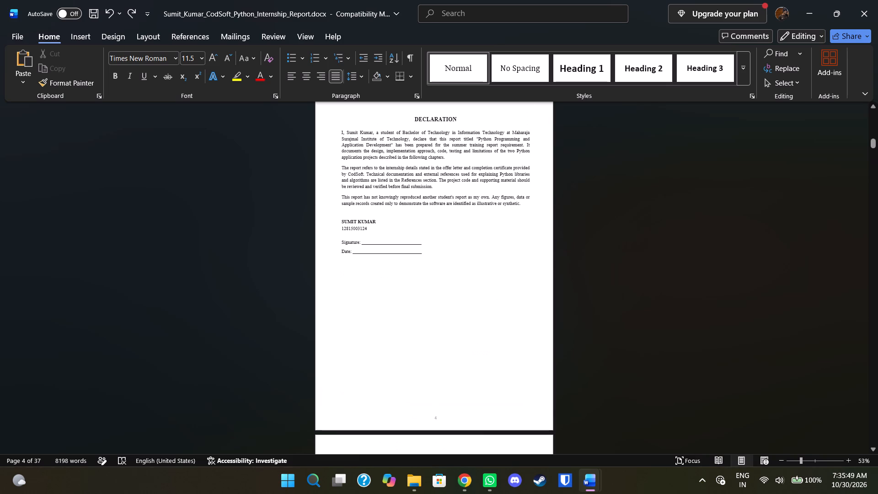
scroll(419, 388, down, 2)
scroll(419, 388, up, 2)
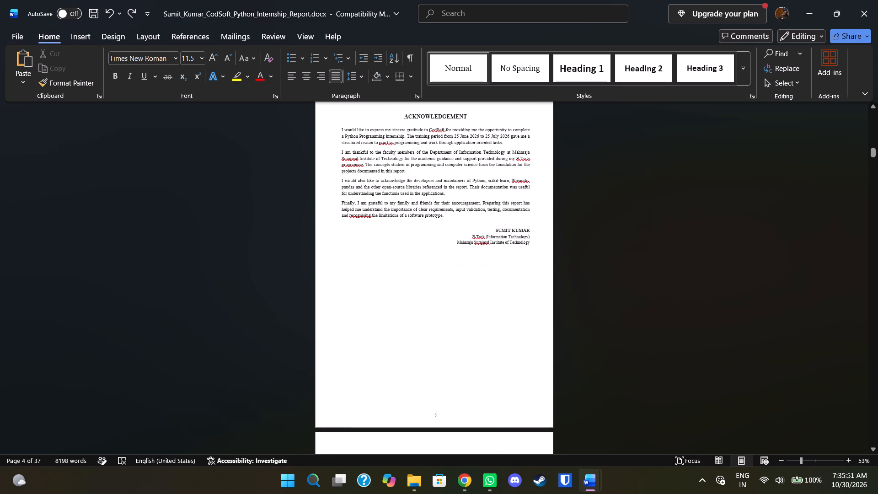
drag(874, 156, 876, 163)
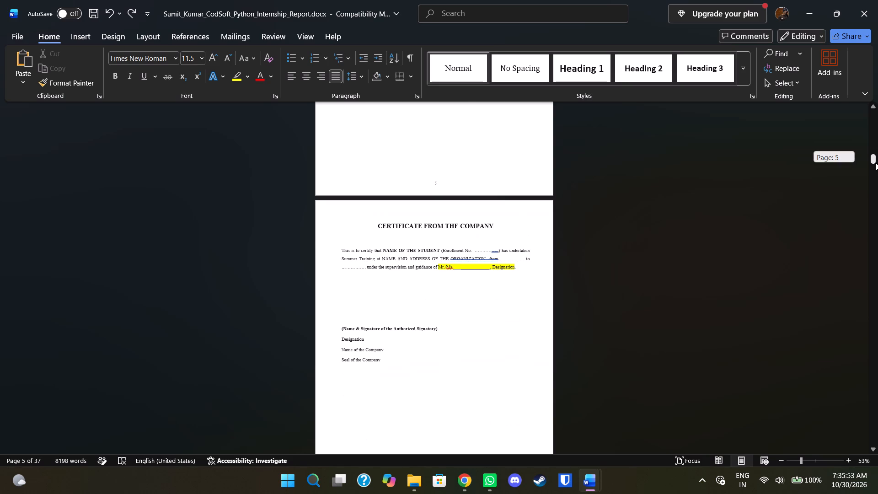
drag(876, 163, 877, 164)
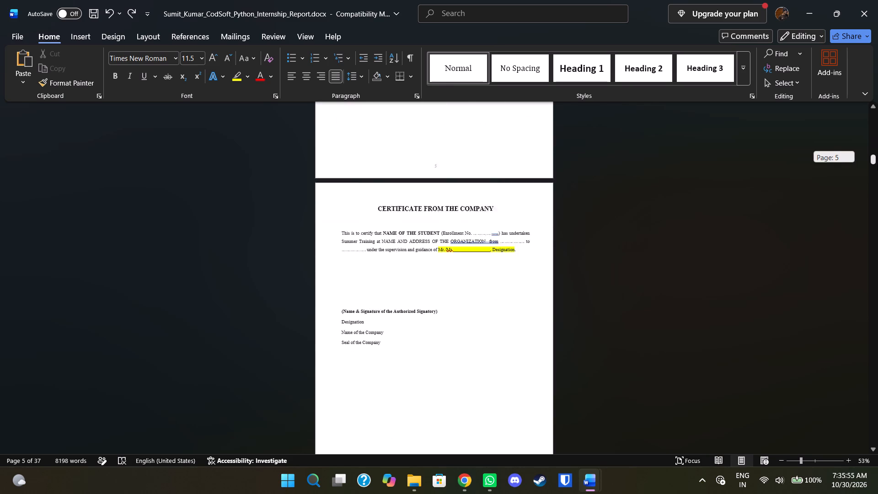
drag(877, 164, 877, 169)
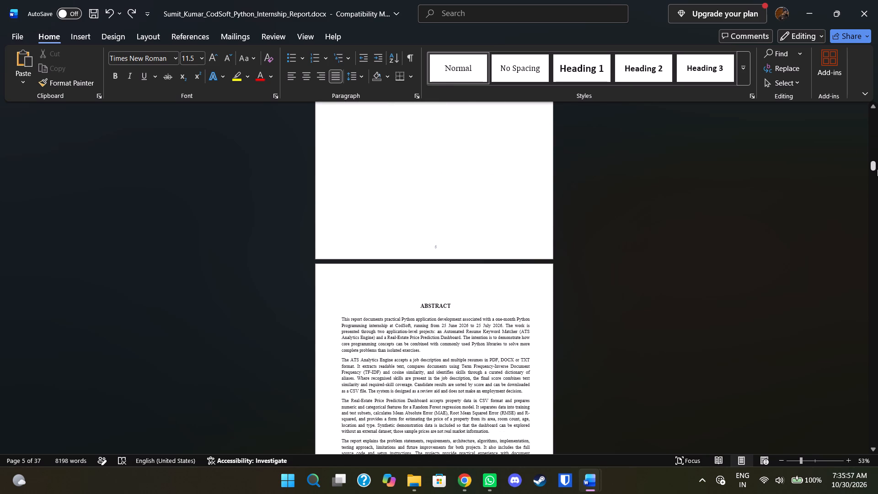
key(Return)
key(Return)
key(Return)
key(Return)
key(Return)
key(Return)
key(Return)
key(Return)
key(Return)
key(Return)
key(Return)
key(Return)
key(Return)
key(Return)
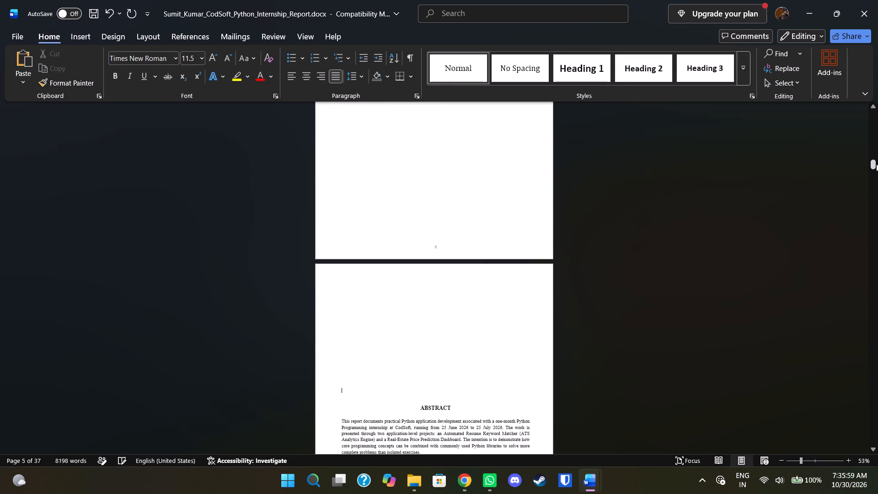
drag(876, 164, 877, 169)
key(Return)
key(Return)
key(Return)
key(Return)
key(Return)
key(Return)
key(Return)
key(Return)
key(Return)
key(Return)
key(Return)
key(Return)
key(Return)
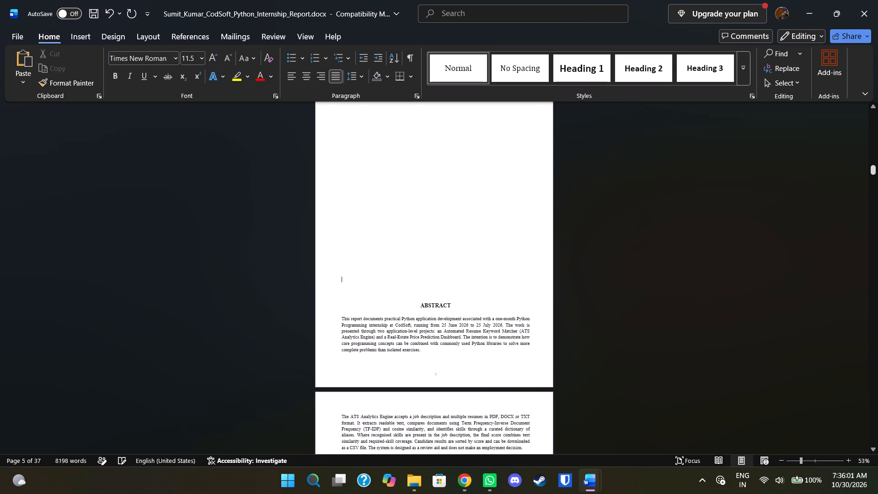
key(Return)
key(Return)
key(Return)
key(Return)
key(Return)
Copy the ISO form document's entire body and paste it into the blank space between the Certificate from the Company and the Abstract.
drag(876, 168, 875, 163)
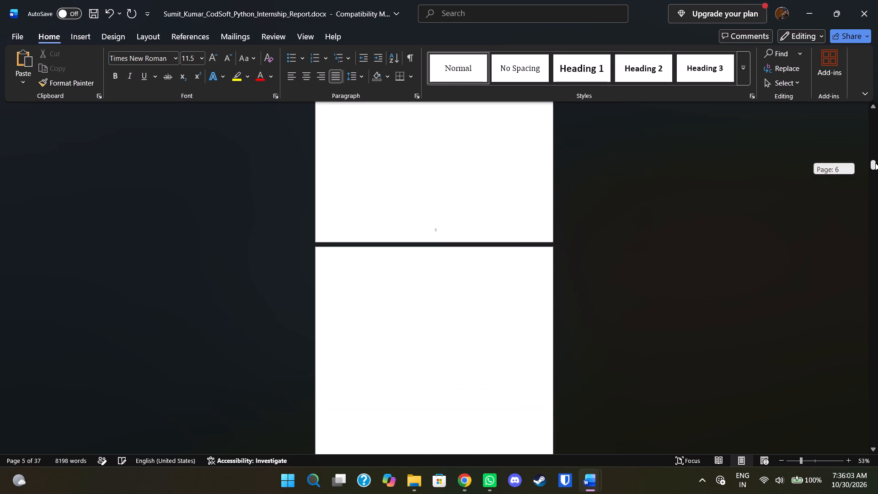
drag(875, 163, 876, 164)
click(395, 235)
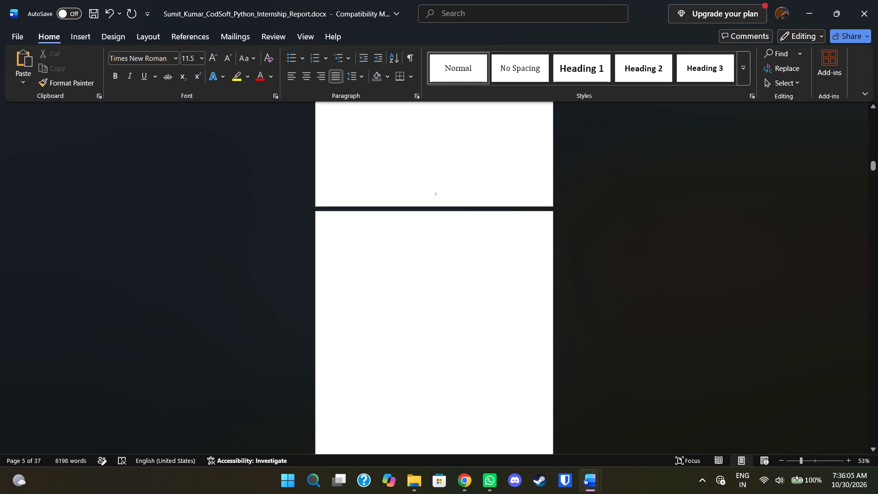
key(alt+Tab)
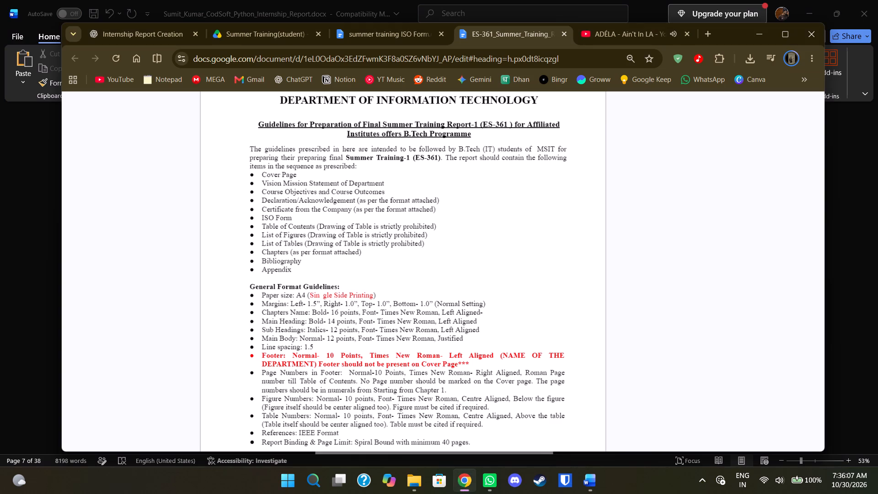
key(alt+Tab)
key(alt+Tab)
key(alt+Tab)
scroll(422, 215, up, 2)
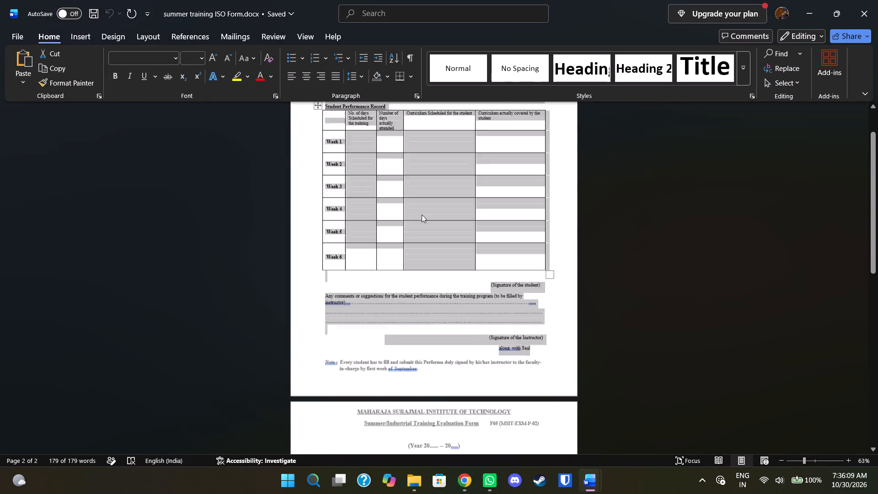
scroll(422, 215, up, 4)
click(398, 186)
drag(349, 116, 434, 282)
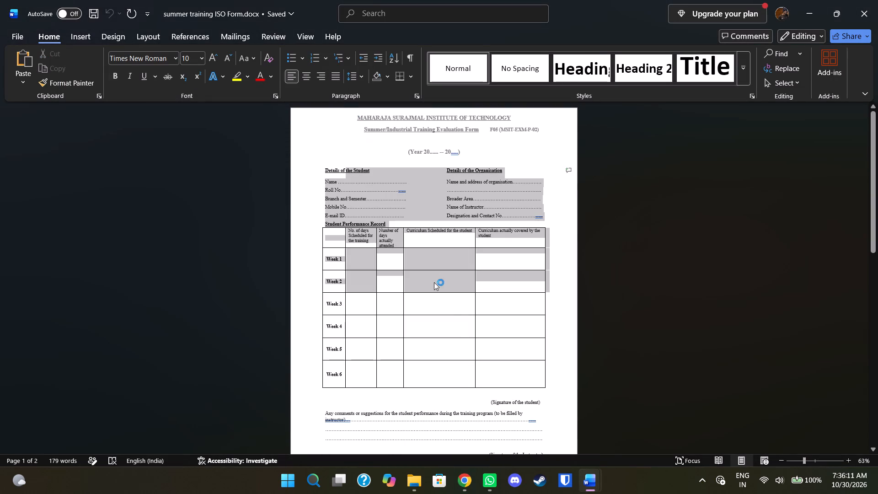
drag(434, 282, 460, 354)
click(349, 157)
key(ctrl+a)
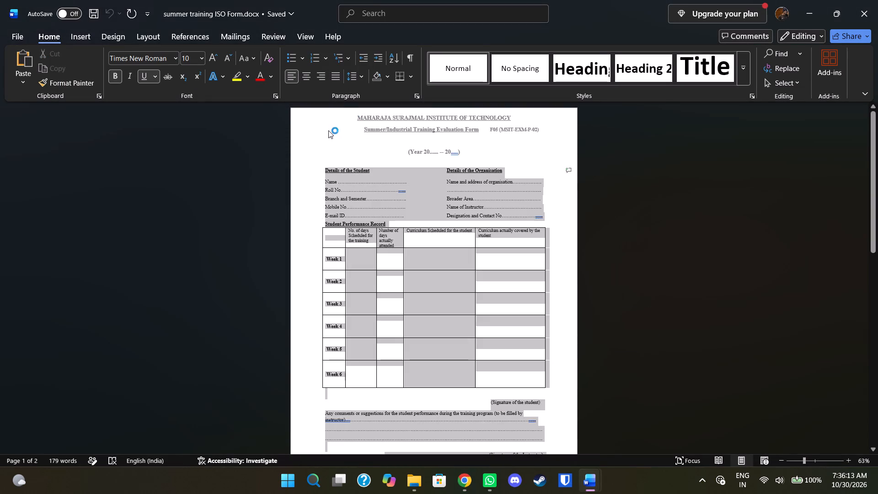
key(ctrl+c)
key(alt+Tab)
key(ctrl+v)
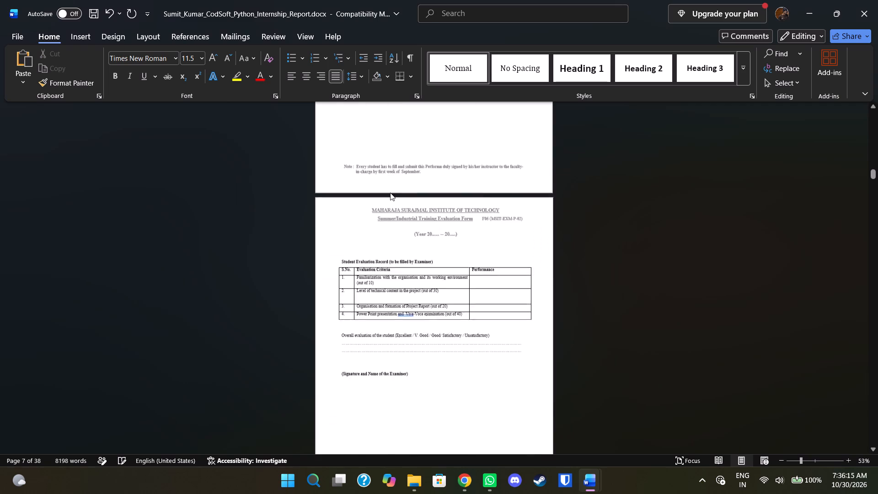
Check how the pasted ISO form is laid out across the report pages, including its header, footer and weekly table.
drag(873, 174, 875, 168)
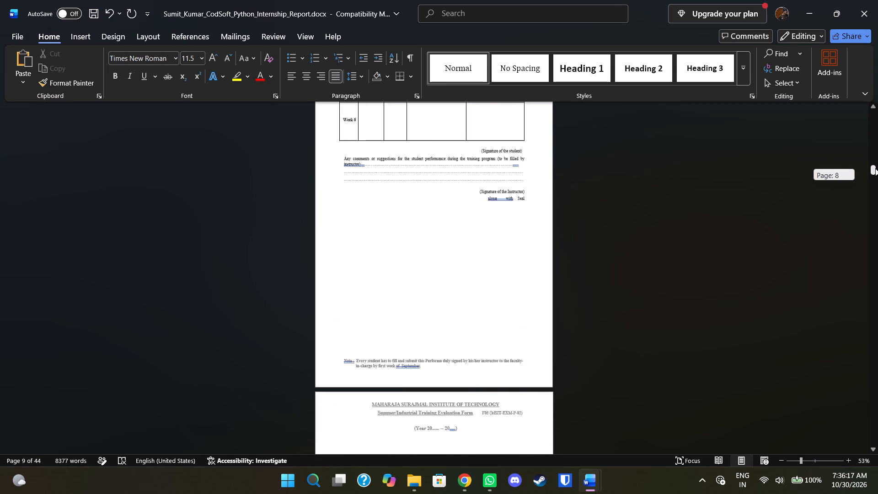
drag(875, 168, 877, 164)
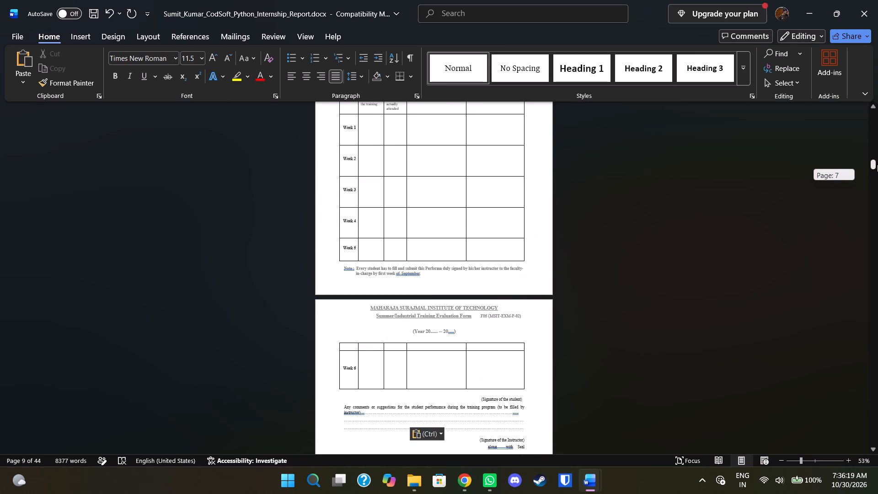
drag(877, 164, 877, 158)
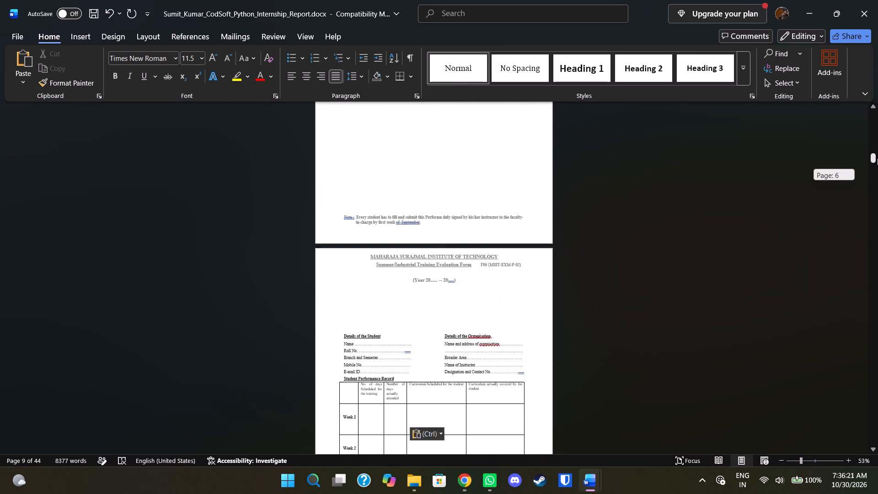
drag(877, 158, 877, 158)
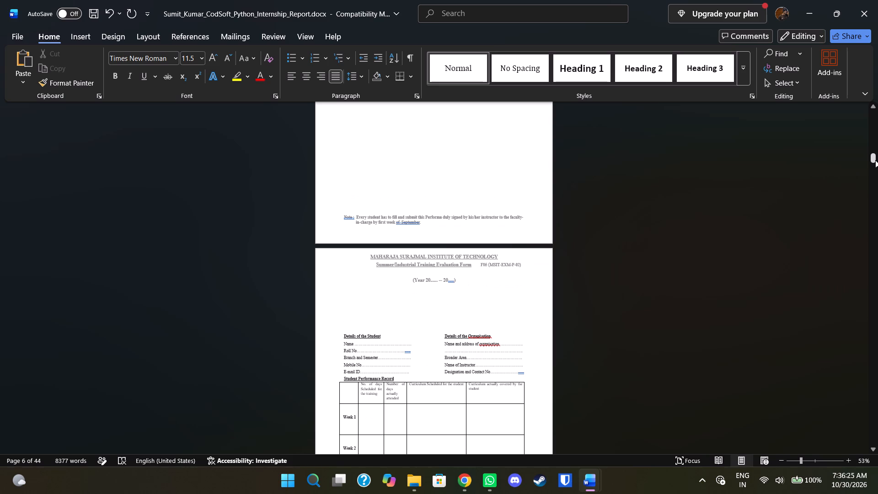
Place the report and the original ISO form document side by side and compare their page layouts.
key(super+Left)
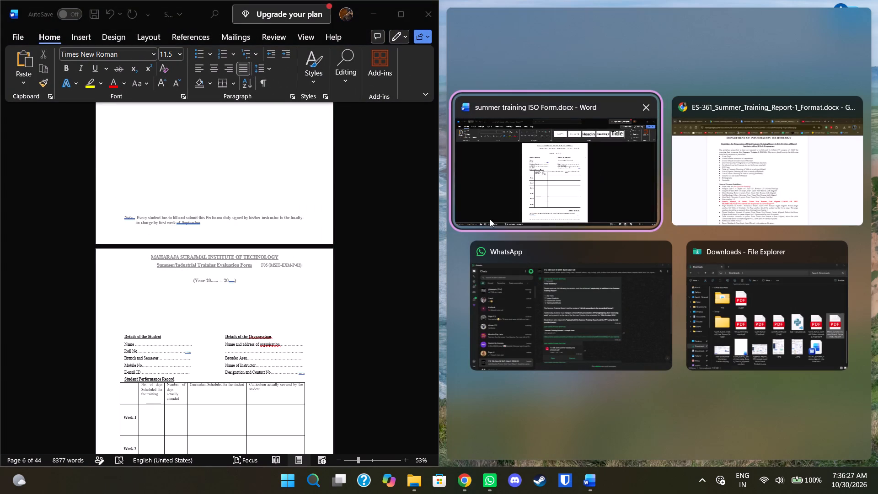
click(539, 182)
scroll(627, 242, up, 1)
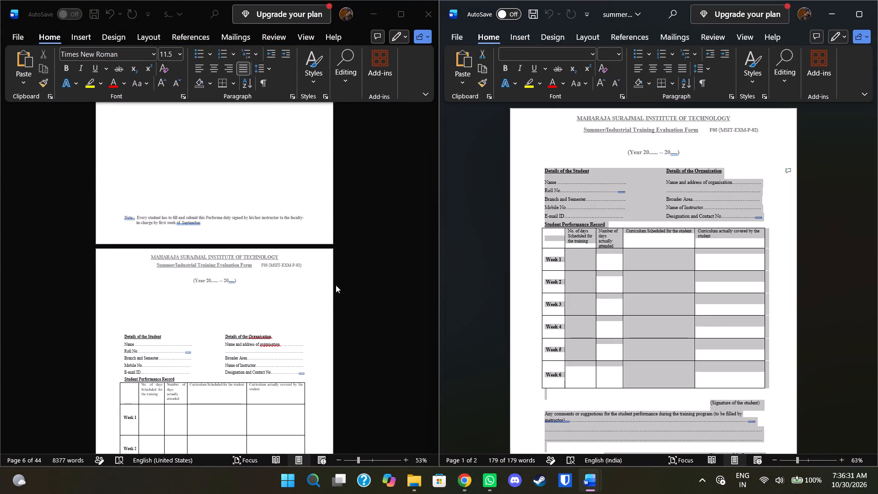
click(260, 270)
scroll(262, 249, up, 1)
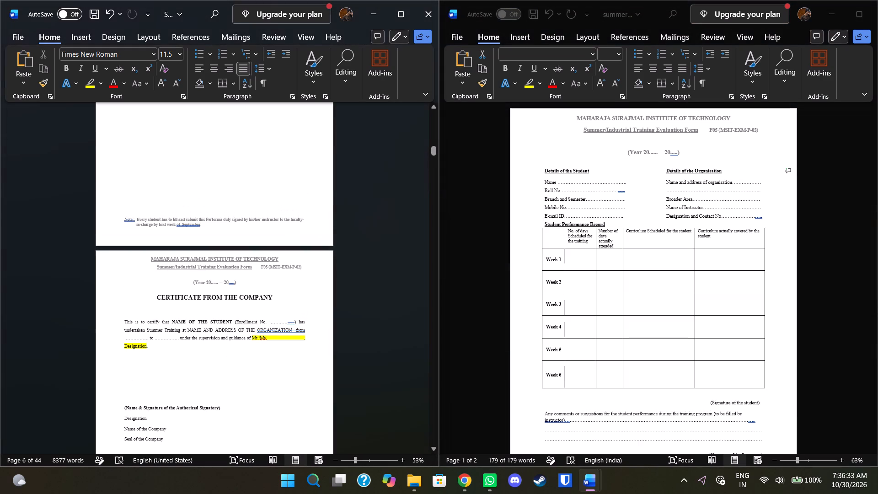
scroll(262, 249, up, 1)
Undo the paste of the ISO form in the report.
drag(434, 150, 434, 144)
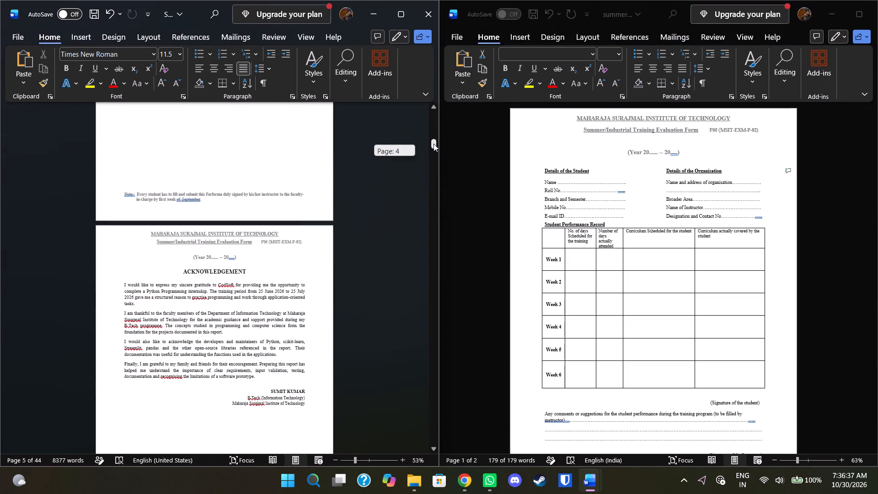
drag(434, 144, 434, 142)
key(ctrl+z)
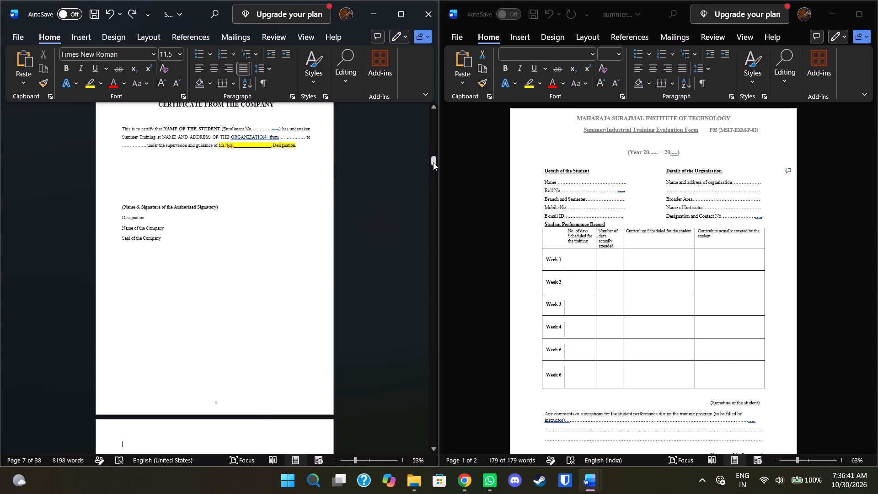
Delete the footer note about submitting the signed performa from the original ISO form document.
drag(433, 162, 437, 170)
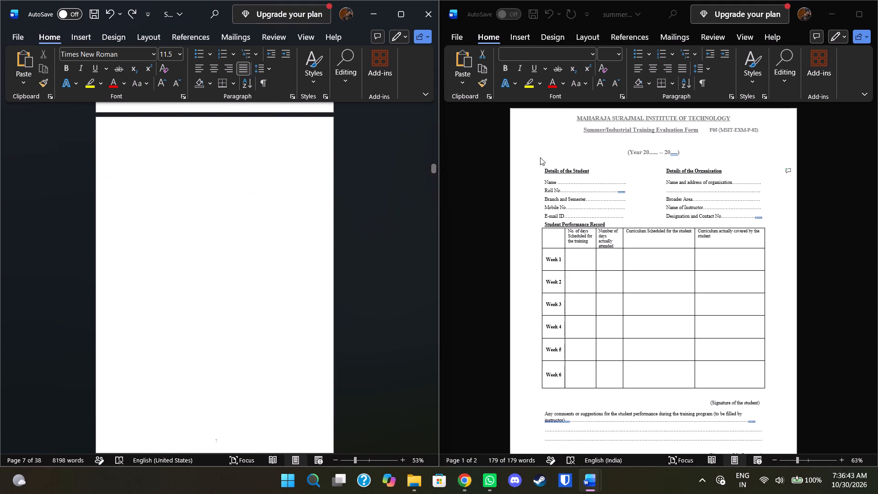
click(608, 151)
scroll(603, 210, down, 2)
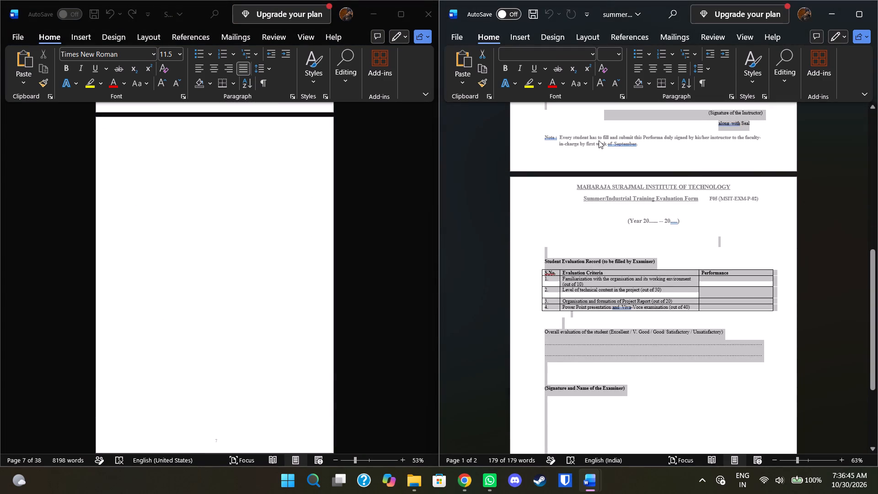
triple_click(598, 140)
click(598, 140)
click(598, 140)
key(ctrl+a)
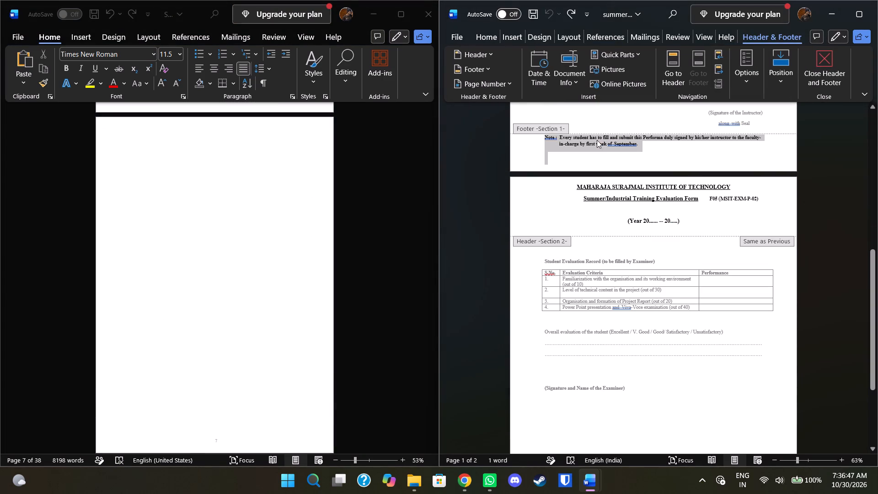
key(BackSpace)
double_click(637, 140)
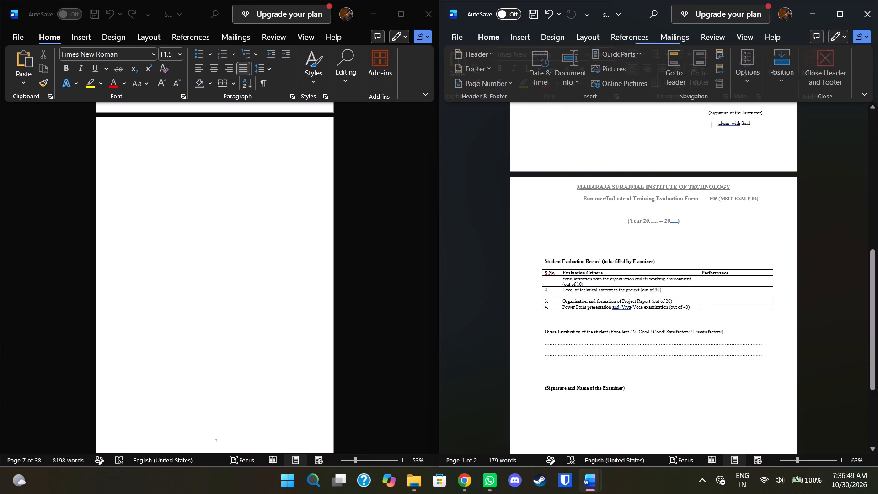
Copy the ISO form document's entire body and paste it into the report's blank page after the Certificate from the Company.
scroll(645, 309, down, 3)
scroll(646, 308, up, 7)
key(ctrl+a)
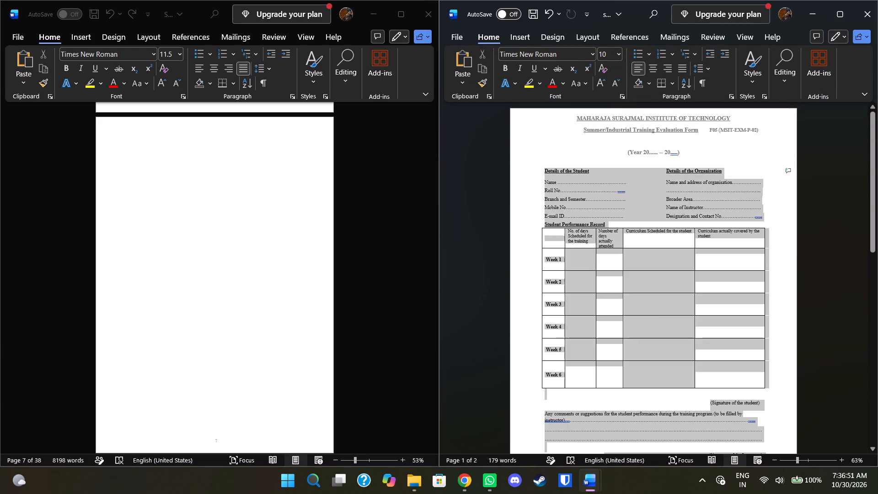
key(ctrl+c)
click(199, 156)
key(ctrl+v)
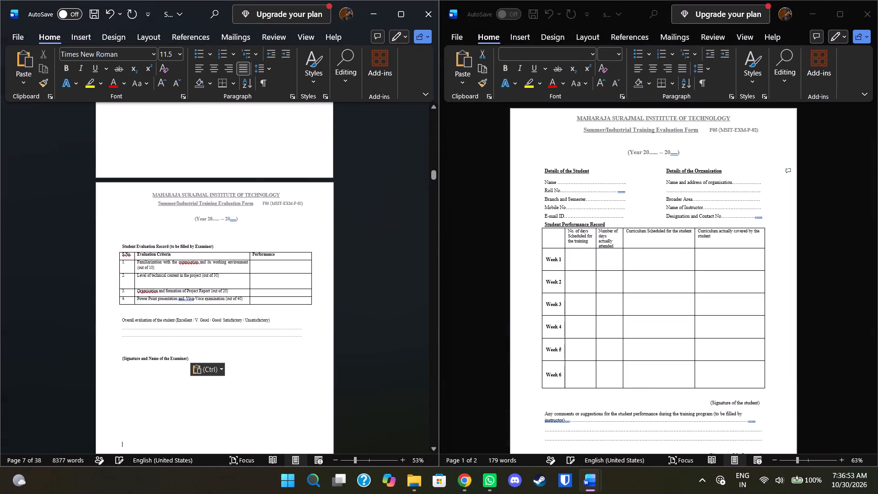
Remove the empty lines above Details of the Student in the pasted form.
drag(433, 177, 432, 162)
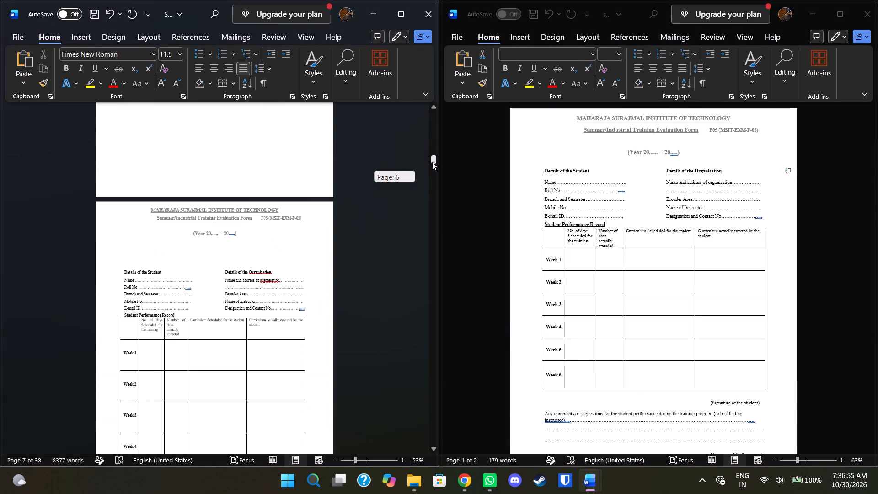
drag(432, 162, 433, 161)
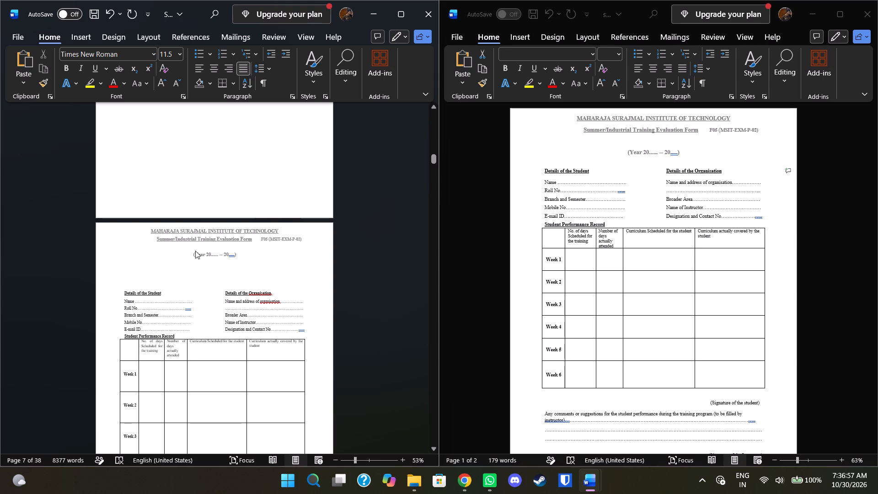
click(184, 250)
click(198, 270)
click(192, 281)
key(BackSpace)
key(BackSpace)
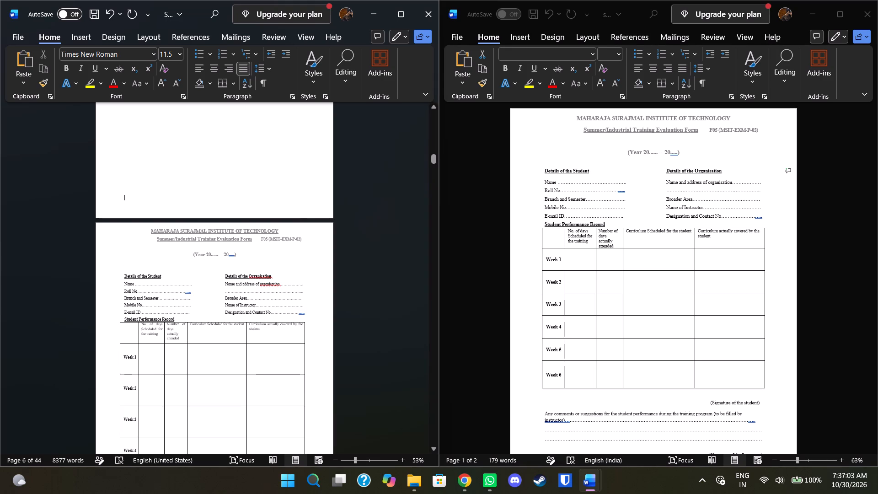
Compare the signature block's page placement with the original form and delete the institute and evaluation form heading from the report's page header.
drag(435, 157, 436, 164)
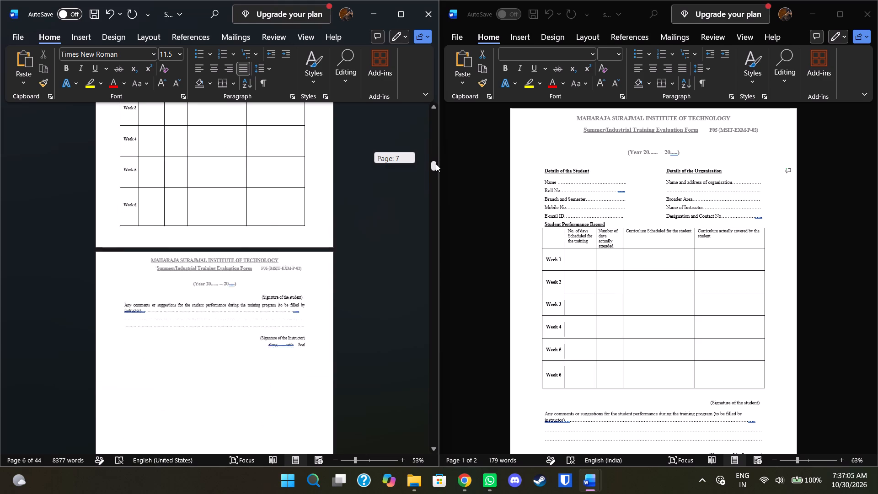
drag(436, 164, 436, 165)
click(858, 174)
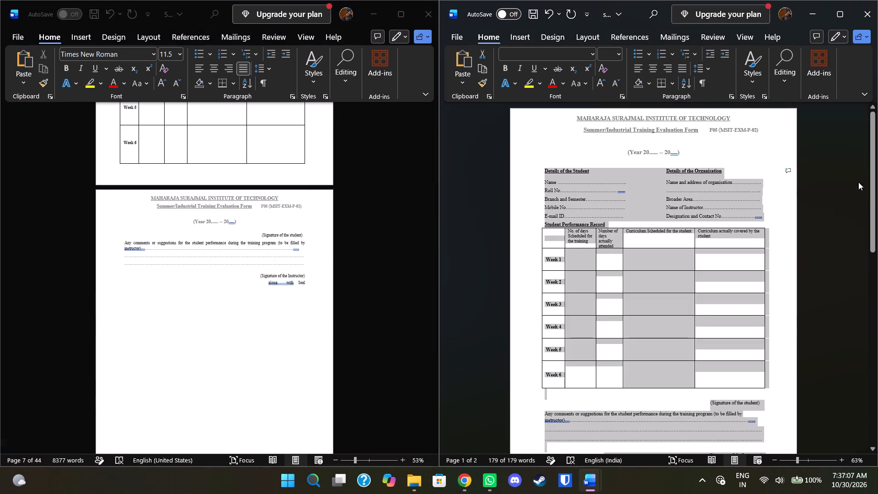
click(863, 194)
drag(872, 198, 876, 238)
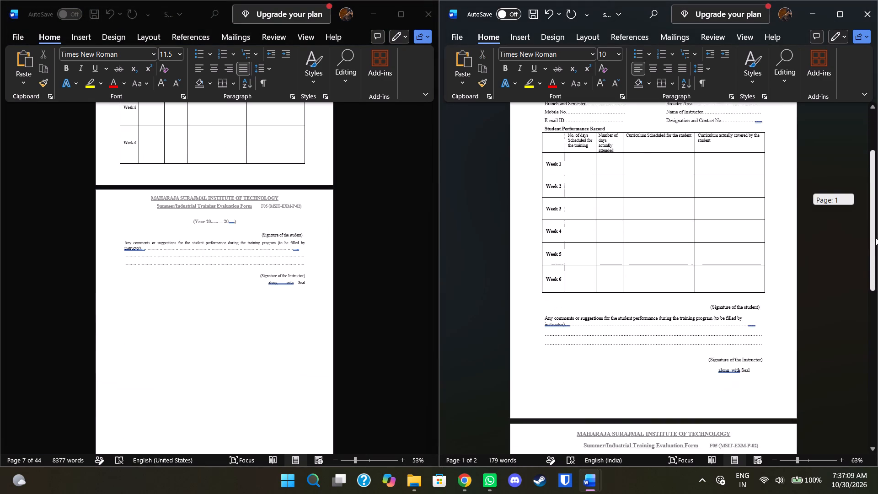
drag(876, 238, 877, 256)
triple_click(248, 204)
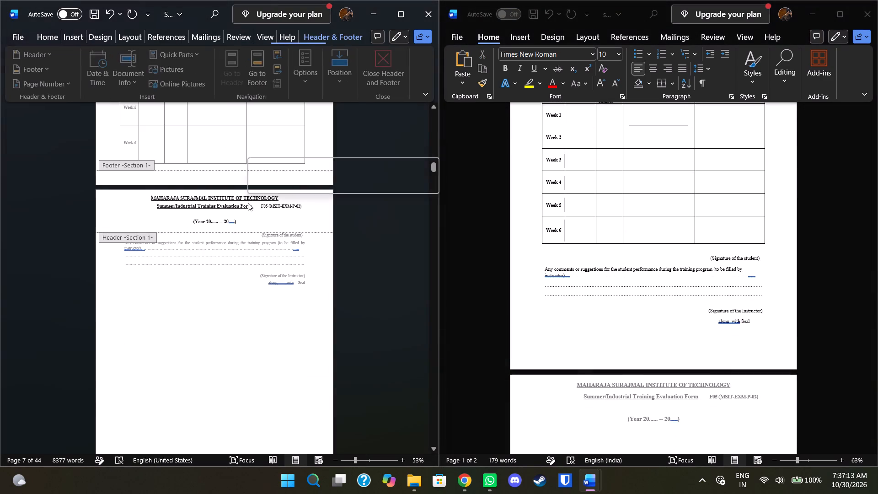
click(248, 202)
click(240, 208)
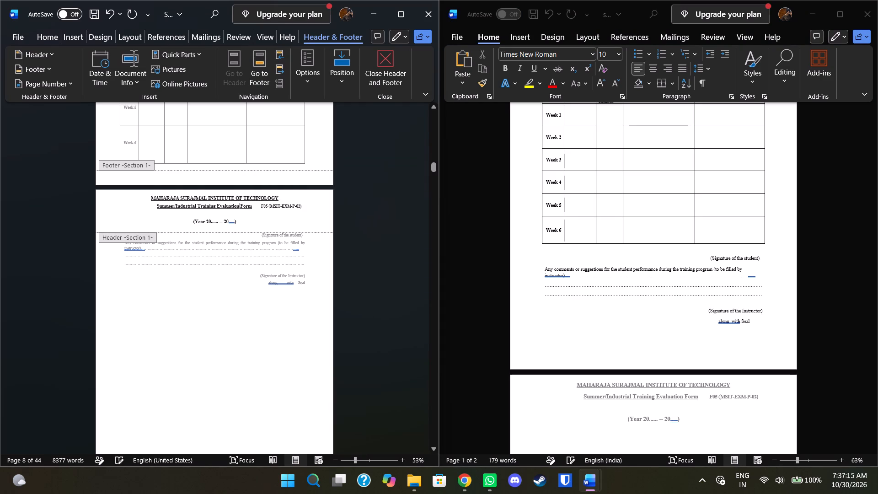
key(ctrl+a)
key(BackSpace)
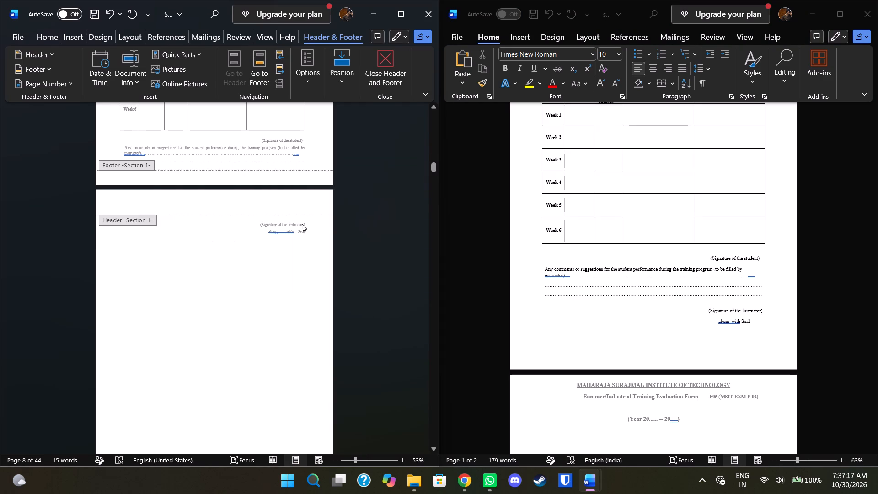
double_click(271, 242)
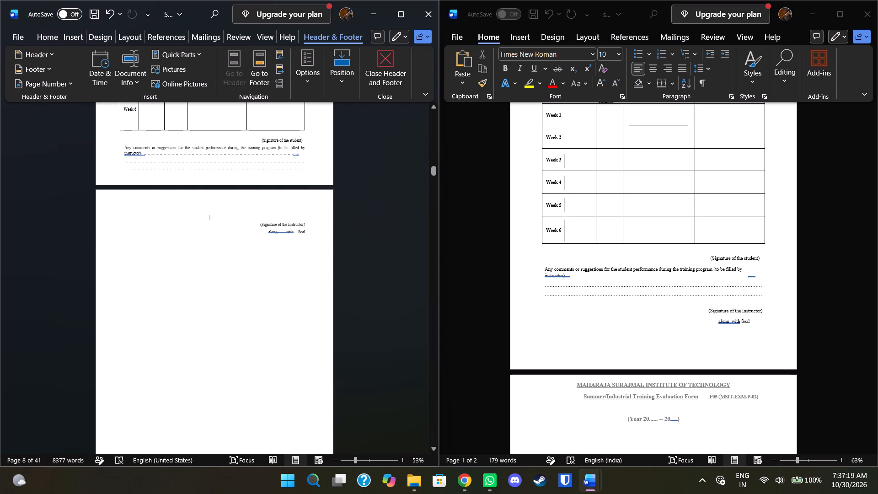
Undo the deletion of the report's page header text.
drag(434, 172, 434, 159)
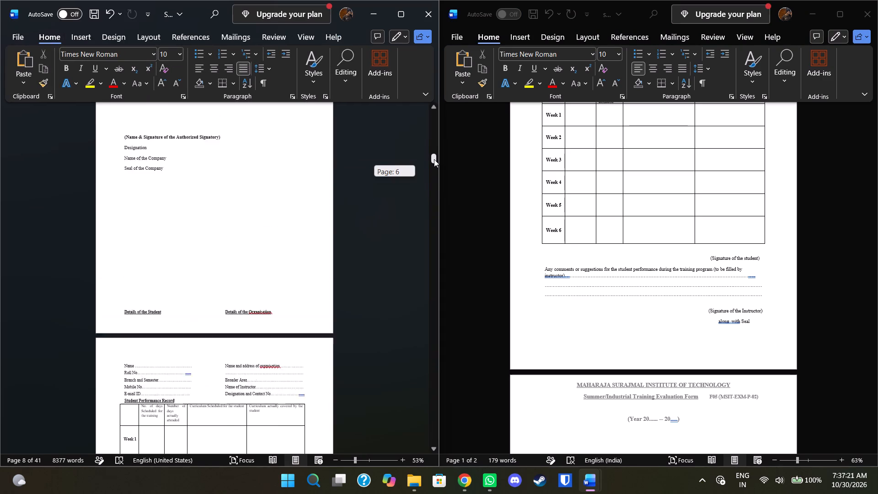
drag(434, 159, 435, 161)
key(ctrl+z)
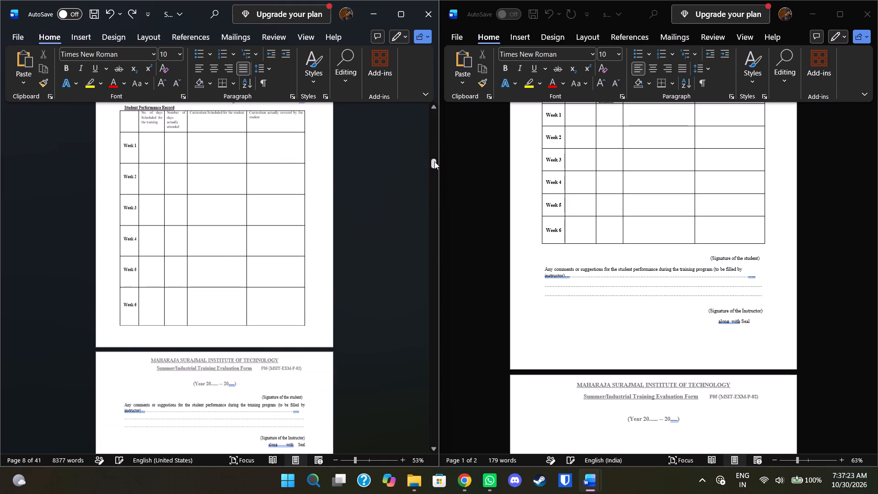
Copy the institute, evaluation form and year heading from the report's page header, delete it there and return to the body text.
triple_click(226, 363)
click(227, 362)
key(ctrl+a)
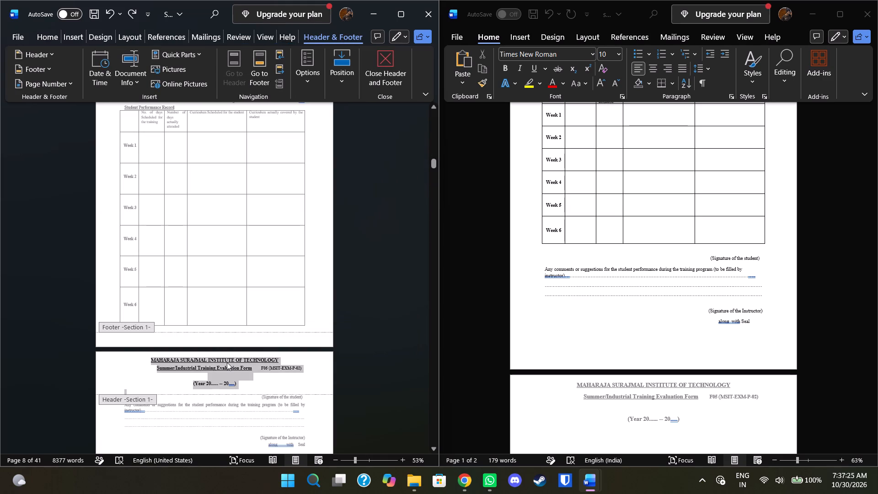
key(ctrl+c)
key(BackSpace)
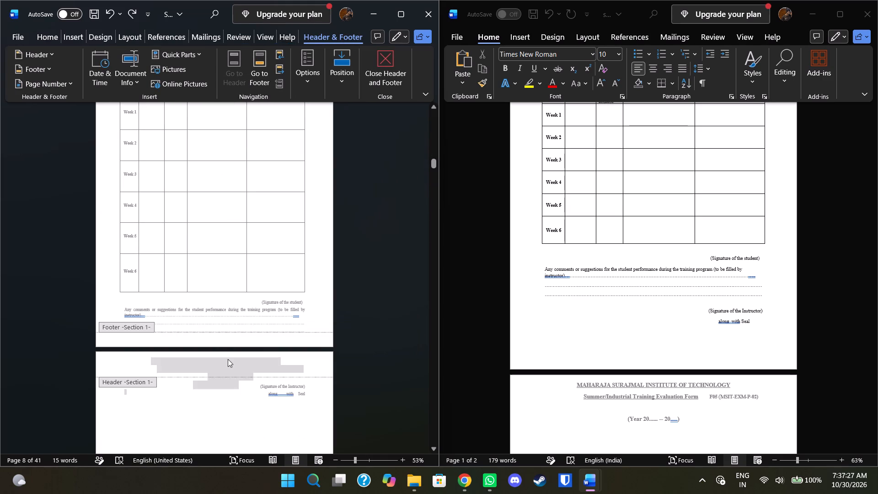
drag(434, 166, 434, 157)
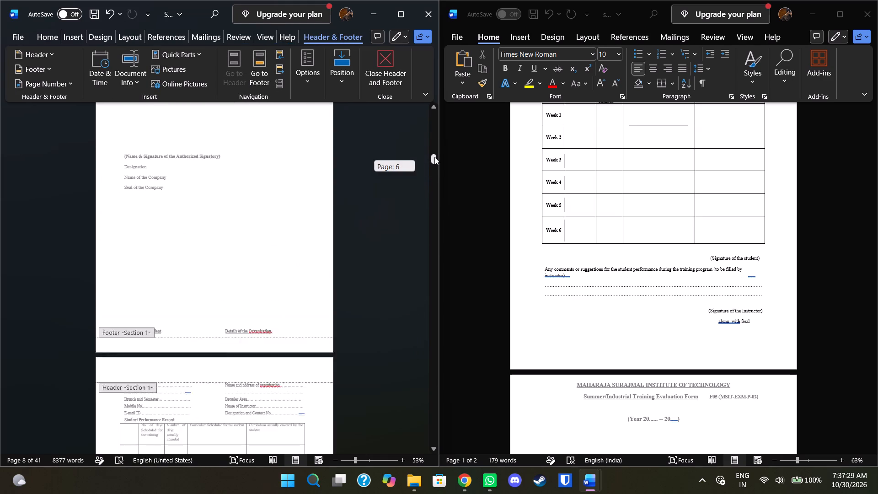
drag(434, 157, 436, 157)
drag(436, 157, 438, 160)
click(334, 265)
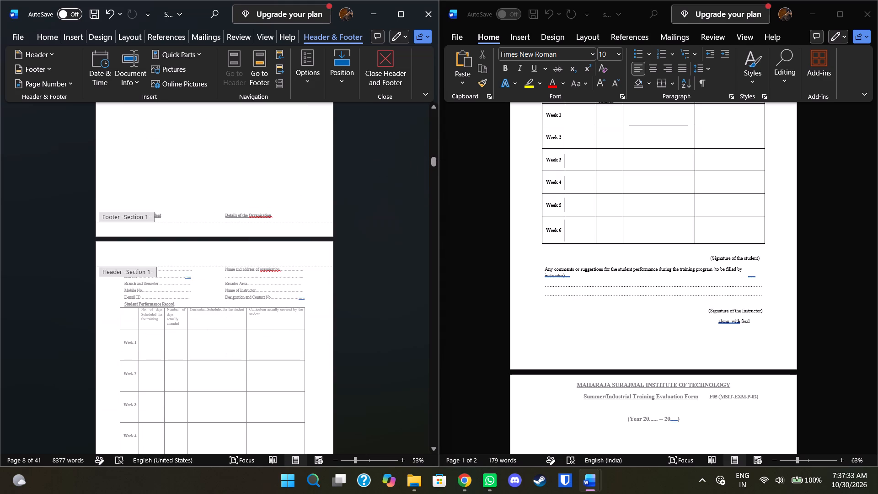
double_click(236, 276)
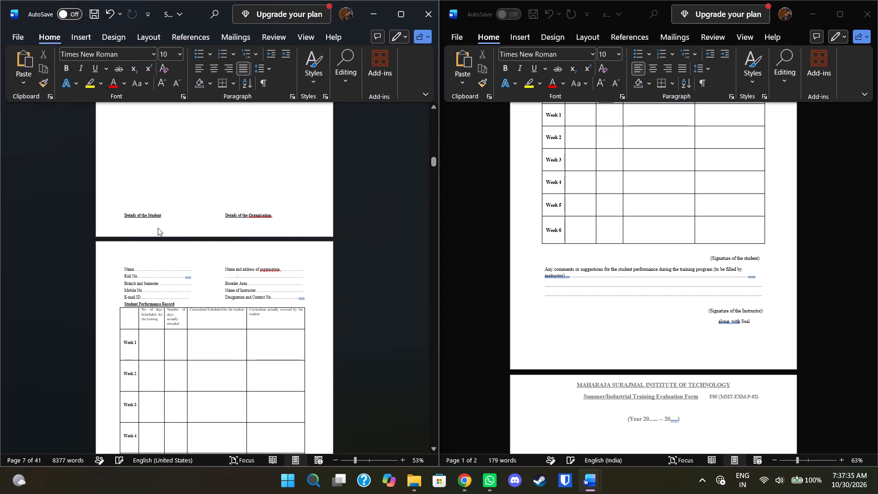
Insert seven line breaks above the form's Name line at the start of its page.
click(165, 235)
click(175, 253)
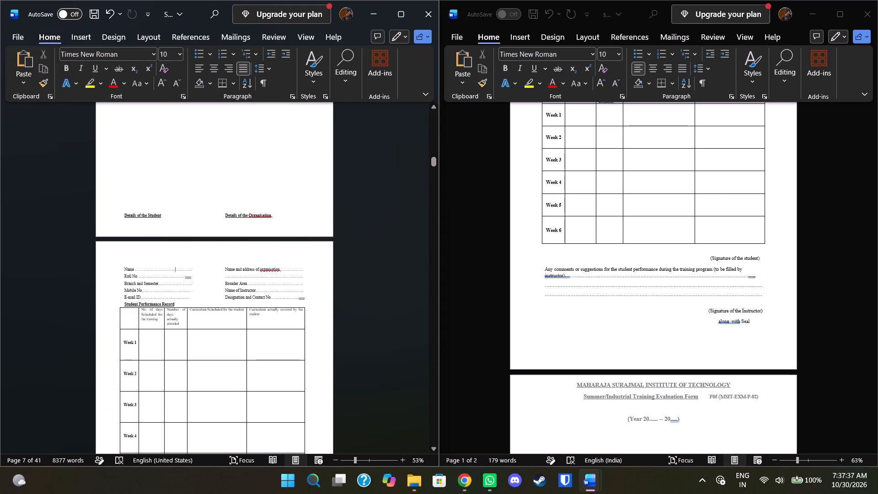
click(76, 265)
click(125, 258)
key(backslash)
key(BackSpace)
key(shift+Return)
key(shift+Return)
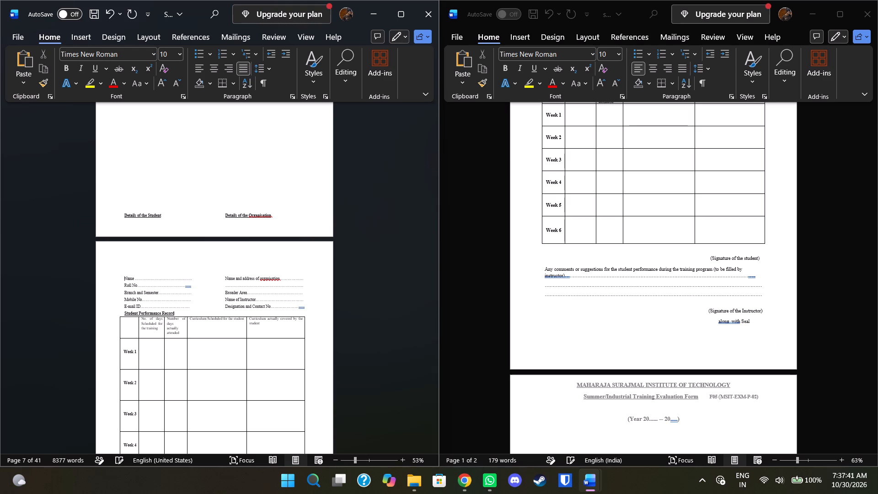
key(shift+Return)
key(shift+Return)
key(shift+Return)
key(shift+Return)
key(shift+Return)
Paste the copied institute heading into the space above the Name line and remove four surplus line breaks beneath it.
click(175, 252)
key(ctrl+v)
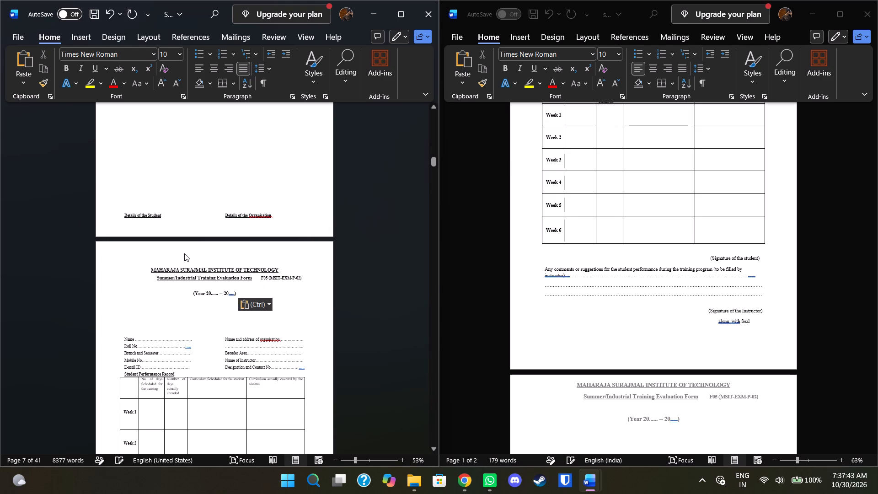
click(171, 322)
key(BackSpace)
key(BackSpace)
key(BackSpace)
key(BackSpace)
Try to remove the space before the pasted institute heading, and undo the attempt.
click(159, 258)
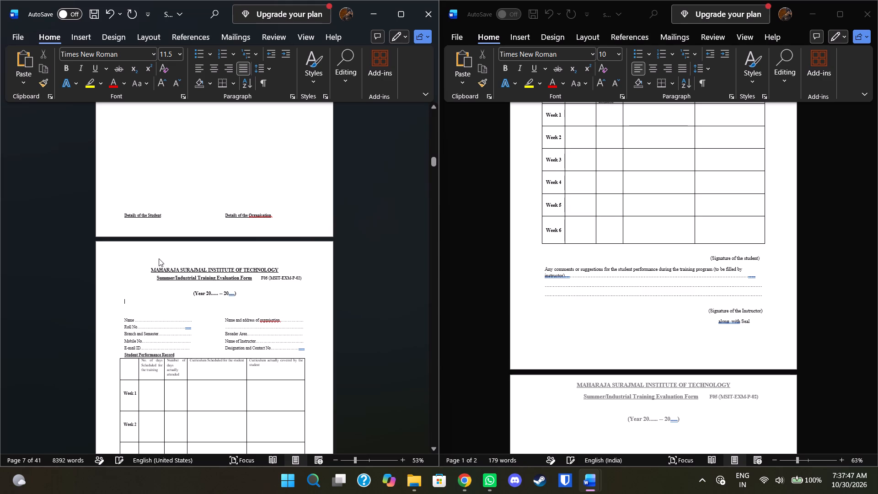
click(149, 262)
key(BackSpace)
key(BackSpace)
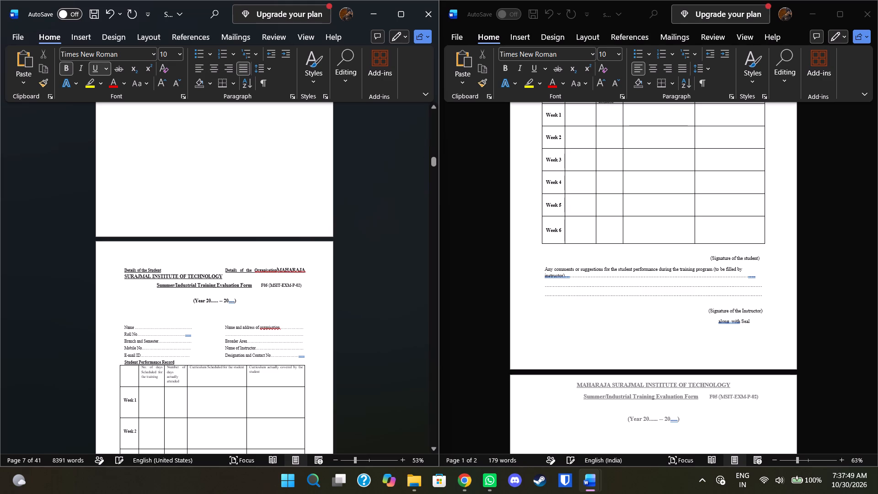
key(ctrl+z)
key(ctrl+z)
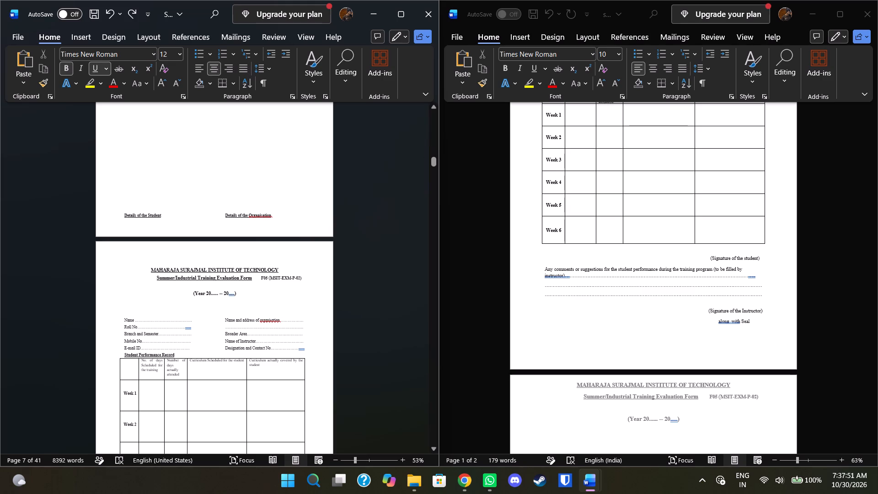
Move the form code F05 (MSIT-EXM-P-02) onto its own centred line beneath the Summer/Industrial Training Evaluation Form heading.
click(260, 278)
key(Return)
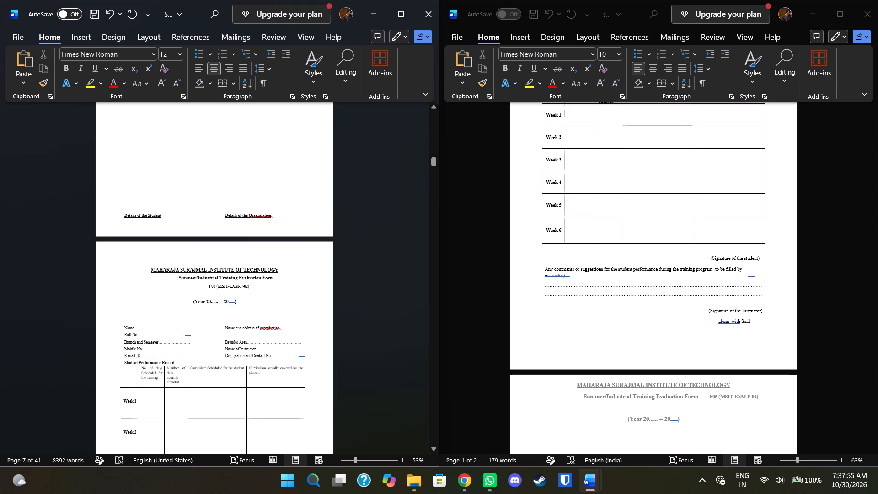
key(space)
triple_click(217, 286)
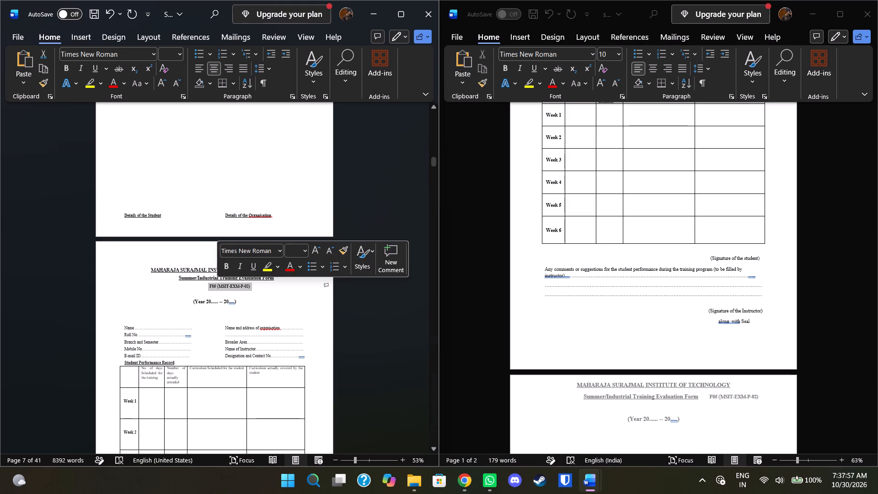
click(215, 71)
click(215, 73)
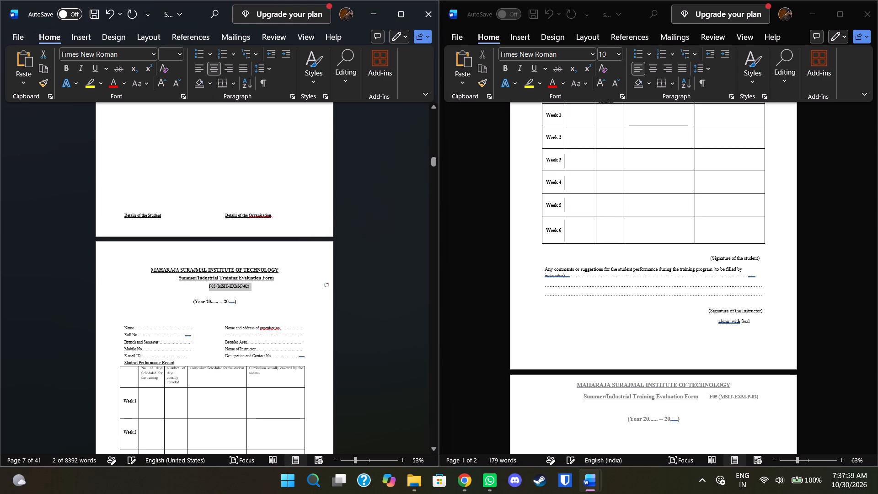
Move the line with the Student and Organisation details headings from the certificate page's bottom to just below the form's year line.
click(226, 334)
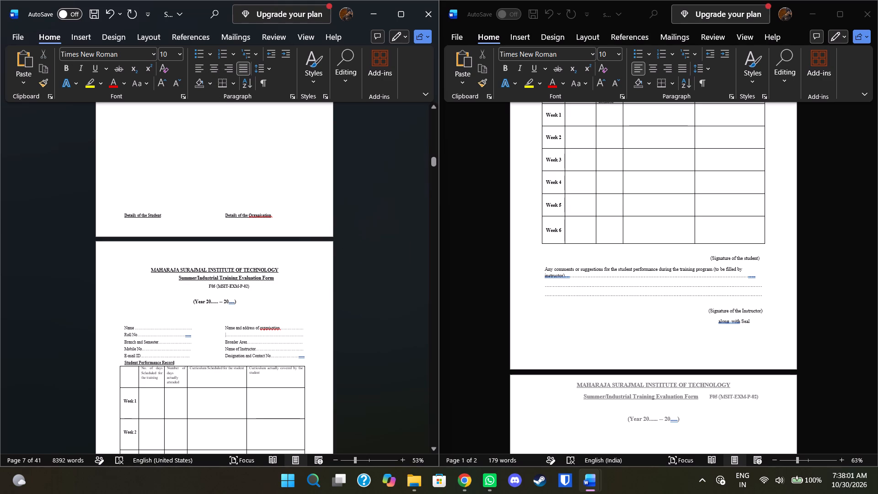
drag(432, 162, 432, 171)
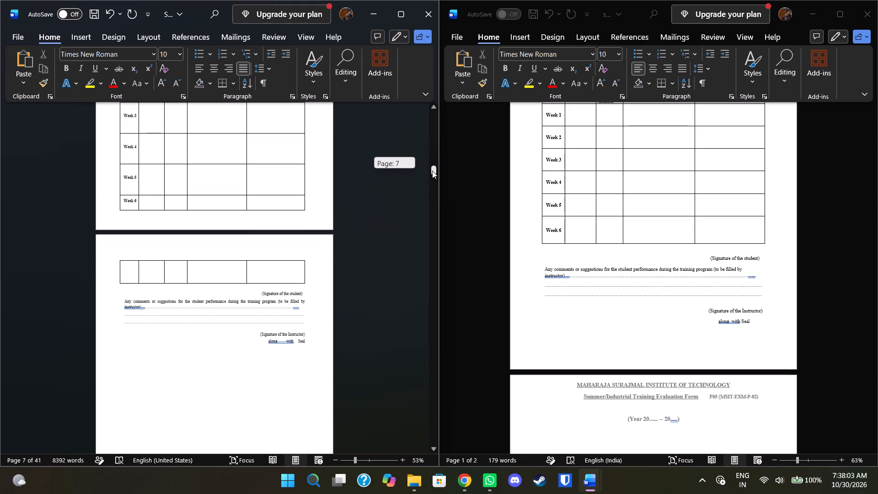
drag(432, 171, 434, 151)
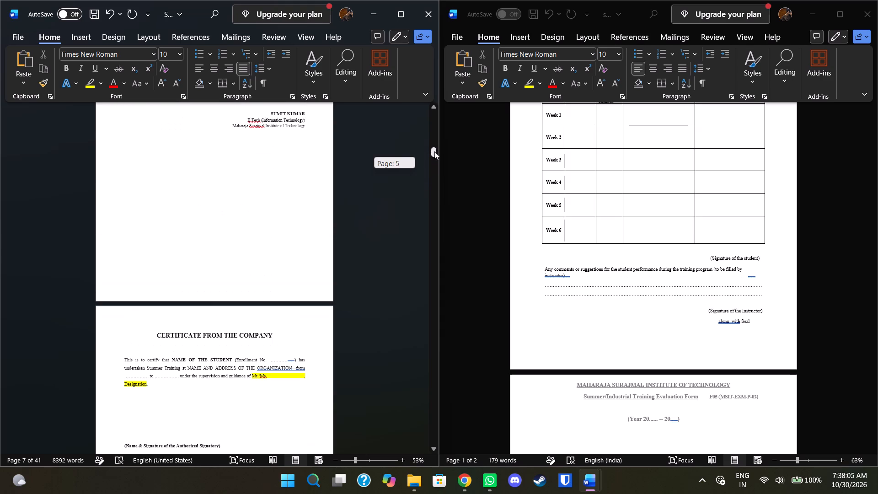
drag(434, 151, 439, 159)
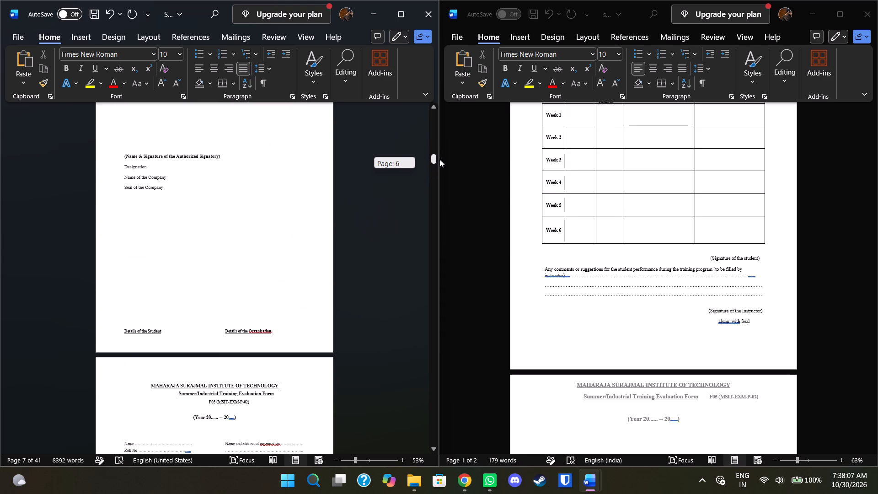
drag(439, 159, 439, 159)
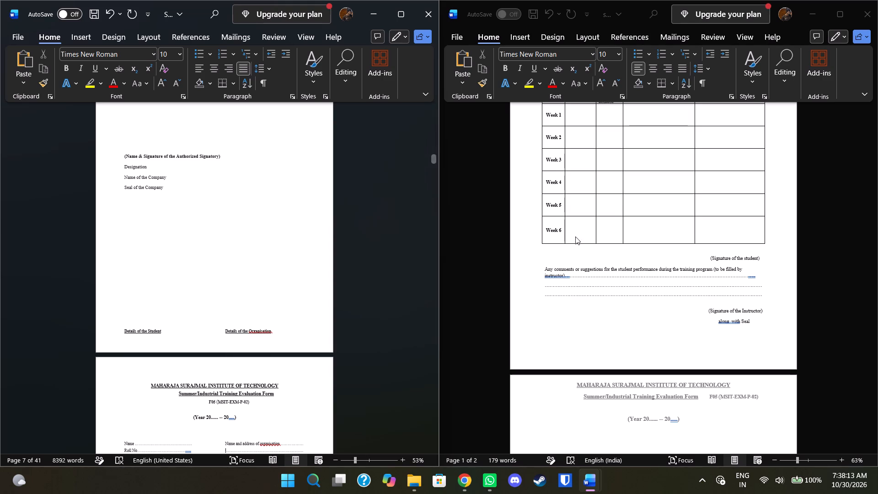
scroll(575, 239, up, 1)
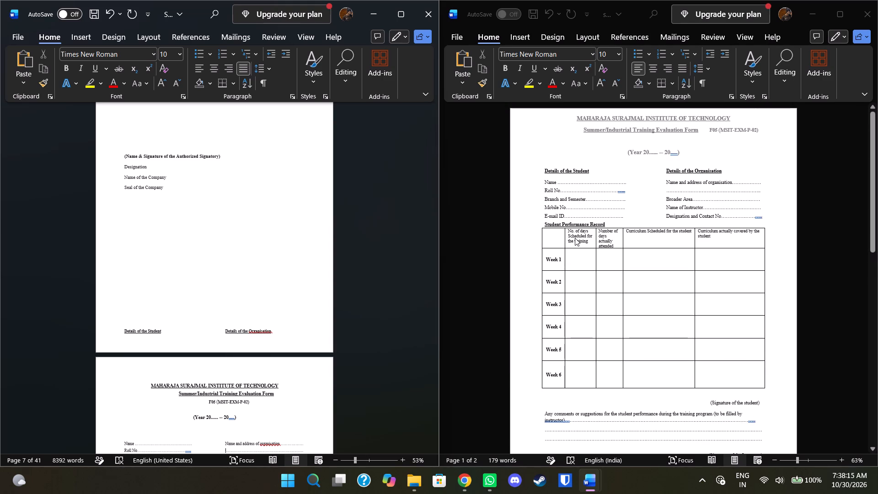
triple_click(152, 330)
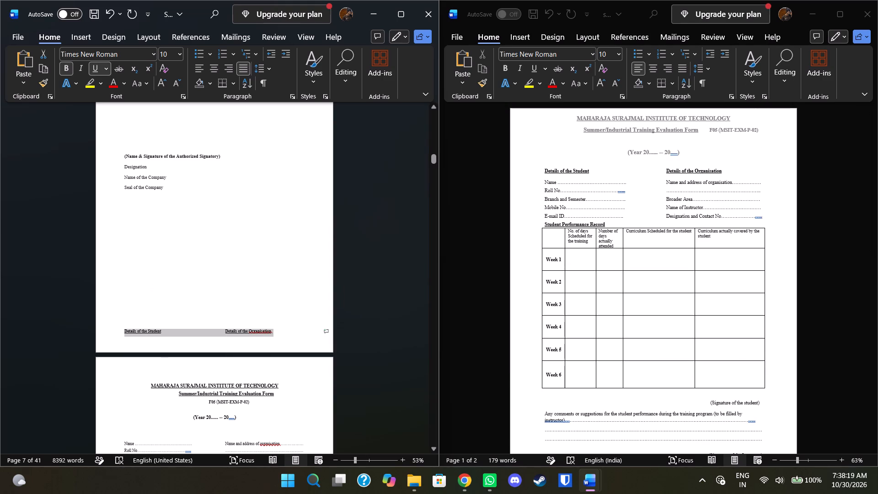
key(ctrl+x)
click(153, 419)
key(ctrl+v)
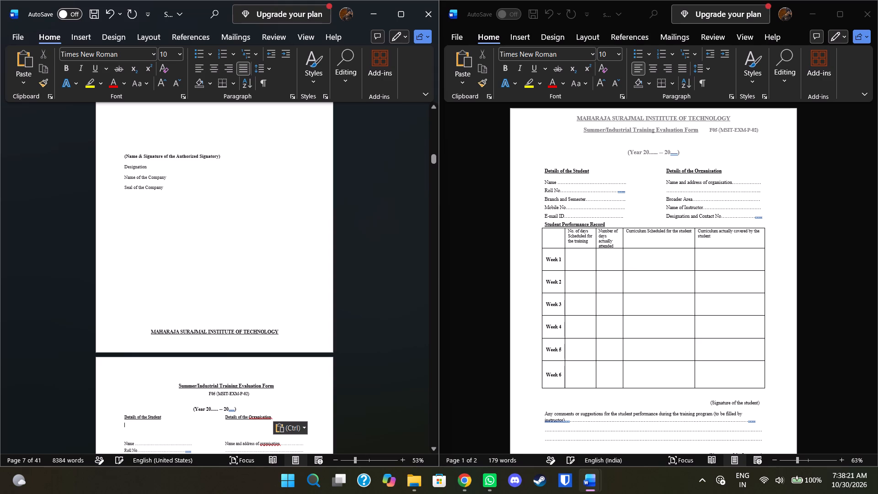
Insert a line break before the institute heading to push it onto the form's own page.
click(146, 329)
key(Return)
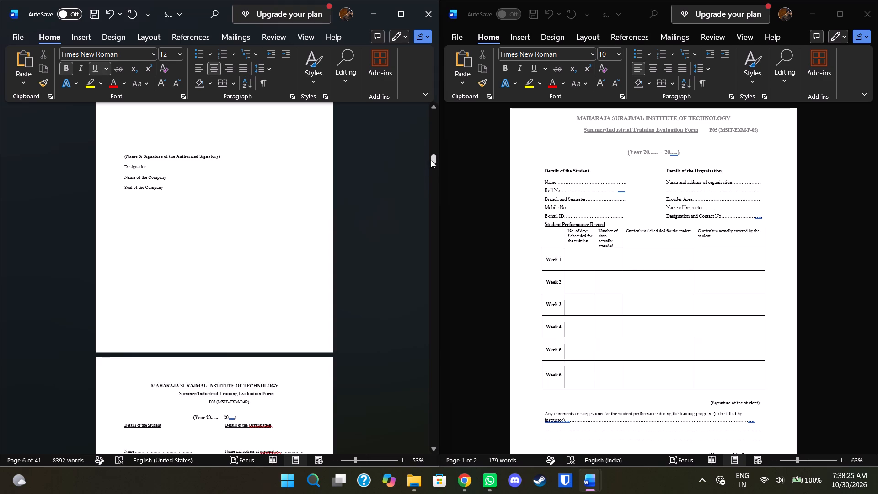
Remove one blank line beneath the Details of the Student and Details of the Organisation headings.
drag(431, 160, 433, 165)
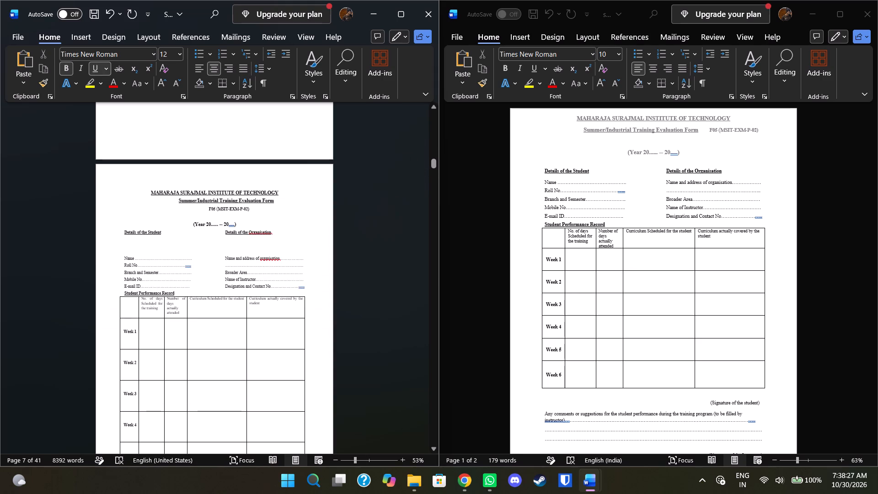
click(132, 242)
key(BackSpace)
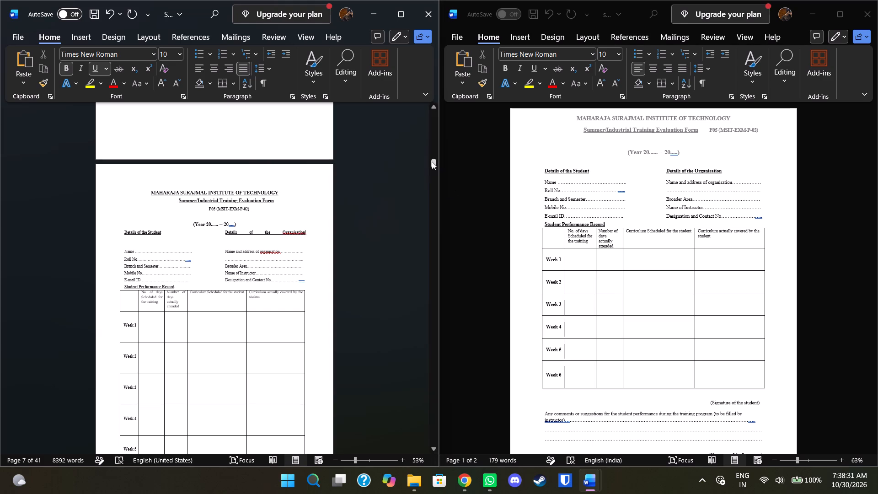
Copy the institute name, evaluation form title and form code lines from the top of the form's first page.
drag(433, 161, 437, 164)
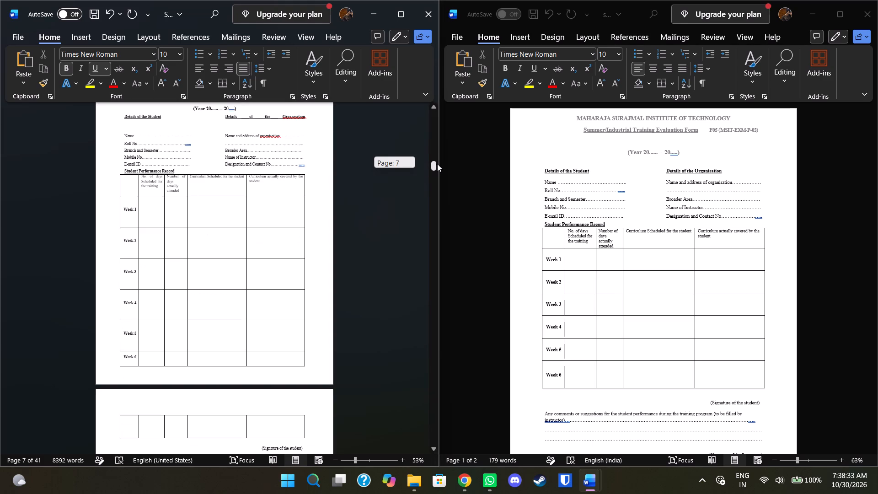
drag(437, 164, 440, 169)
scroll(707, 236, down, 1)
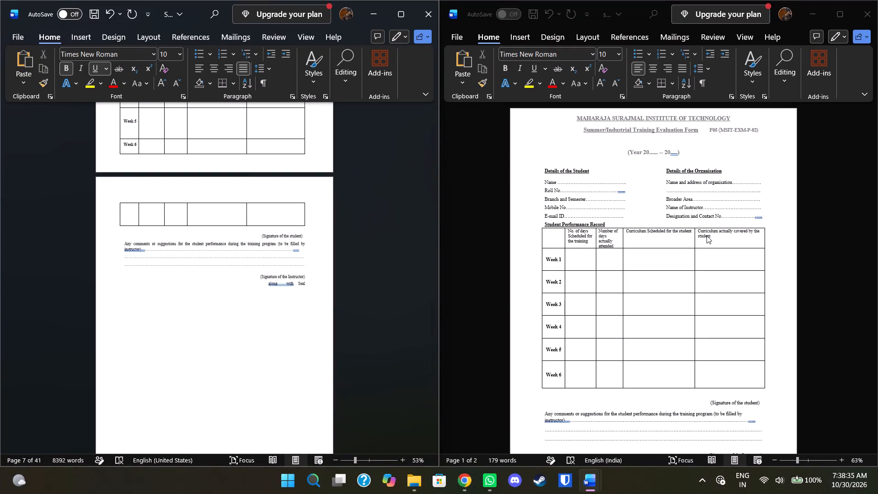
scroll(707, 236, down, 1)
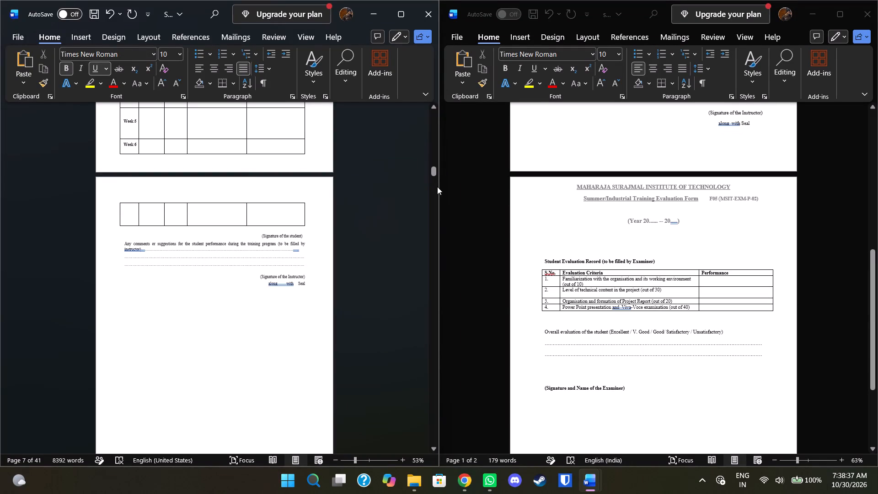
drag(433, 170, 435, 176)
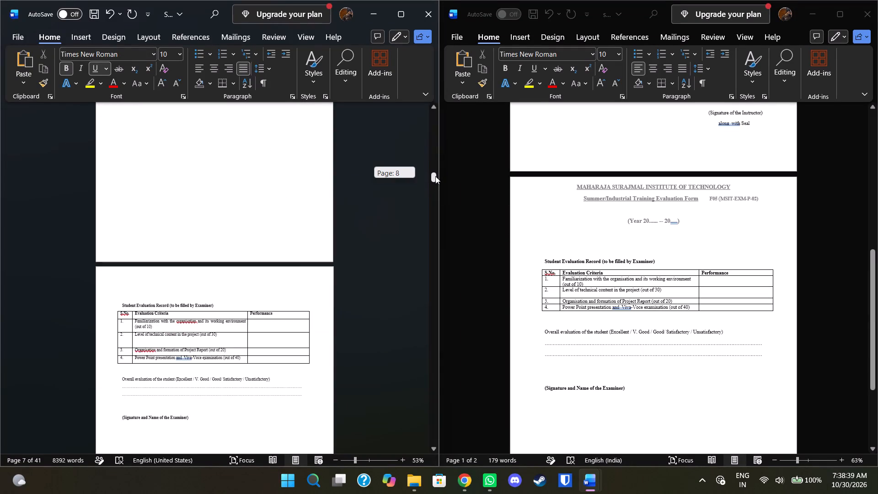
drag(435, 176, 439, 163)
drag(151, 154, 252, 172)
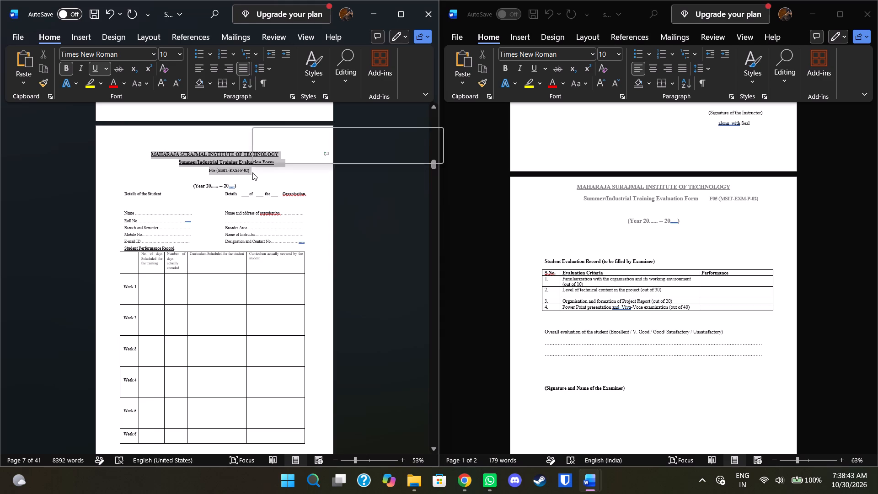
key(ctrl+c)
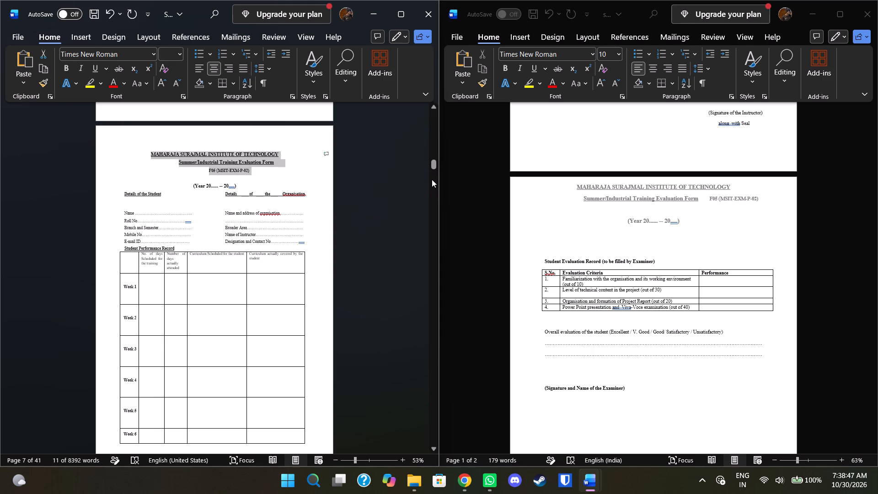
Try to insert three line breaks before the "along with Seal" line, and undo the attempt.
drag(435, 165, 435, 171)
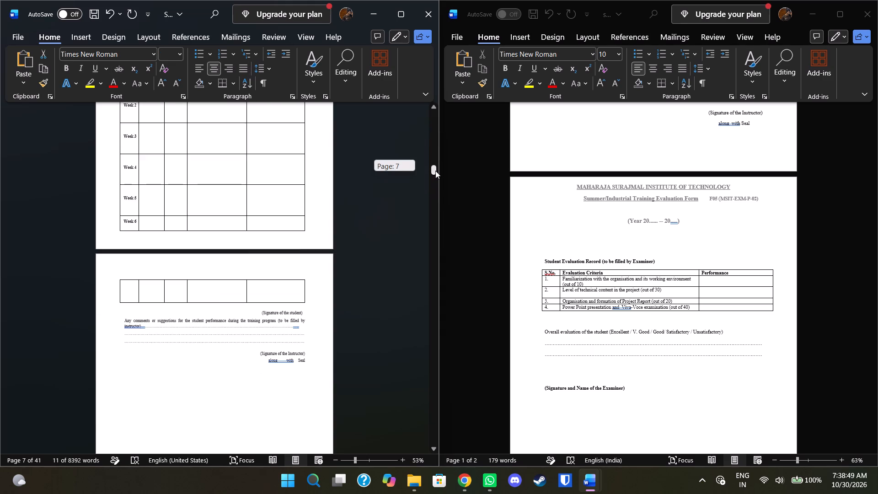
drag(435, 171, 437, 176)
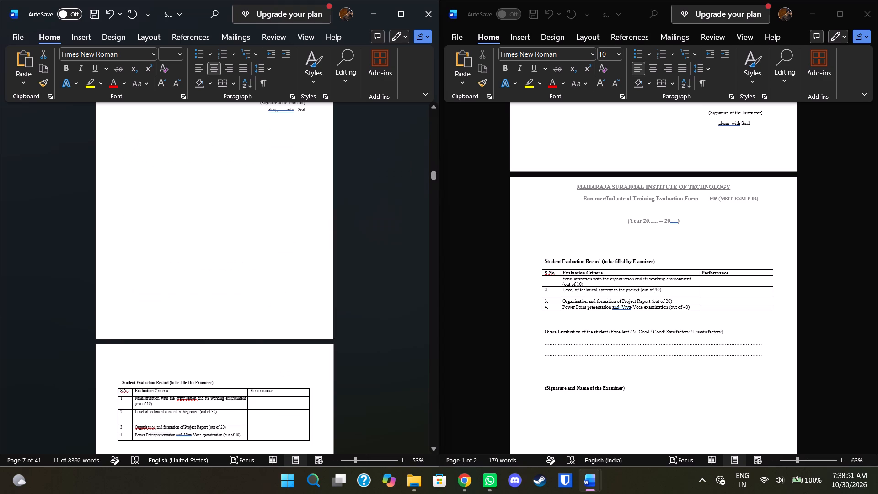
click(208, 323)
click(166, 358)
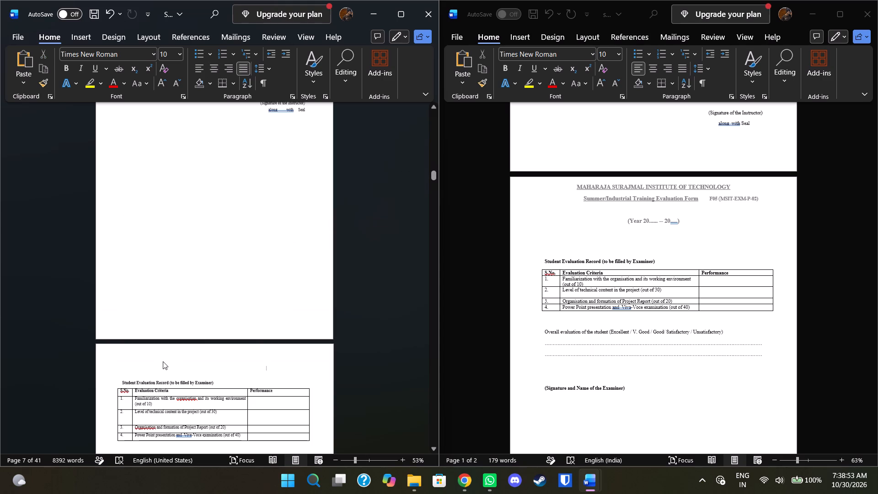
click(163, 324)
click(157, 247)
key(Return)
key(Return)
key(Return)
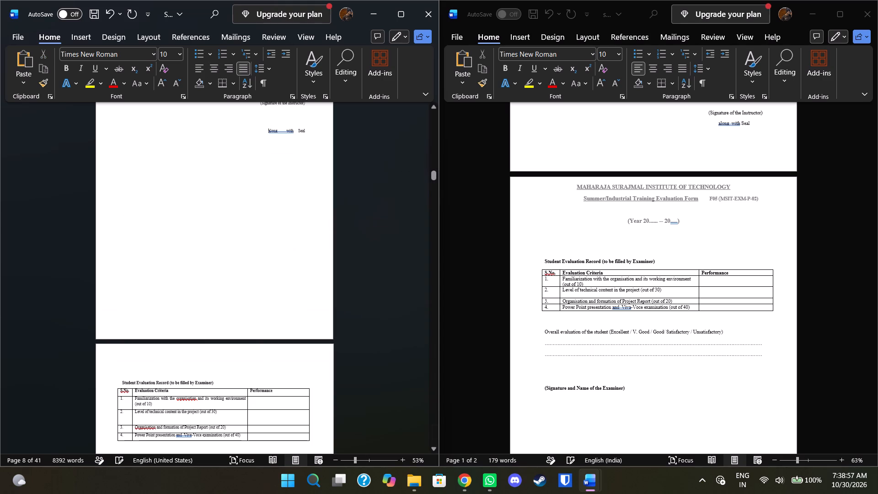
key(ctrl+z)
Insert 23 line breaks after the "along with Seal" line below the instructor's signature.
click(434, 176)
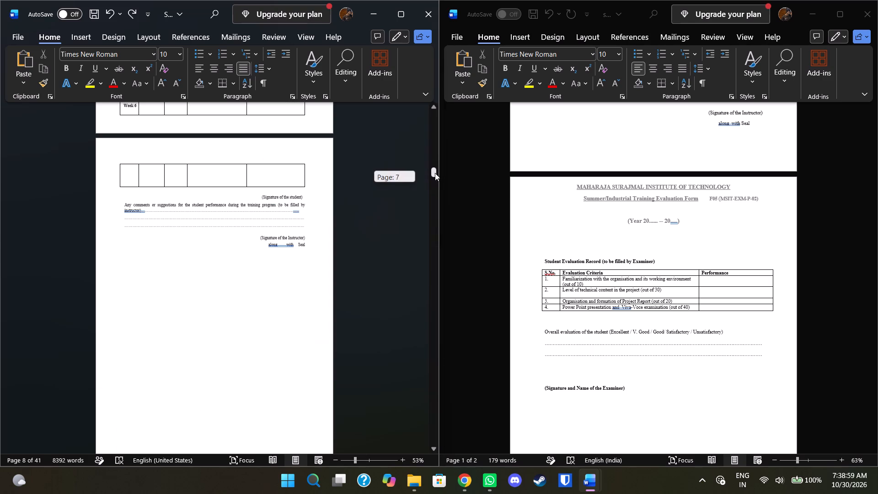
click(293, 302)
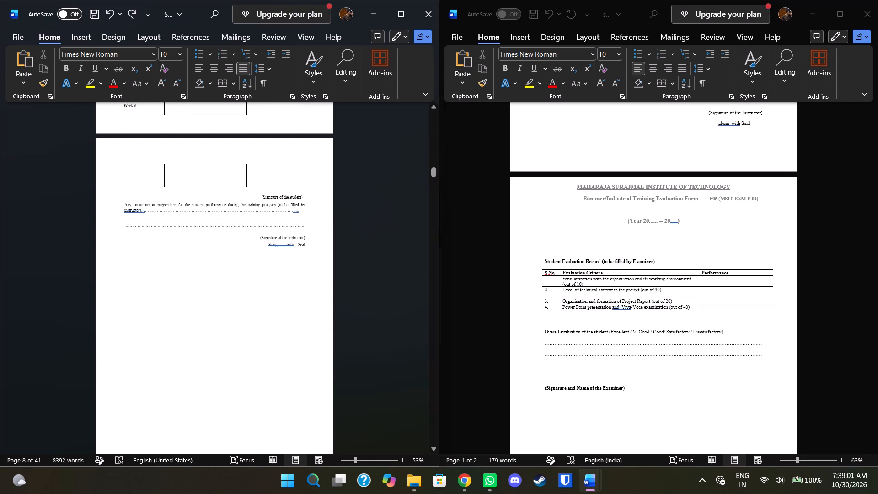
click(317, 251)
key(Return)
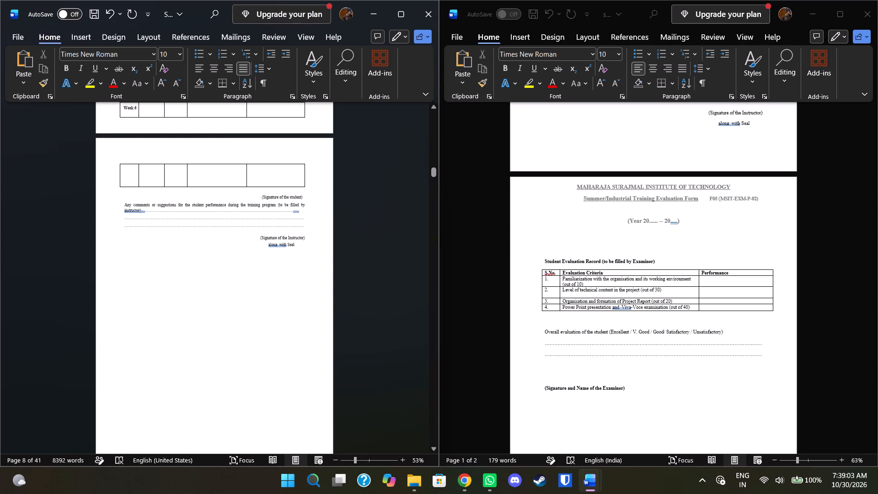
key(Return)
key(Return)
key(Return)
key(Return)
key(Return)
key(Return)
key(Return)
key(Return)
key(Return)
key(Return)
key(Return)
key(Return)
key(Return)
key(Return)
key(Return)
key(Return)
key(Return)
key(Return)
key(Return)
key(Return)
key(Return)
key(Return)
Remove 16 surplus line breaks from the blank space above the Student Evaluation Record page.
drag(433, 172, 434, 176)
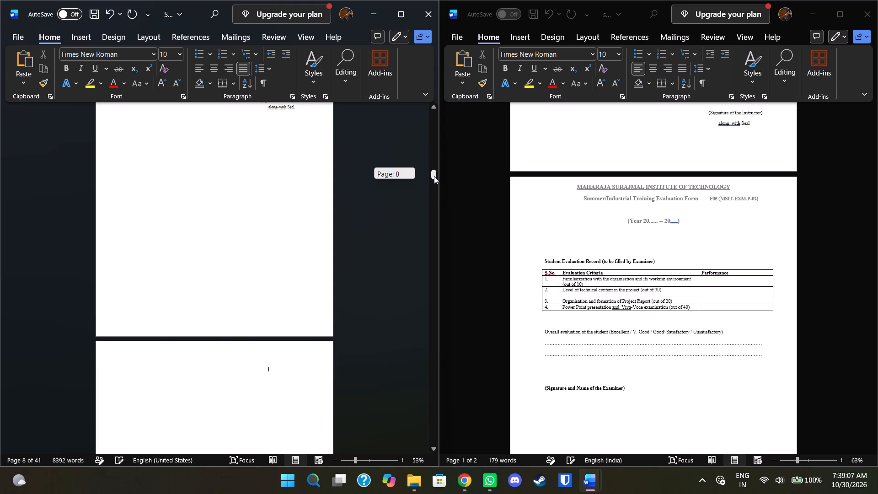
drag(434, 176, 435, 178)
key(BackSpace)
key(BackSpace)
key(BackSpace)
key(BackSpace)
key(BackSpace)
key(BackSpace)
key(BackSpace)
key(BackSpace)
key(BackSpace)
key(BackSpace)
key(BackSpace)
key(BackSpace)
key(BackSpace)
key(BackSpace)
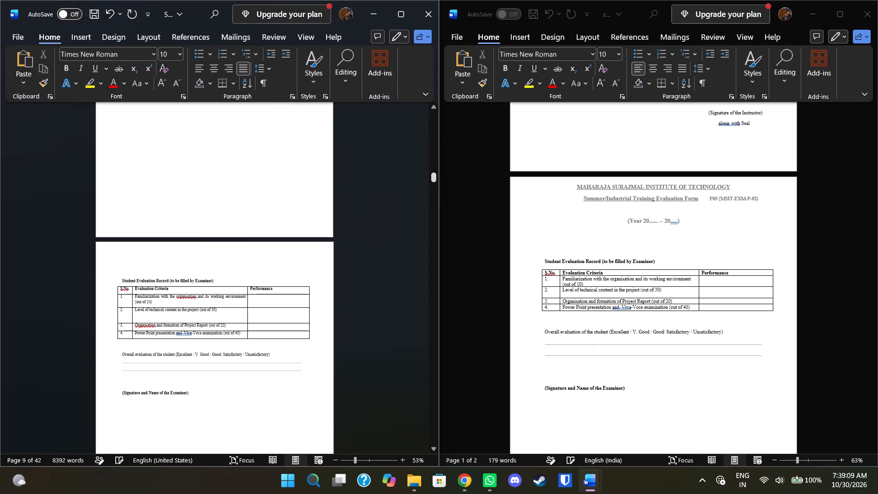
key(BackSpace)
key(BackSpace)
Paste the institute name, form title and form code lines below the signature, and insert ten line breaks above them to start a new page.
key(ctrl+v)
click(147, 140)
key(Return)
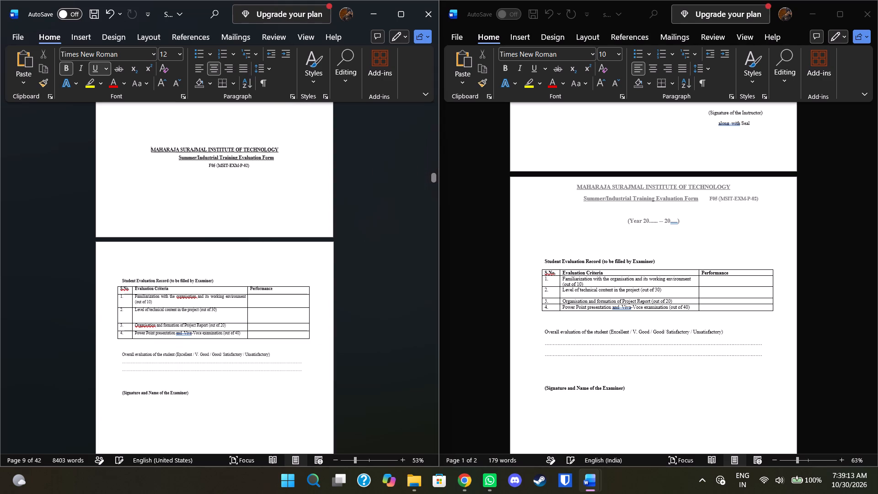
key(Return)
key(Return)
key(Return)
key(Return)
key(Return)
key(Return)
key(Return)
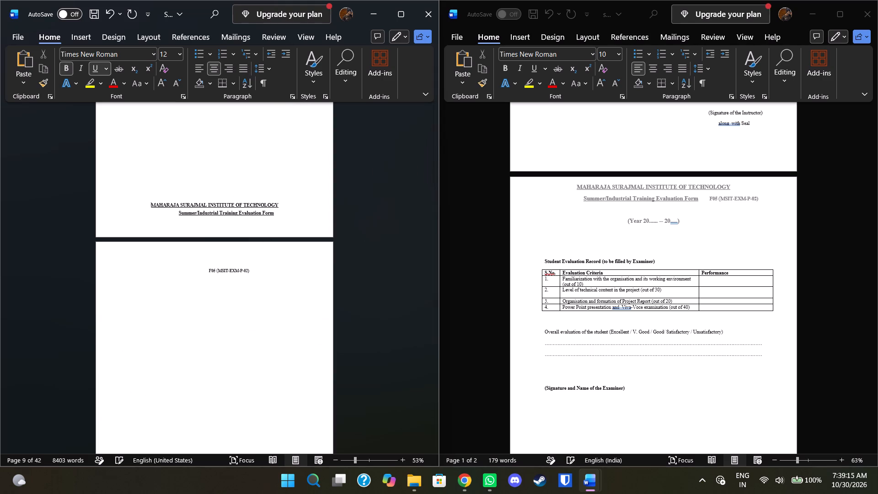
key(Return)
key(Return)
drag(431, 179, 432, 180)
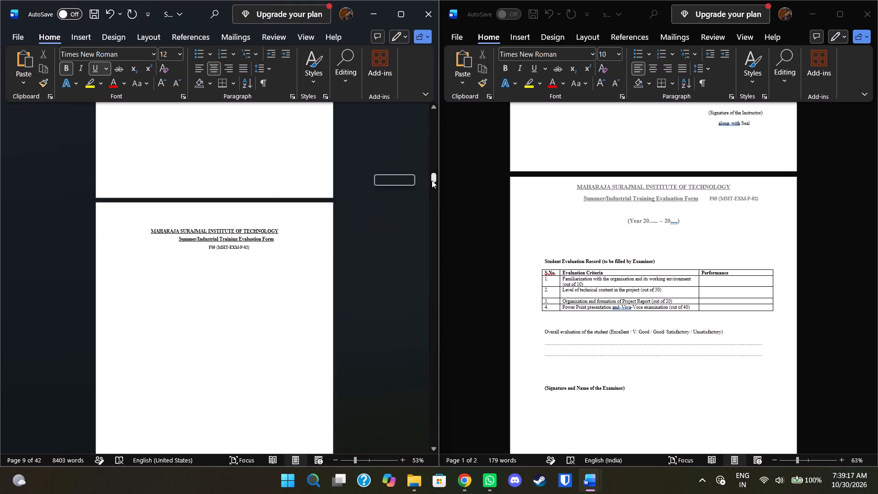
drag(432, 180, 433, 183)
Remove surplus blank space between the pasted form code line and the Student Evaluation Record section.
click(260, 307)
click(202, 346)
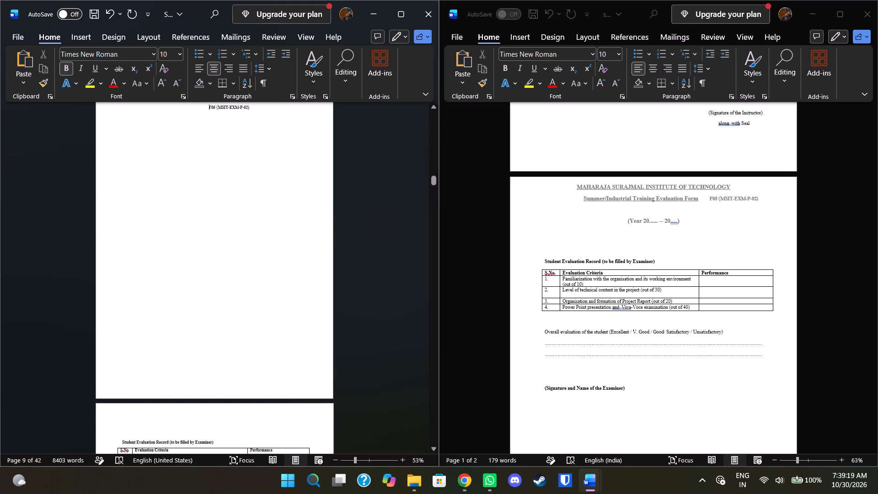
click(123, 432)
key(BackSpace)
key(BackSpace)
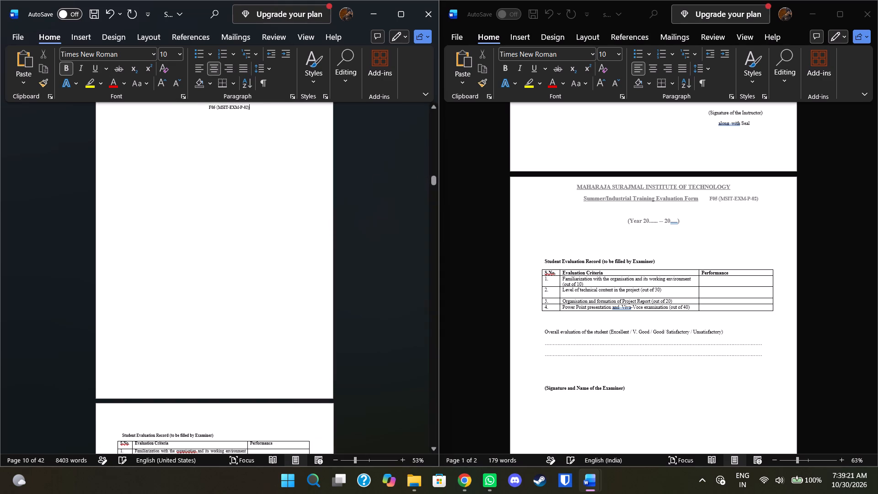
key(BackSpace)
key(BackSpace)
Move the whole Student Evaluation Record section, through the examiner's signature line, to three line breaks below the pasted form heading.
click(118, 431)
drag(120, 431, 143, 446)
drag(143, 446, 199, 353)
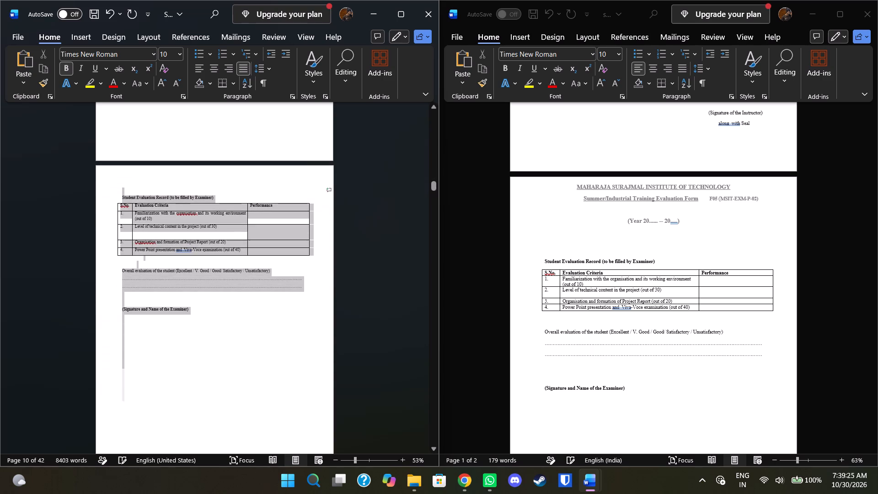
drag(199, 353, 210, 325)
key(ctrl+x)
scroll(221, 310, up, 2)
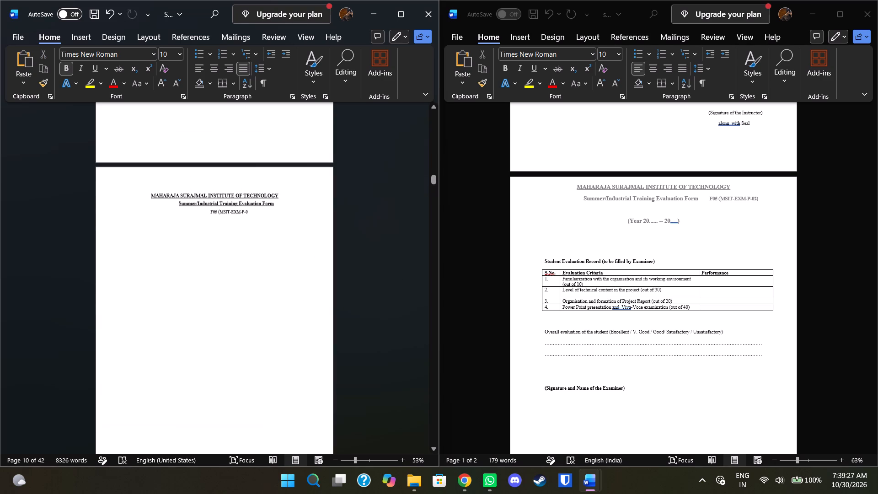
click(267, 221)
key(Return)
key(Return)
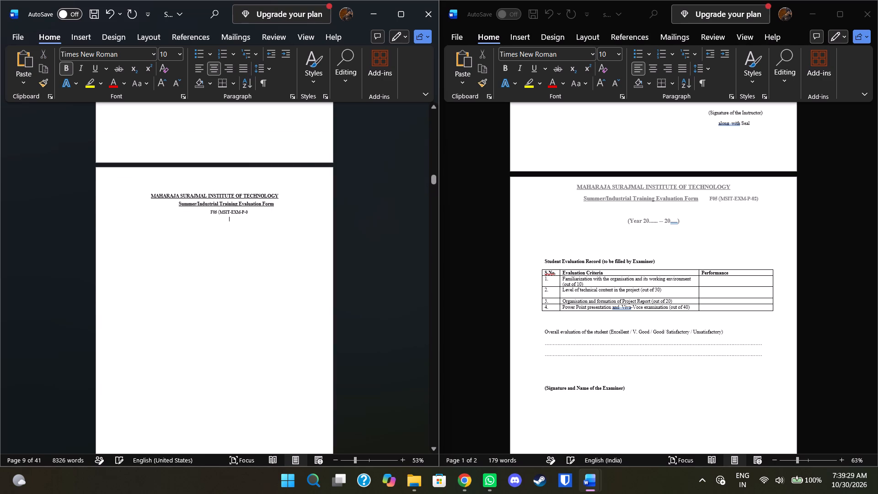
key(Return)
key(ctrl+v)
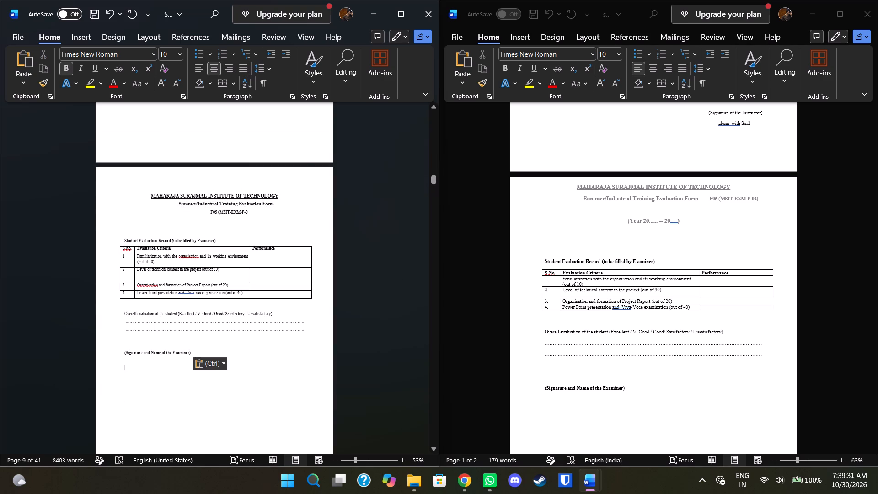
Complete the form code above the Student Evaluation Record as F05 (MSIT-EXM-P-02).
click(251, 210)
key(2)
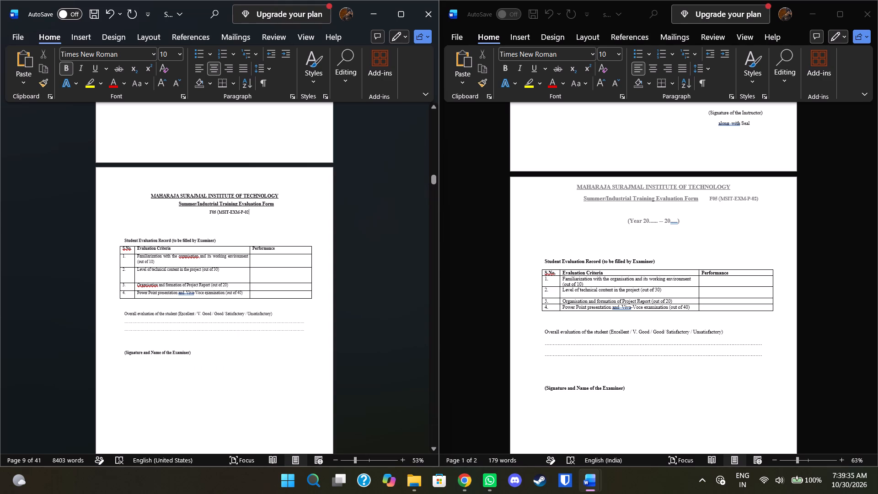
key(shift+parenright)
Close the separate summer training ISO Form document without saving its changes.
drag(434, 178, 441, 173)
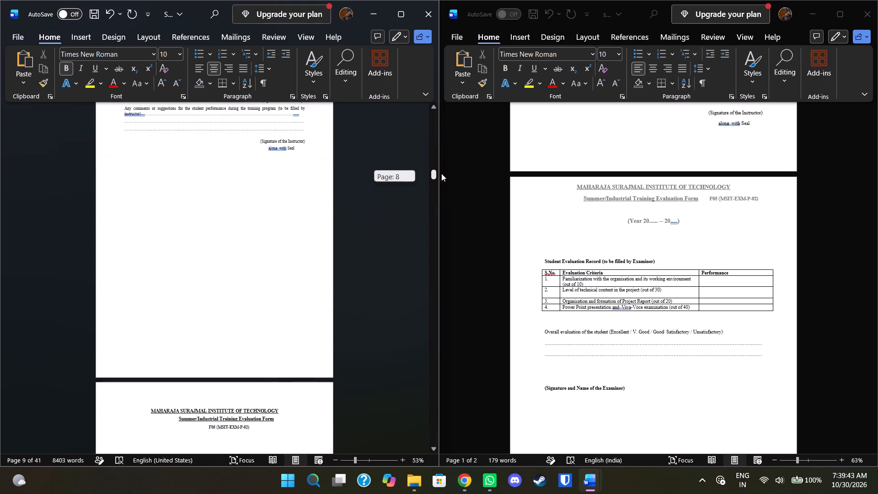
drag(441, 173, 443, 178)
scroll(581, 294, down, 3)
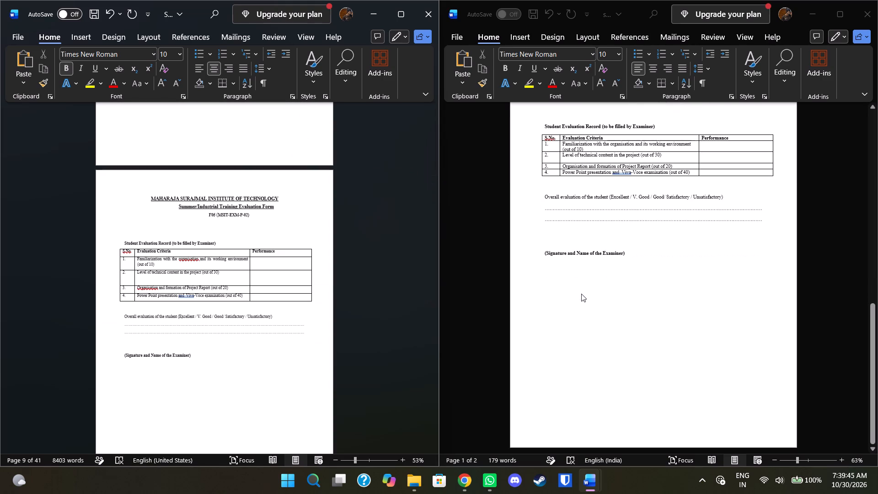
click(869, 12)
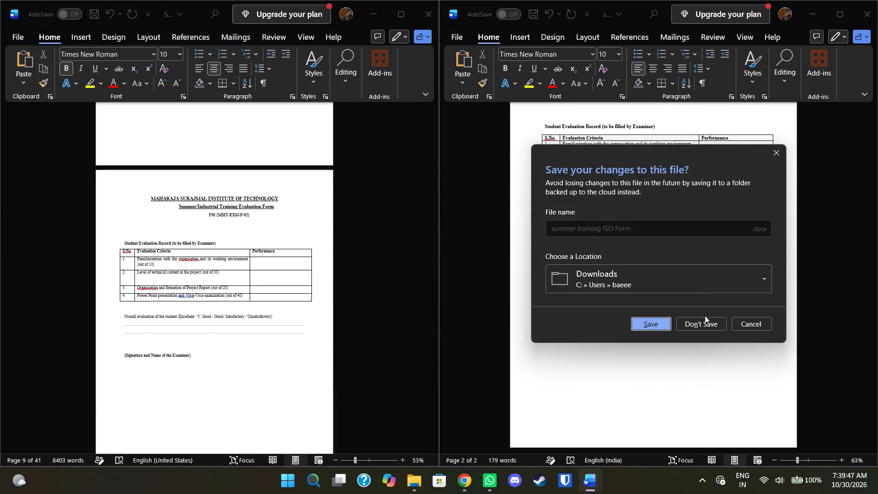
click(701, 323)
Consult the ES-361 guidelines' item sequence in the browser and delete the Abstract heading, its paragraphs and keywords from the report.
scroll(284, 301, down, 3)
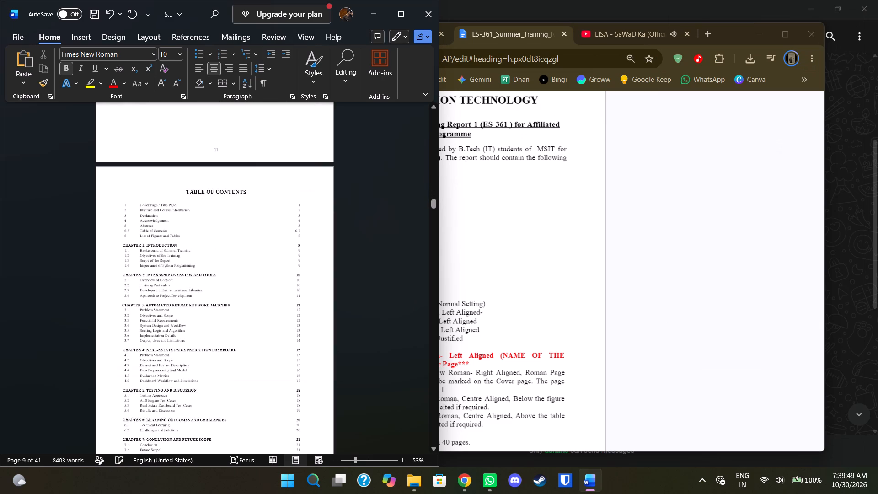
scroll(283, 301, up, 2)
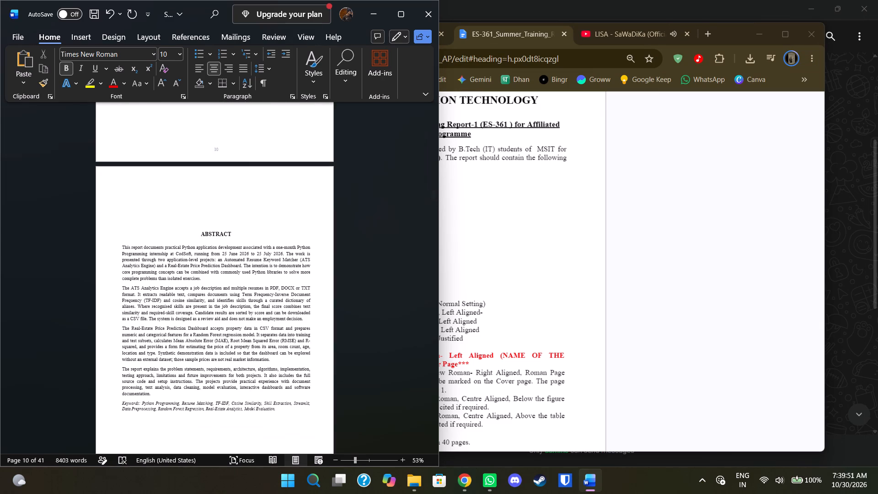
click(555, 233)
key(alt+Tab)
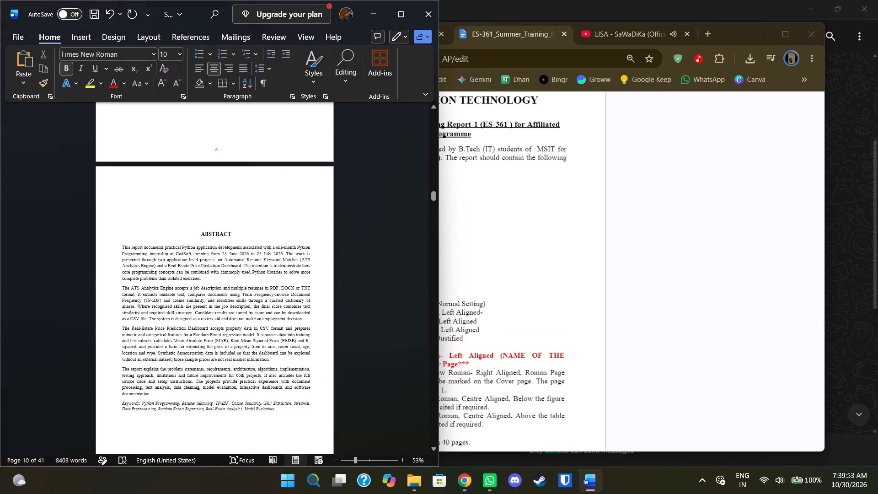
drag(190, 231, 298, 409)
click(520, 272)
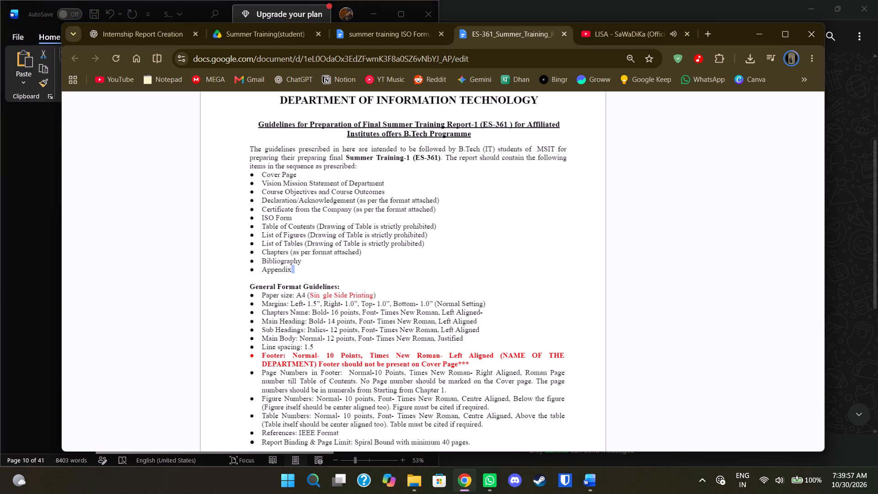
key(alt+Tab)
key(BackSpace)
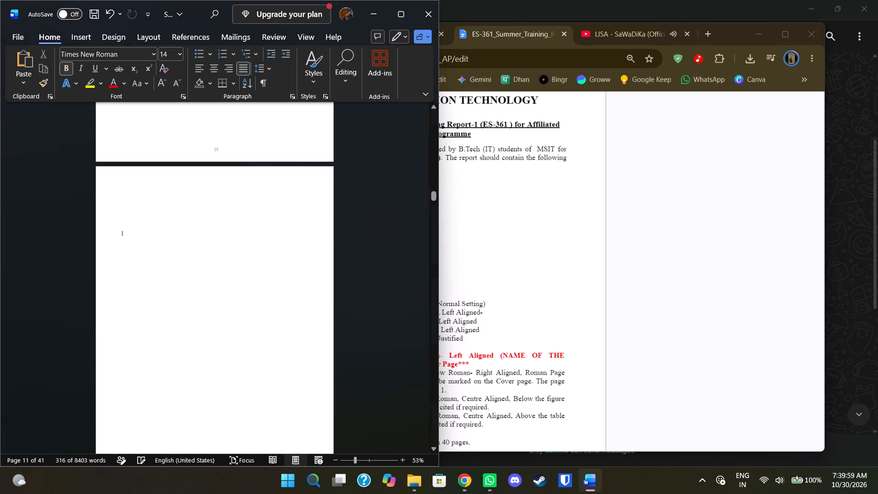
Delete the empty lines left where the Abstract stood, back to the end of the evaluation form.
key(BackSpace)
key(BackSpace)
key(BackSpace)
key(BackSpace)
key(BackSpace)
key(BackSpace)
key(BackSpace)
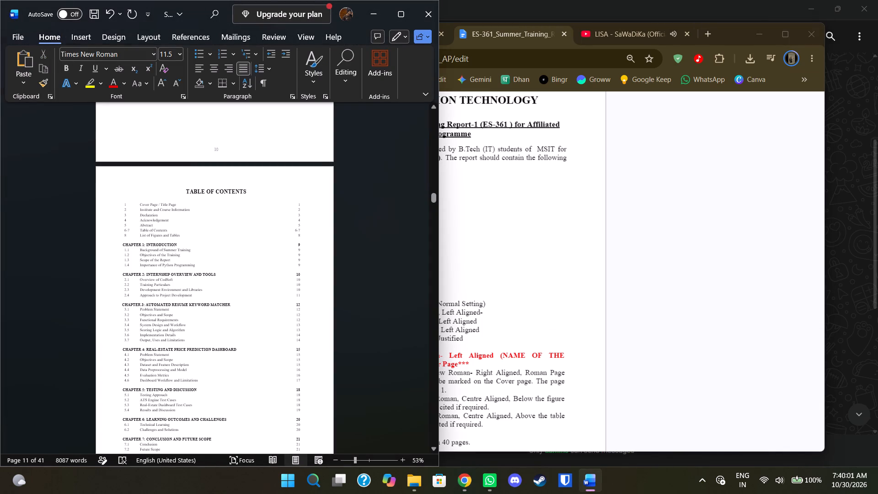
drag(434, 200, 434, 194)
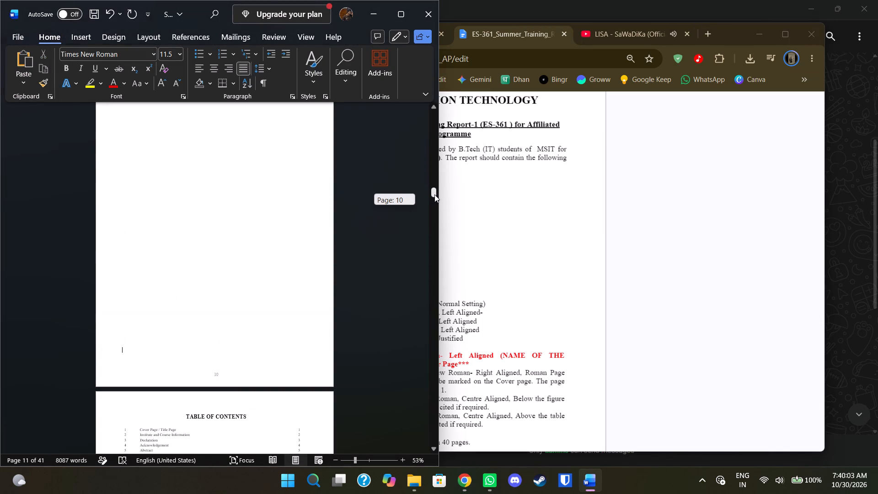
drag(434, 194, 434, 188)
key(BackSpace)
key(BackSpace)
key(BackSpace)
key(BackSpace)
key(BackSpace)
key(BackSpace)
key(BackSpace)
key(BackSpace)
key(BackSpace)
key(BackSpace)
key(BackSpace)
key(BackSpace)
key(BackSpace)
key(BackSpace)
key(BackSpace)
key(BackSpace)
key(BackSpace)
key(BackSpace)
key(BackSpace)
key(BackSpace)
key(BackSpace)
key(BackSpace)
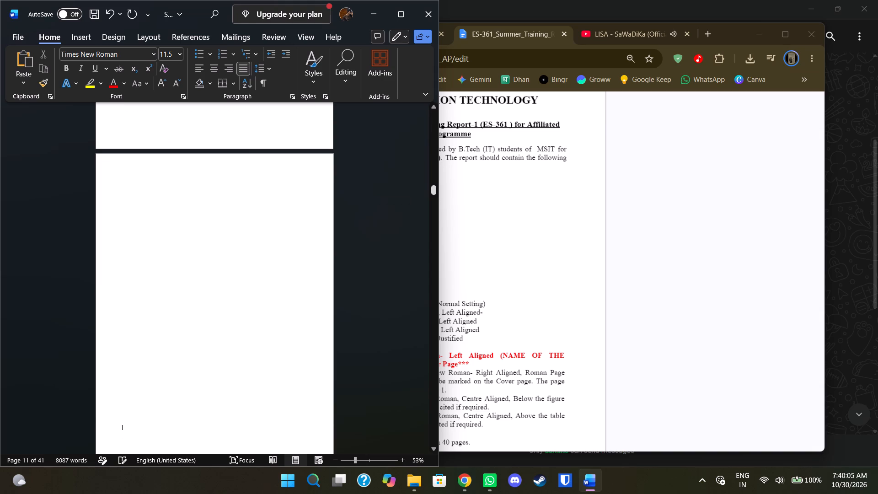
key(BackSpace)
key(BackSpace)
key(BackSpace)
key(BackSpace)
key(BackSpace)
key(BackSpace)
key(BackSpace)
key(BackSpace)
key(BackSpace)
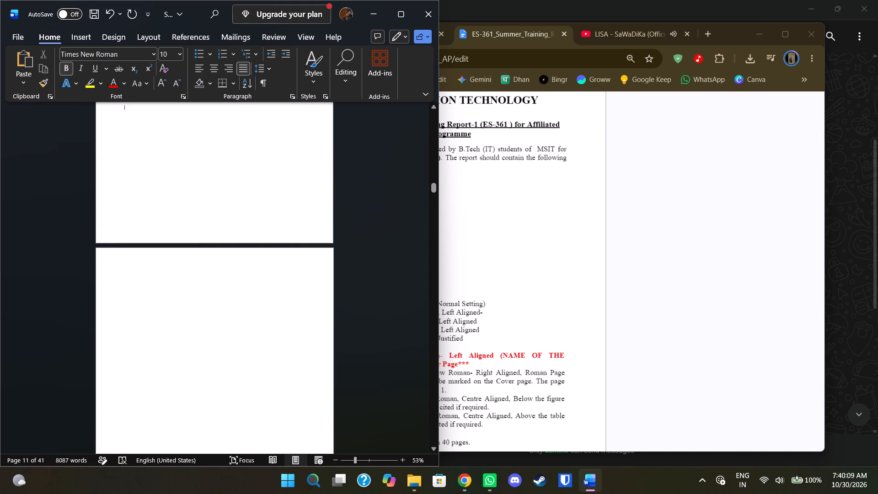
Remove the remaining empty paragraphs and page break directly before the TABLE OF CONTENTS heading.
drag(433, 190, 433, 199)
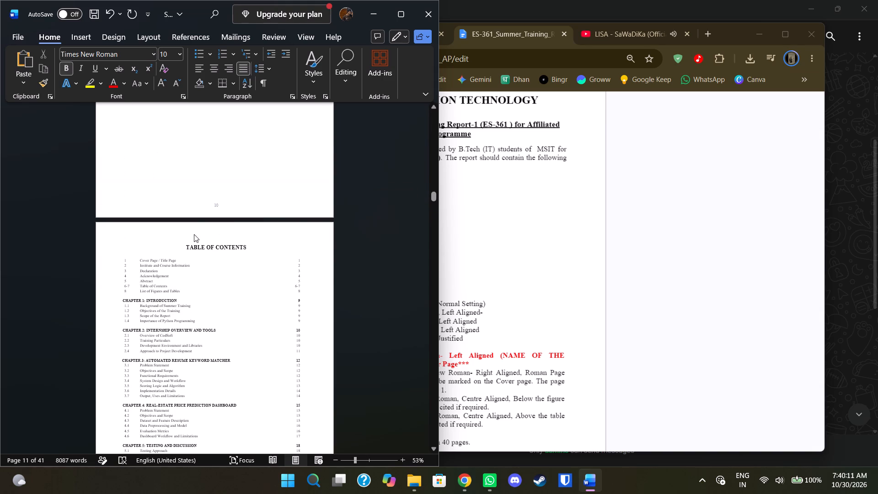
click(194, 234)
click(182, 241)
key(BackSpace)
key(BackSpace)
key(BackSpace)
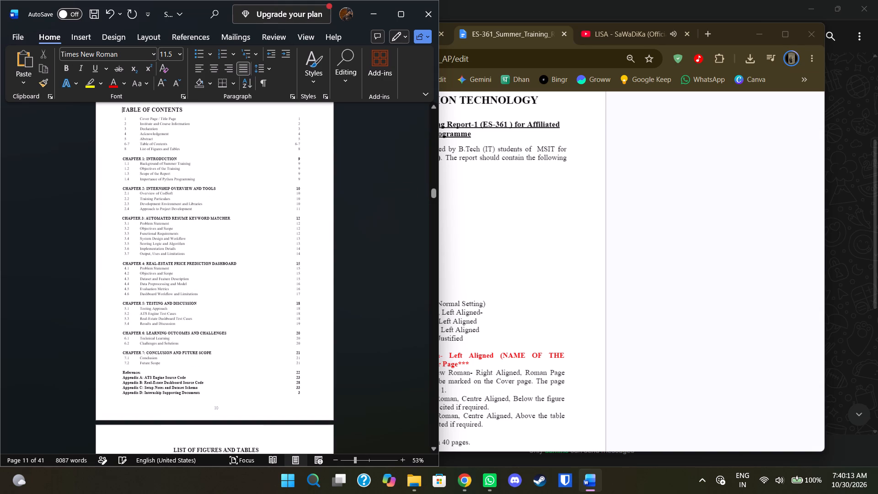
Check the report from the TABLE OF CONTENTS through the chapters to the REFERENCES page against the ES-361 guidelines' item sequence.
click(432, 193)
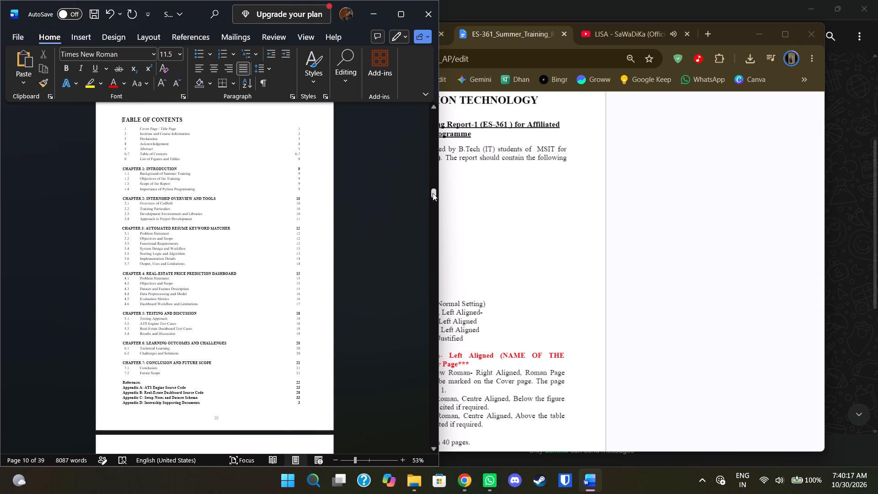
click(514, 199)
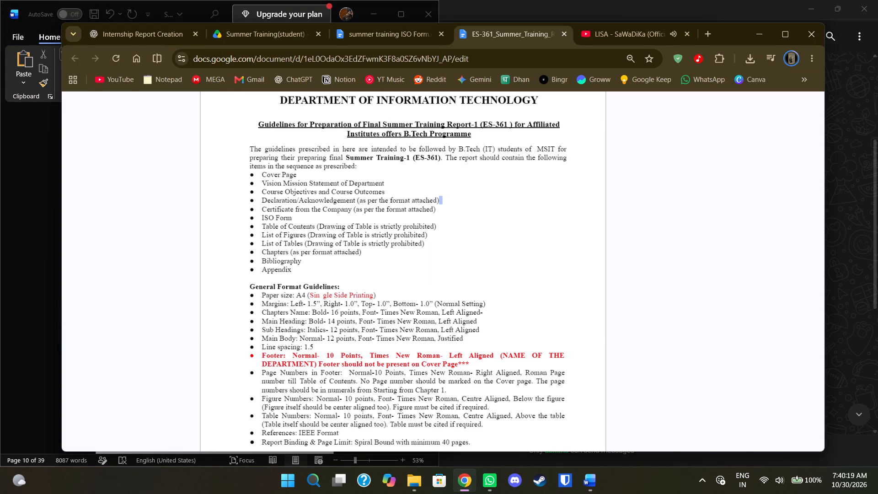
key(alt+Tab)
drag(433, 193, 434, 202)
key(alt+Tab)
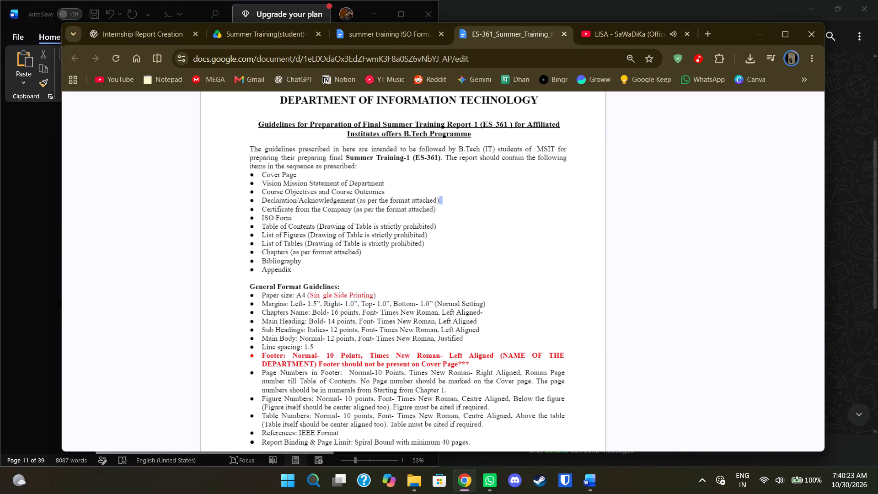
key(alt+Tab)
click(434, 202)
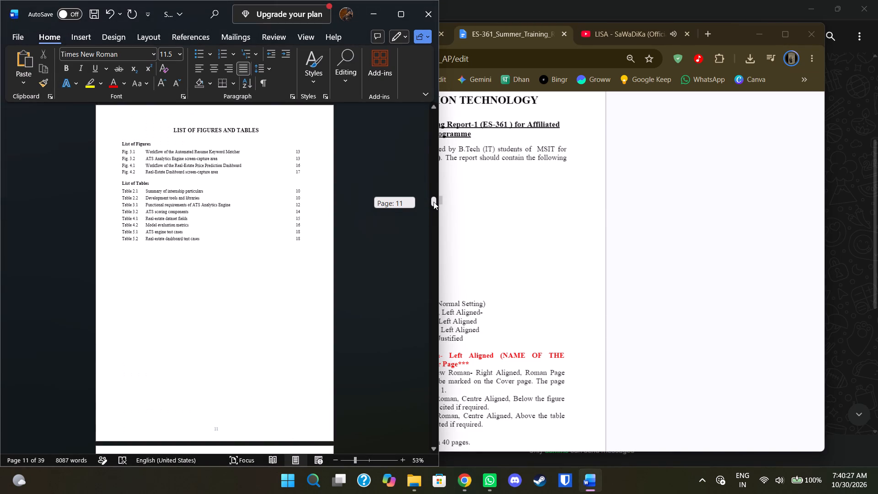
drag(434, 202, 437, 209)
key(alt+Tab)
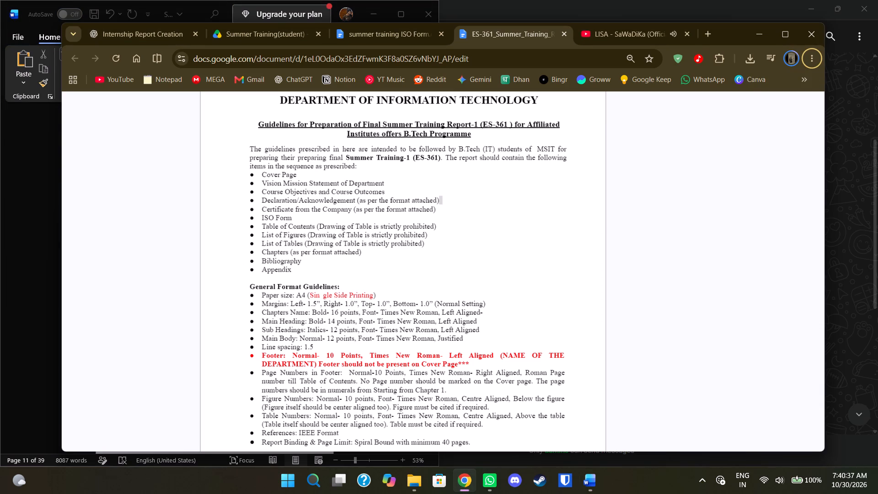
key(alt+Tab)
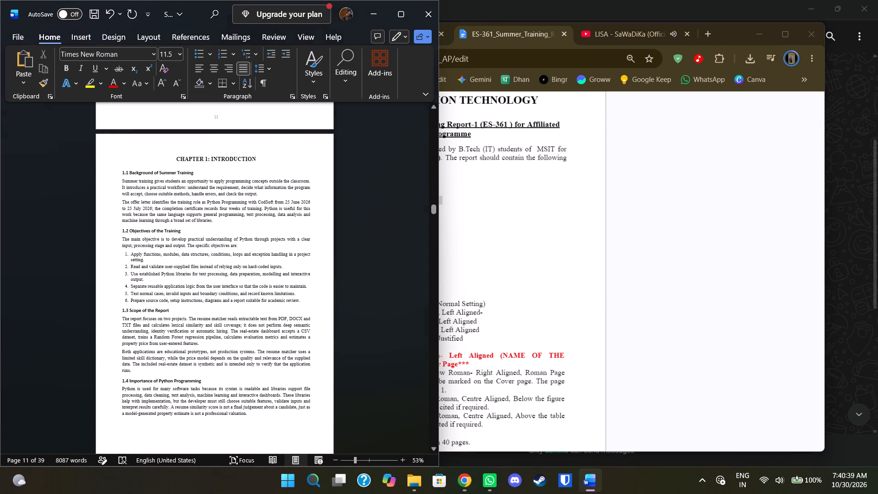
drag(434, 209, 436, 239)
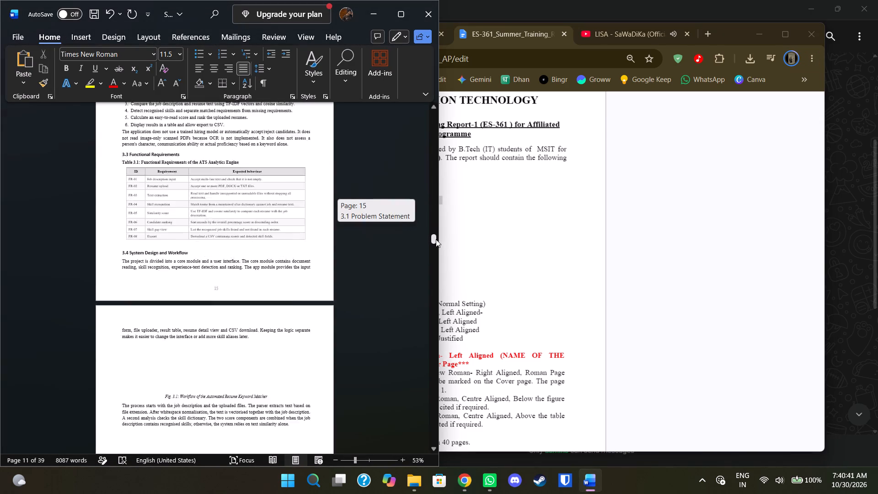
drag(436, 239, 439, 281)
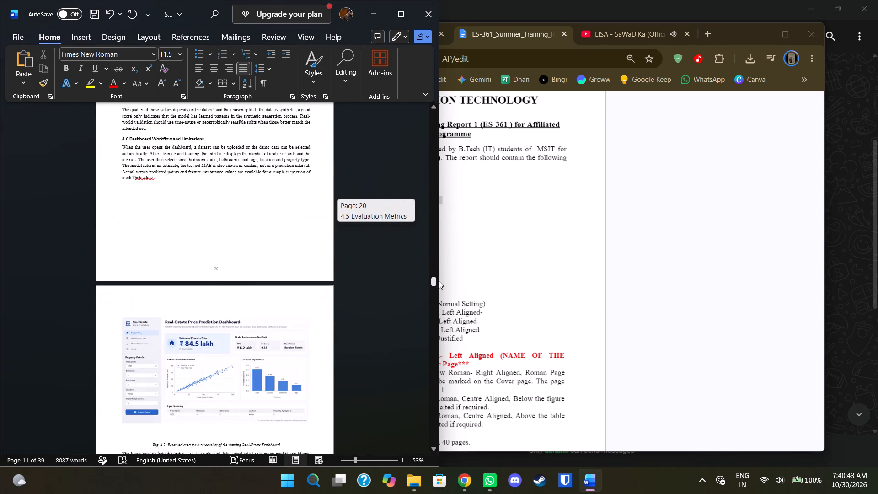
drag(439, 281, 442, 330)
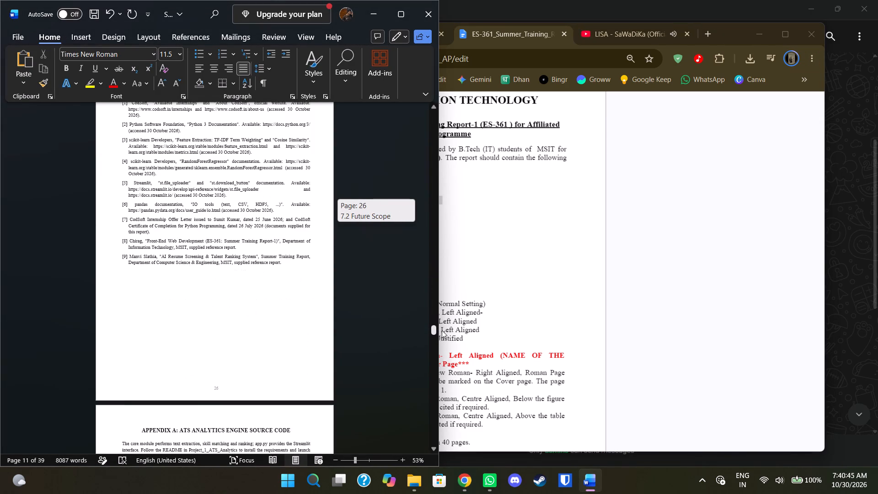
drag(442, 330, 442, 335)
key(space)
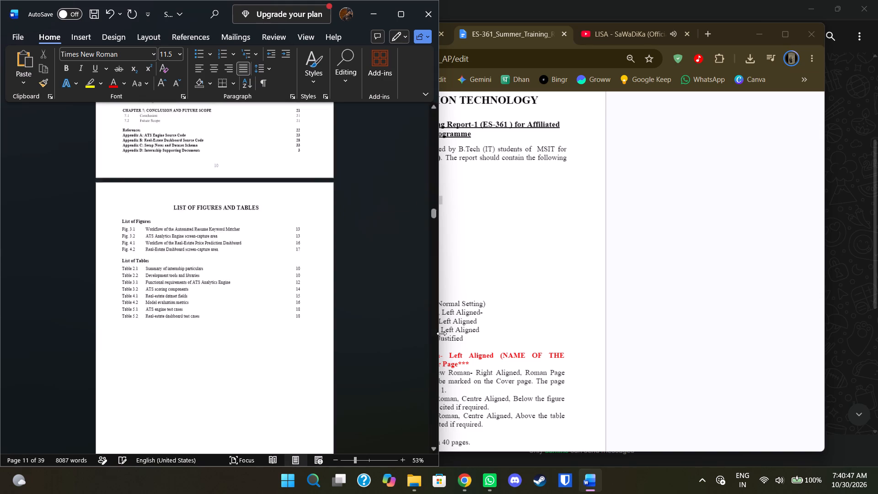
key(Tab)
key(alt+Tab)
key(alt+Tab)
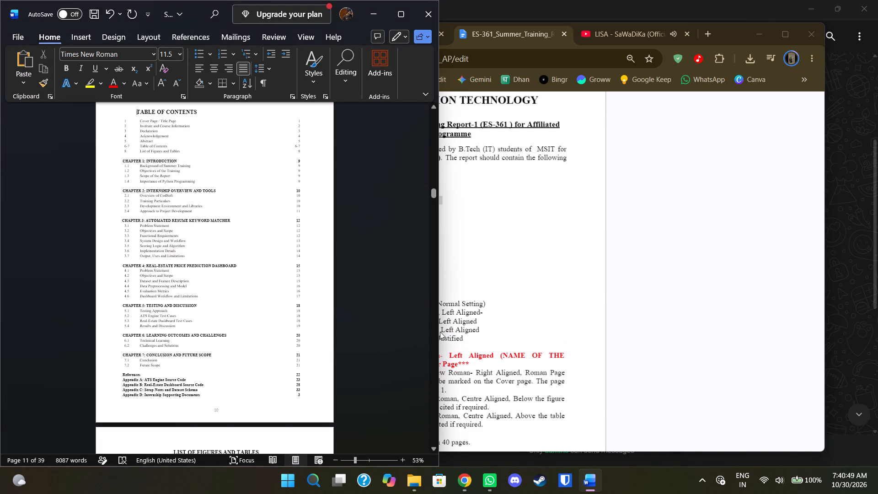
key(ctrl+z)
key(alt+Tab)
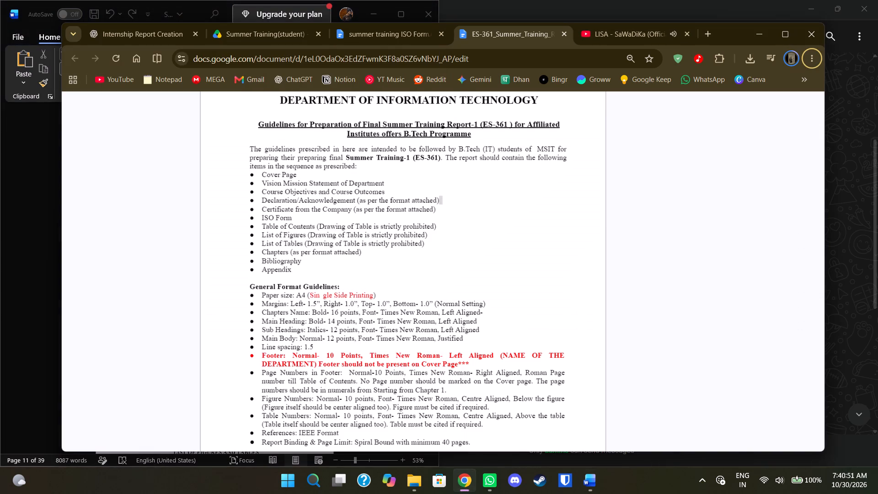
key(alt+Tab)
drag(431, 193, 433, 270)
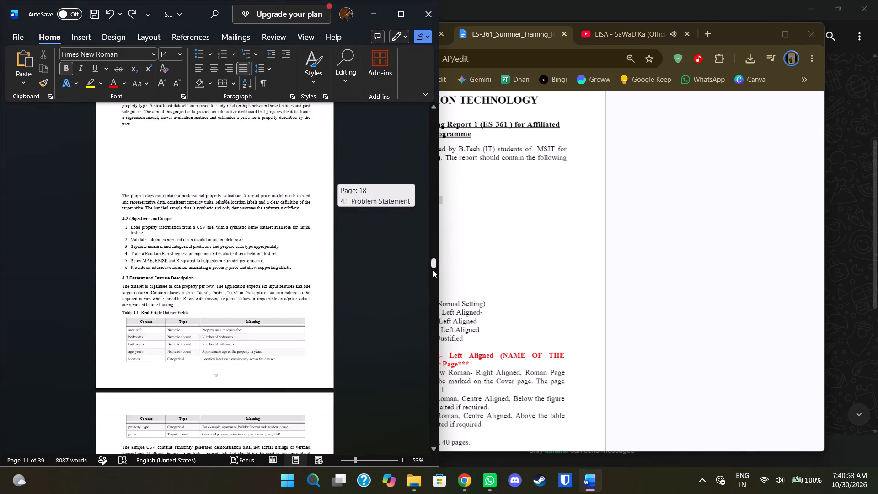
drag(433, 270, 436, 369)
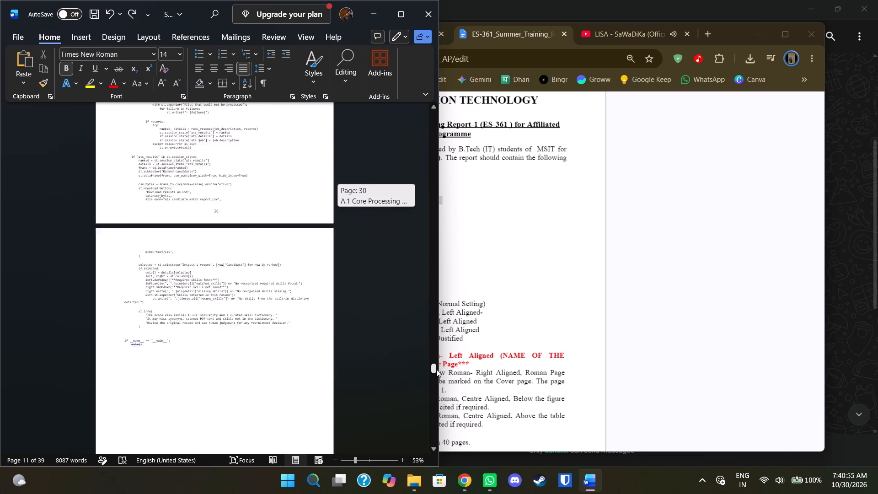
drag(436, 369, 430, 432)
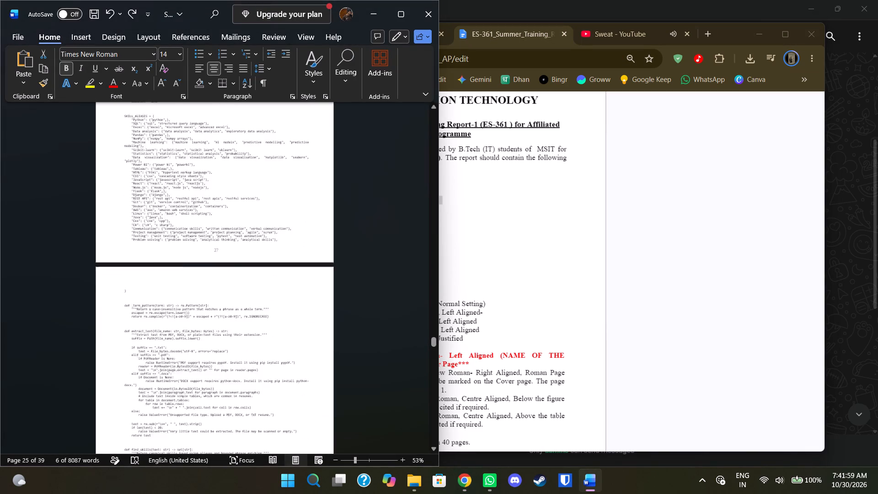
scroll(367, 243, down, 1)
scroll(367, 243, up, 3)
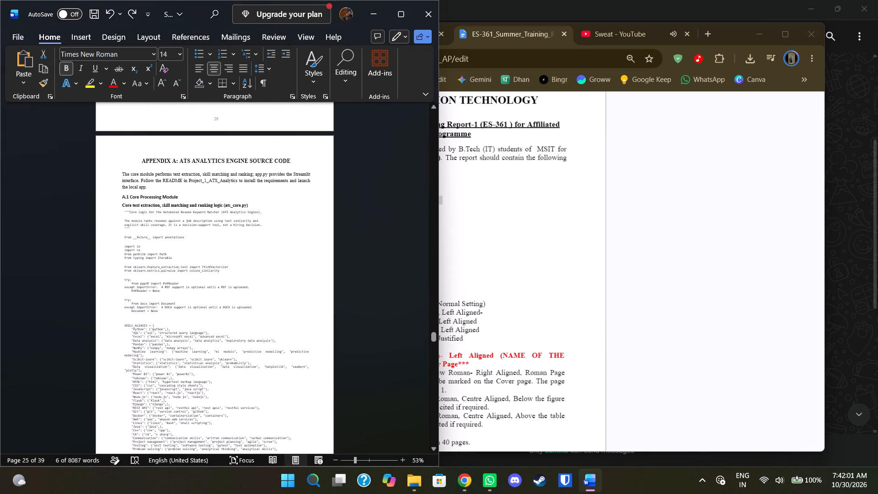
scroll(367, 242, down, 6)
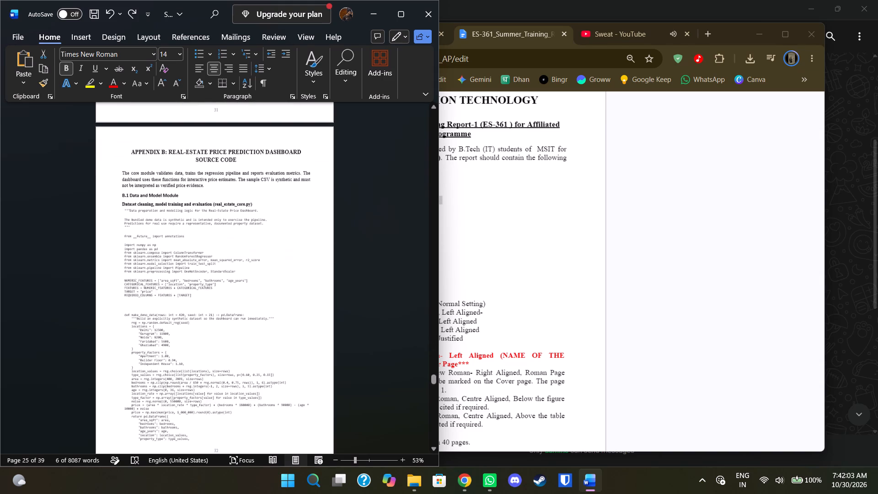
scroll(366, 241, down, 6)
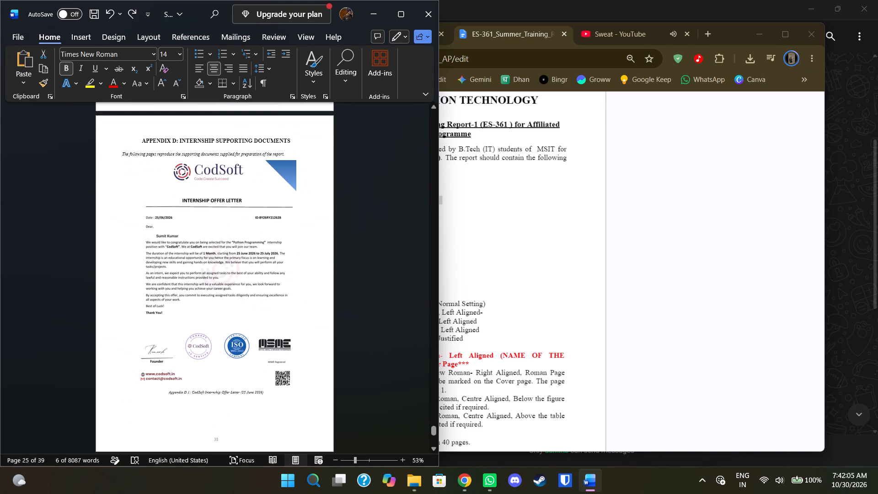
Examine the Appendix C and Appendix D pages, including the internship offer letter and completion certificate, against the guidelines.
click(535, 187)
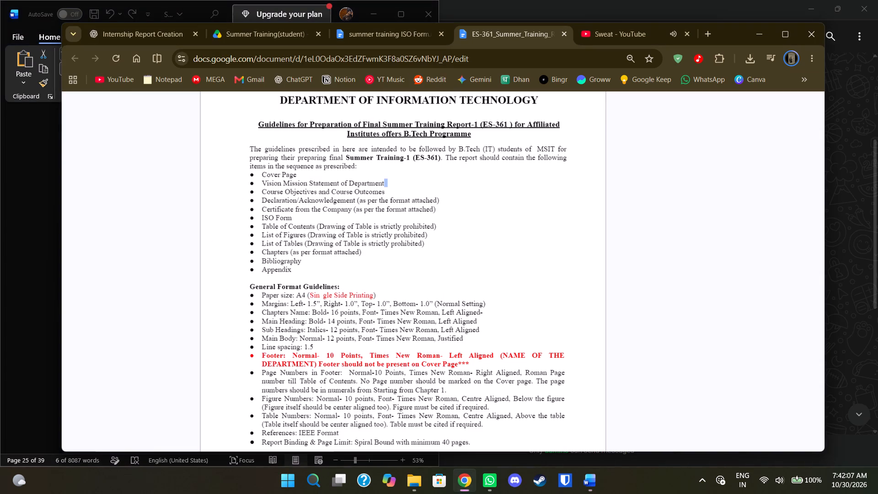
key(alt+Tab)
scroll(198, 199, up, 2)
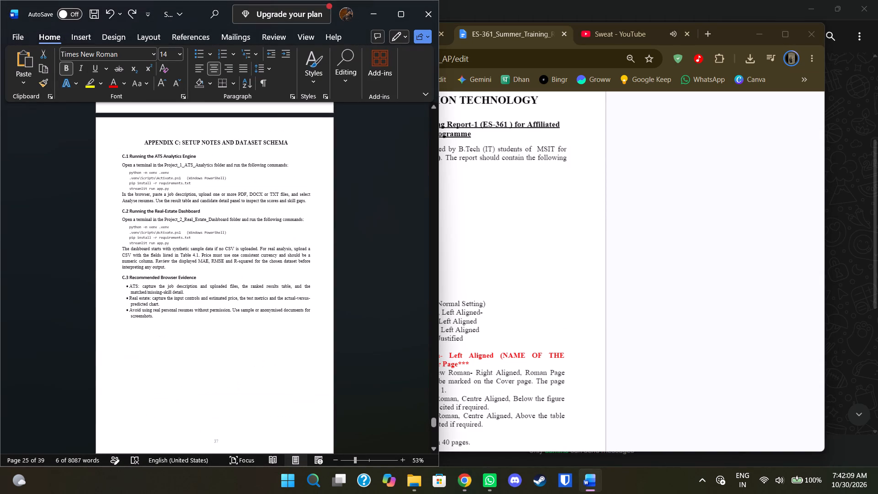
scroll(198, 199, down, 2)
drag(137, 138, 156, 163)
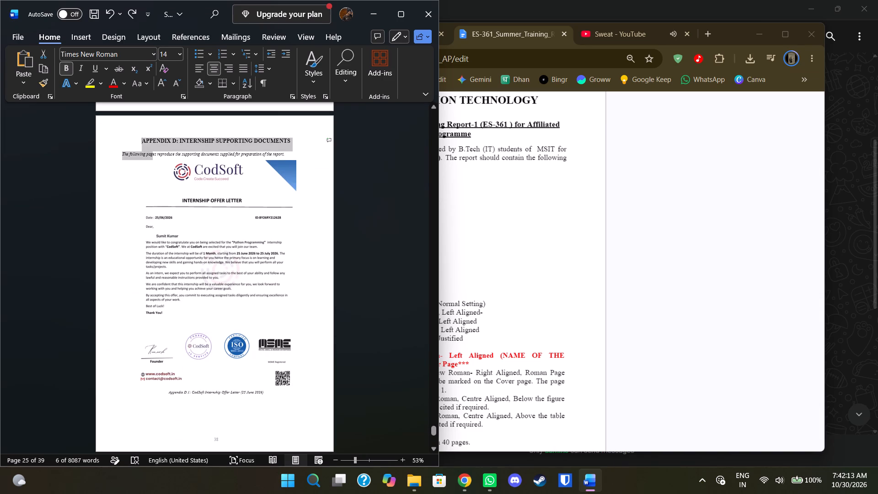
drag(156, 163, 283, 420)
scroll(283, 423, down, 2)
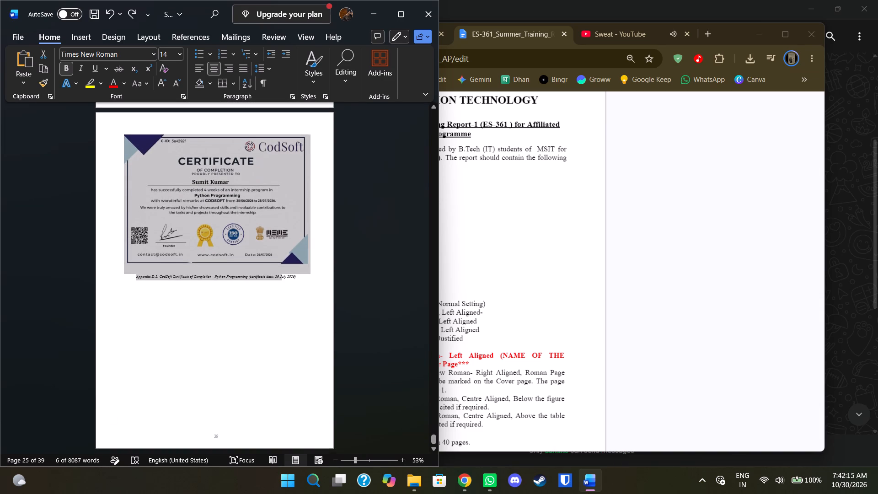
drag(283, 420, 286, 411)
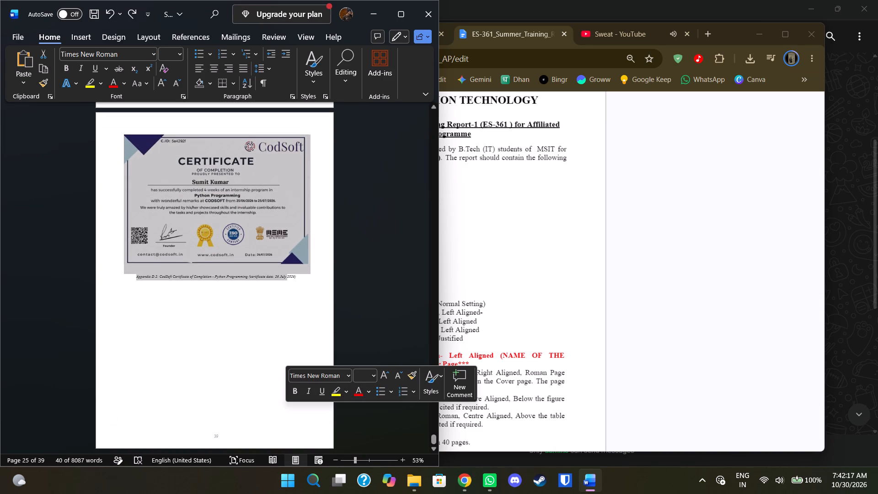
click(309, 289)
scroll(309, 288, up, 3)
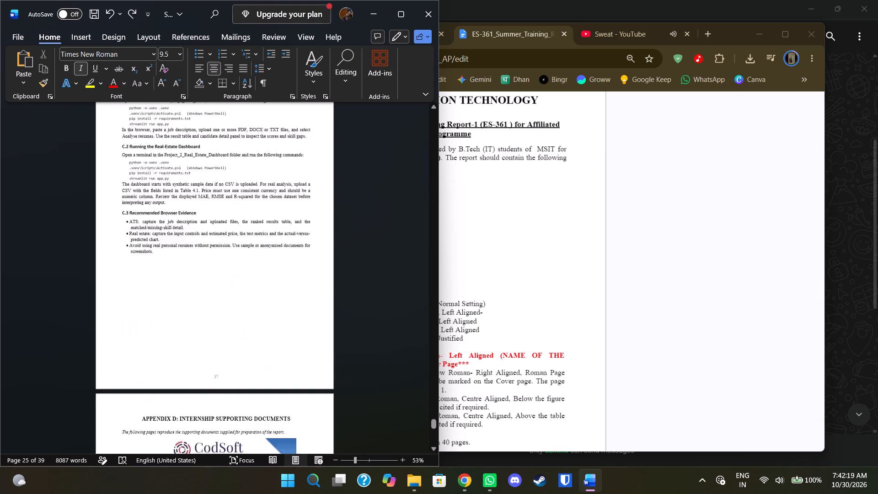
scroll(310, 287, down, 2)
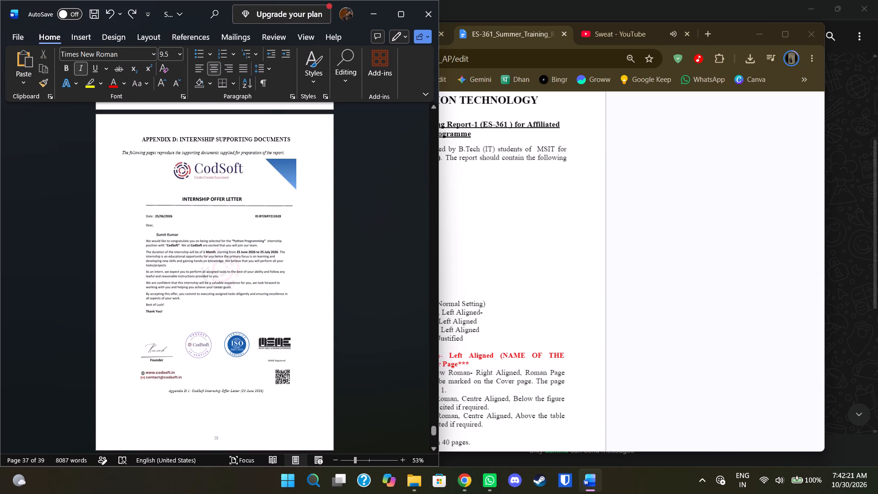
Remove the centred alignment from the blank line above the title on the report's cover page.
drag(433, 431, 435, 413)
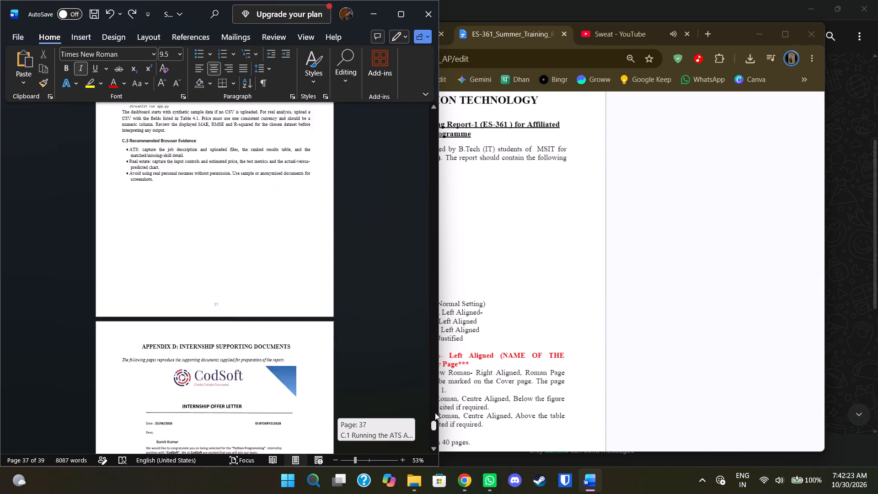
drag(435, 413, 424, 112)
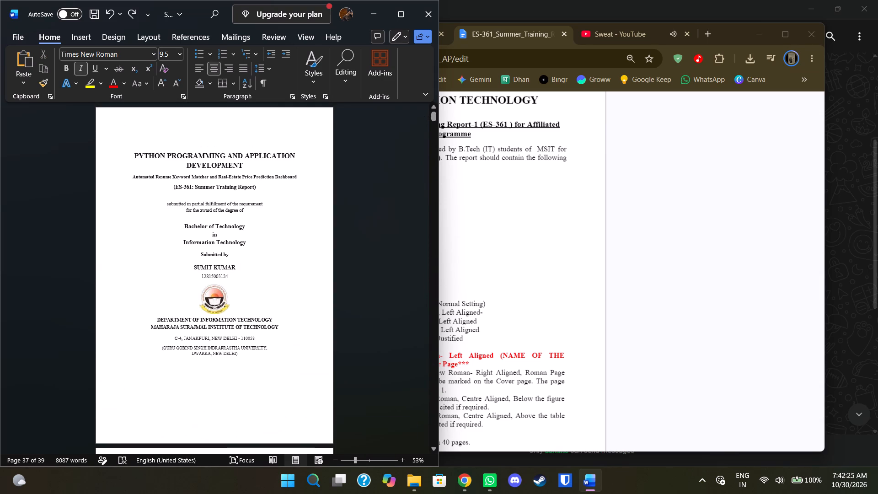
click(207, 133)
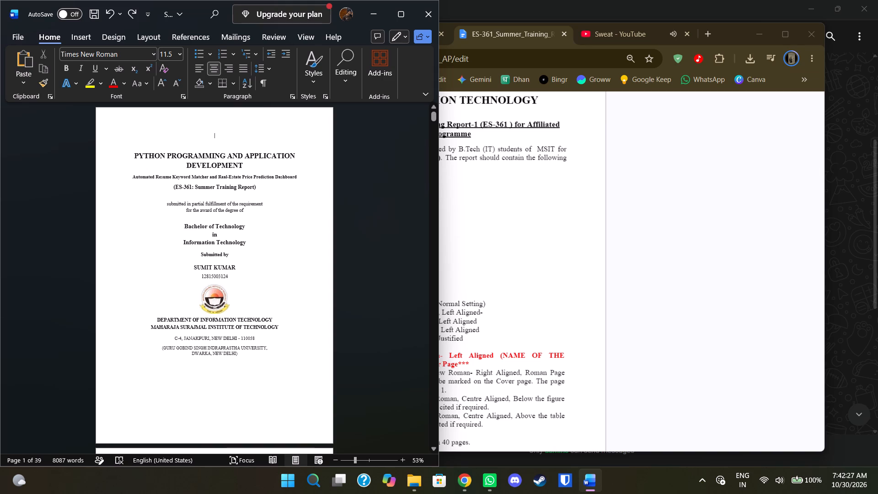
key(BackSpace)
click(246, 166)
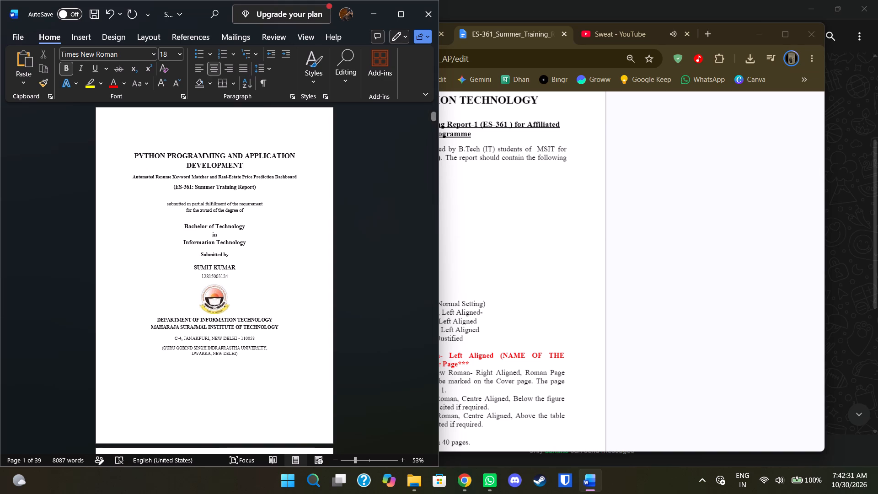
Look over the guidelines and ISO form in Chrome and preview Impact Analysis_Summer Training.pdf in the Summer Training(student) Drive folder.
click(718, 185)
scroll(556, 219, up, 8)
scroll(555, 220, down, 4)
click(408, 39)
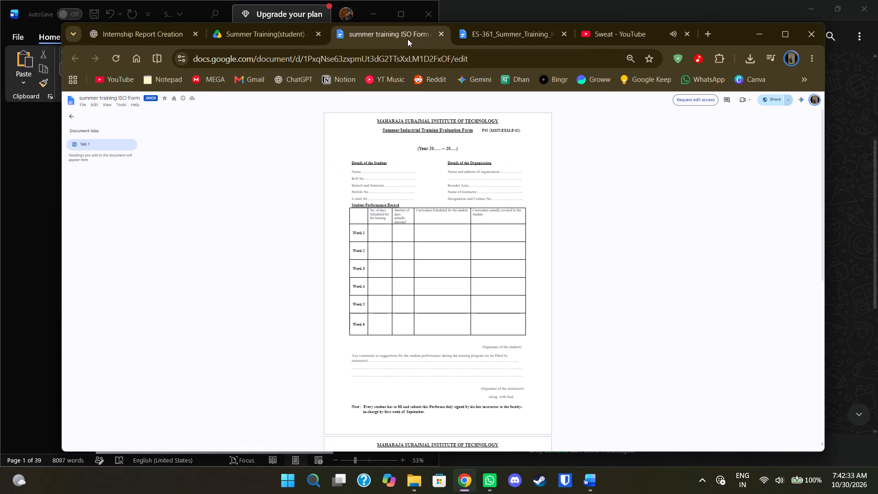
click(279, 38)
double_click(375, 228)
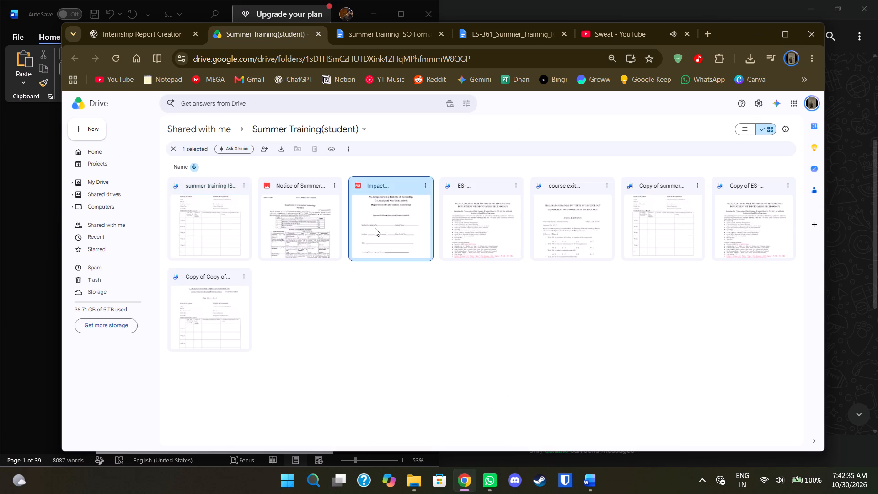
scroll(495, 219, down, 1)
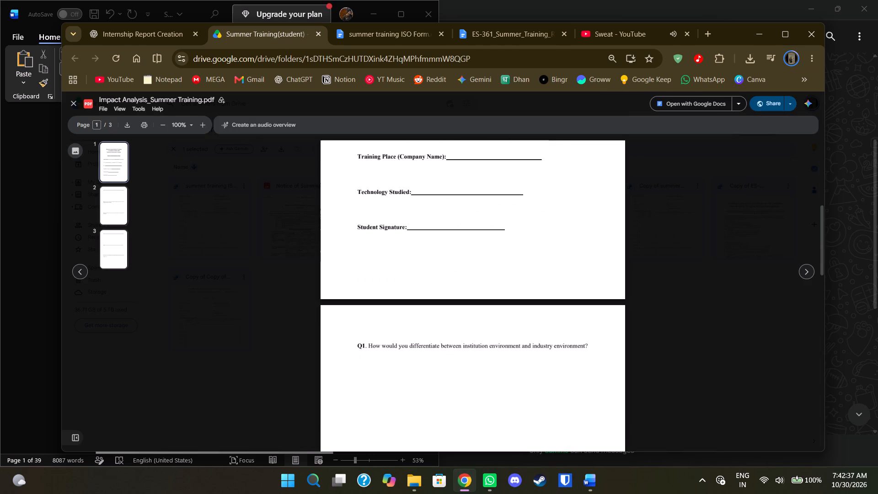
scroll(495, 220, up, 1)
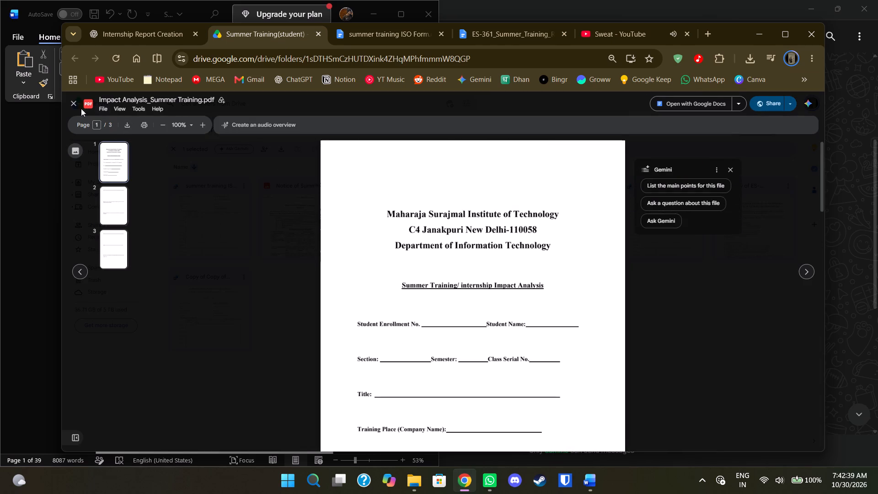
click(78, 107)
Recheck the ES-361 guidelines and both pages of the summer training ISO Form, and close the ISO form.
double_click(487, 215)
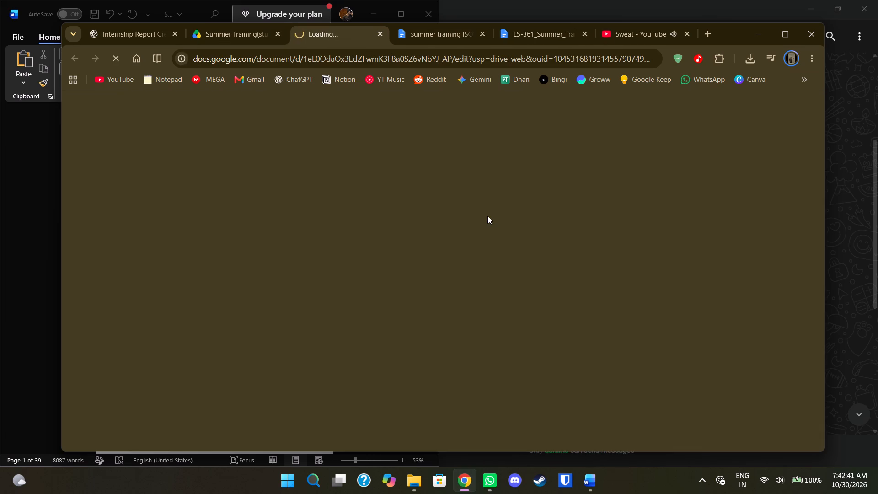
click(378, 38)
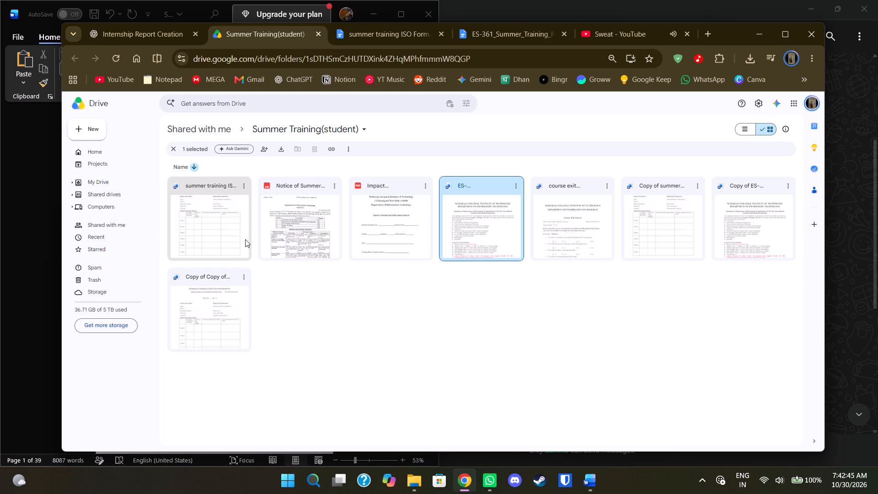
double_click(214, 218)
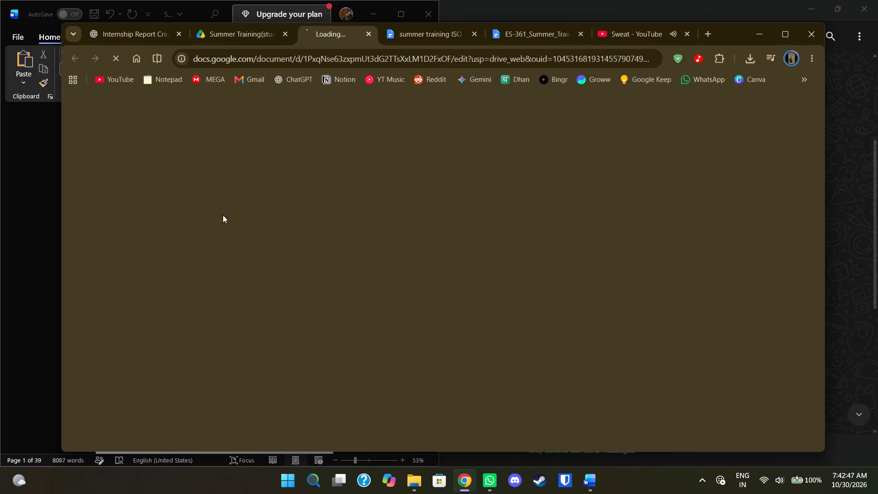
scroll(342, 214, down, 3)
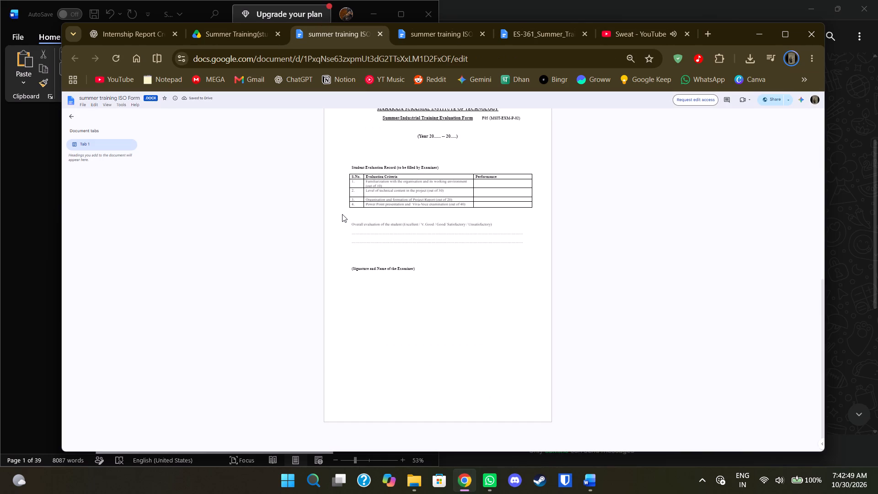
click(381, 35)
double_click(394, 199)
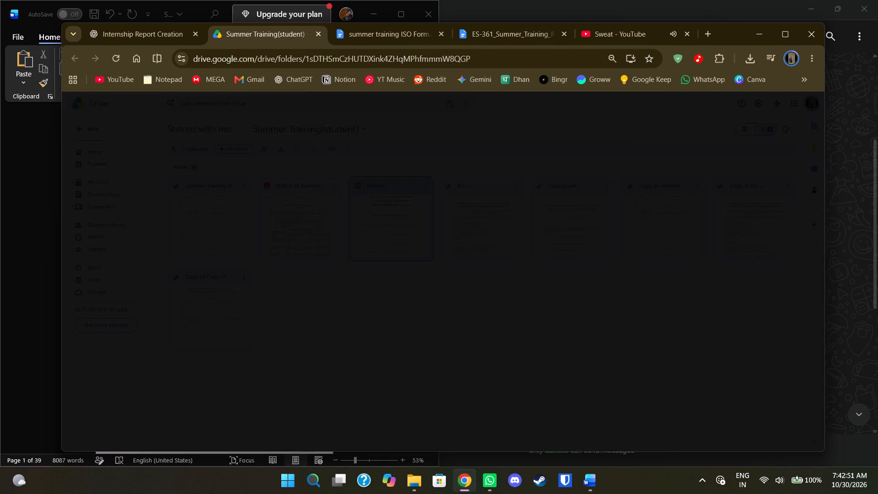
click(406, 38)
click(476, 35)
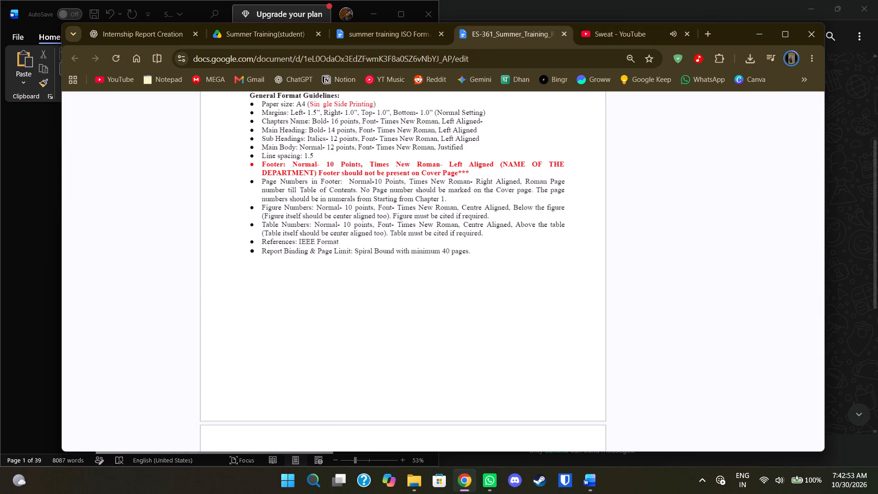
scroll(384, 185, up, 1)
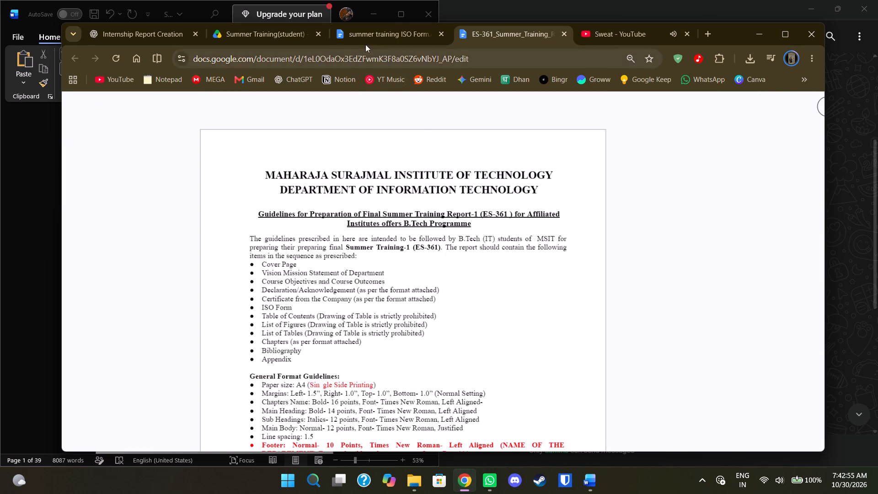
click(371, 40)
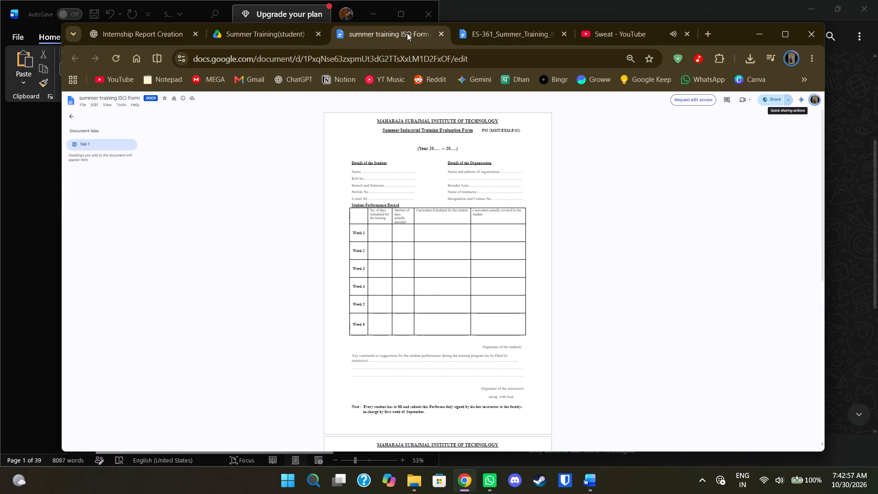
click(443, 35)
Review the pages of Impact Analysis_Summer Training.pdf, print all of them on the HP6A6F11 printer with the colour option adjusted, and close the print view.
click(261, 32)
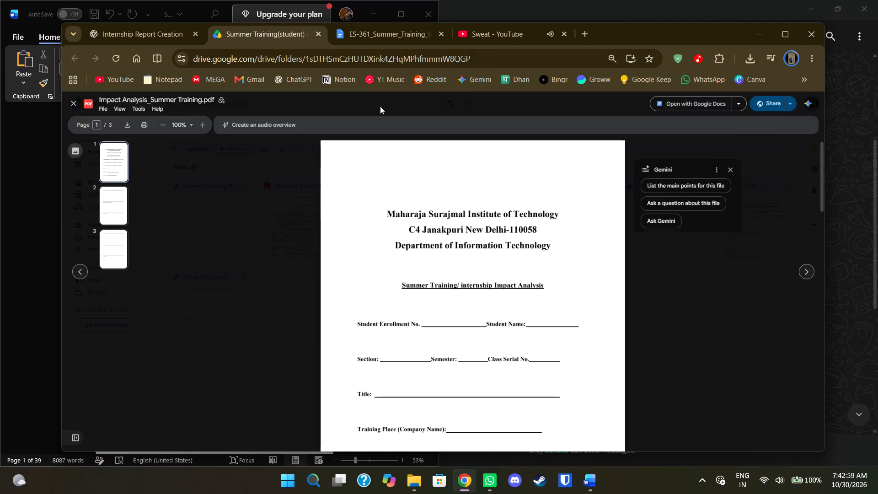
scroll(462, 306, down, 2)
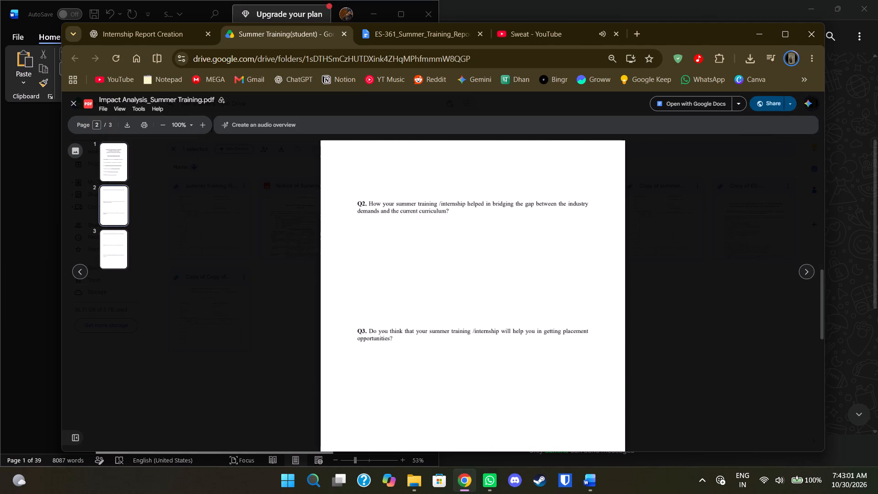
scroll(462, 306, down, 2)
scroll(462, 306, up, 6)
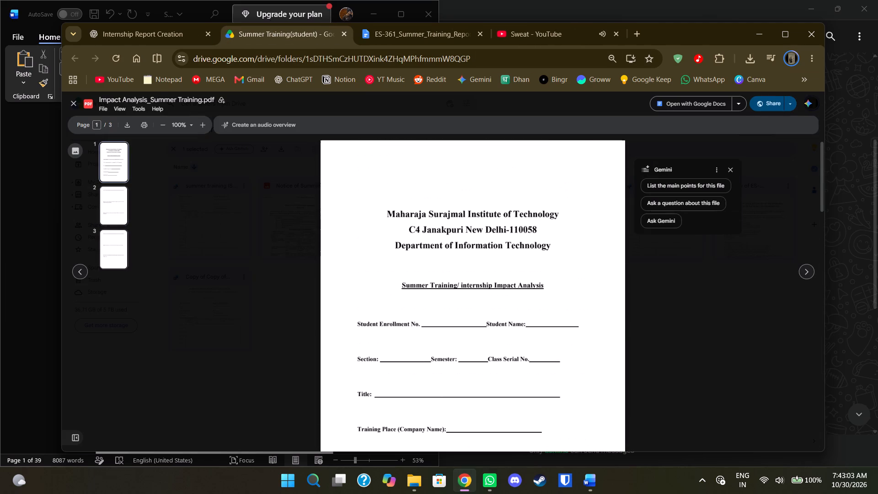
click(144, 129)
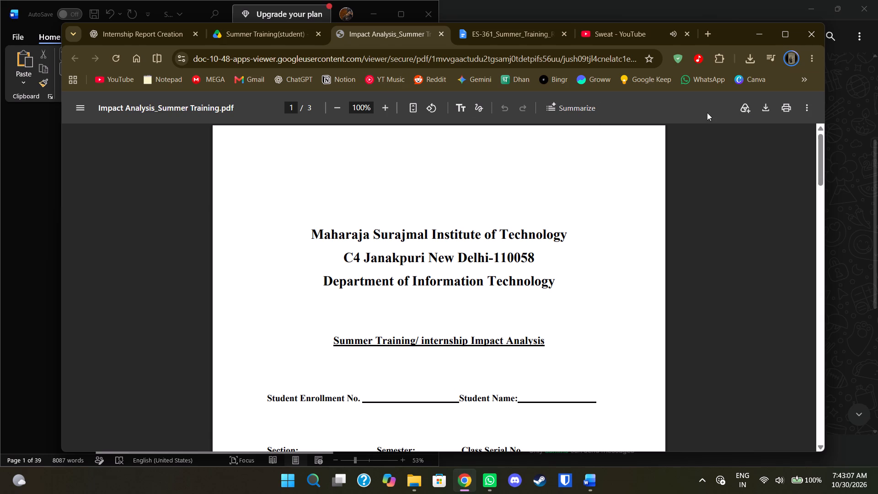
click(781, 106)
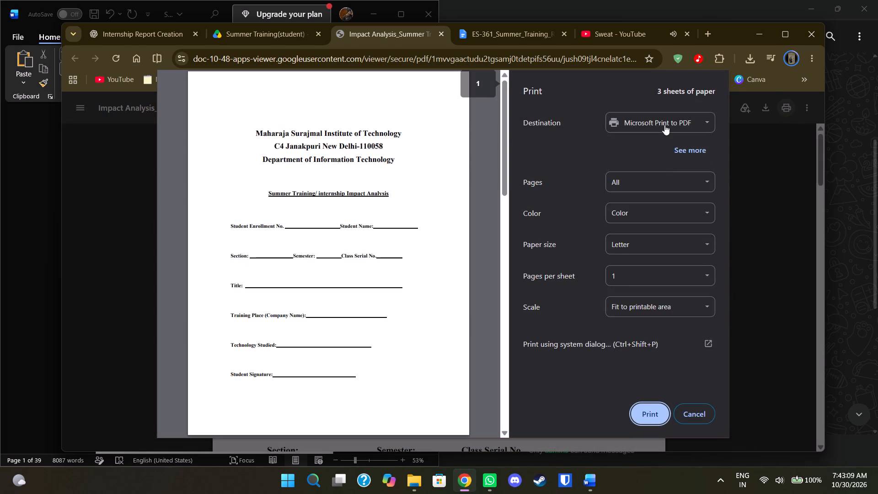
click(664, 122)
click(653, 149)
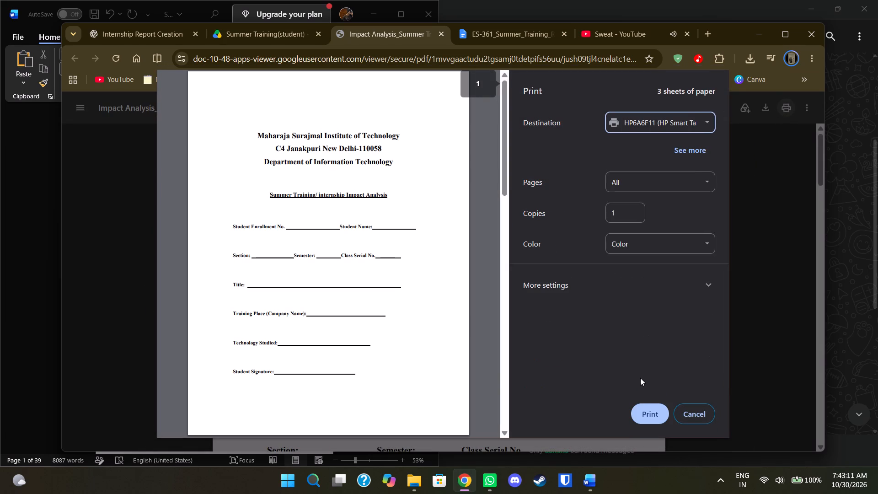
click(660, 236)
click(650, 262)
click(652, 415)
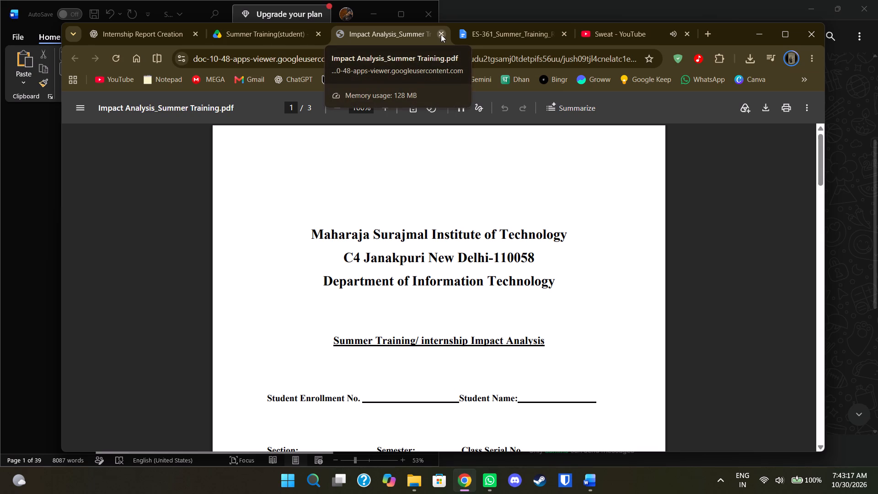
click(441, 34)
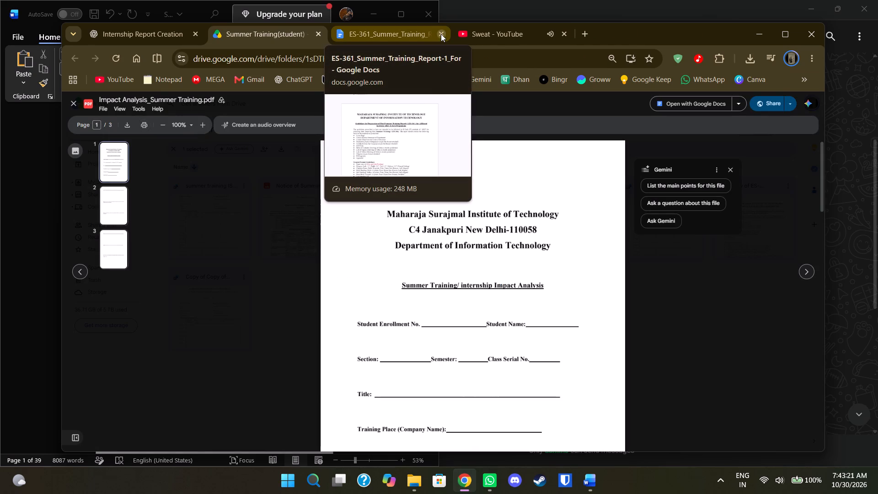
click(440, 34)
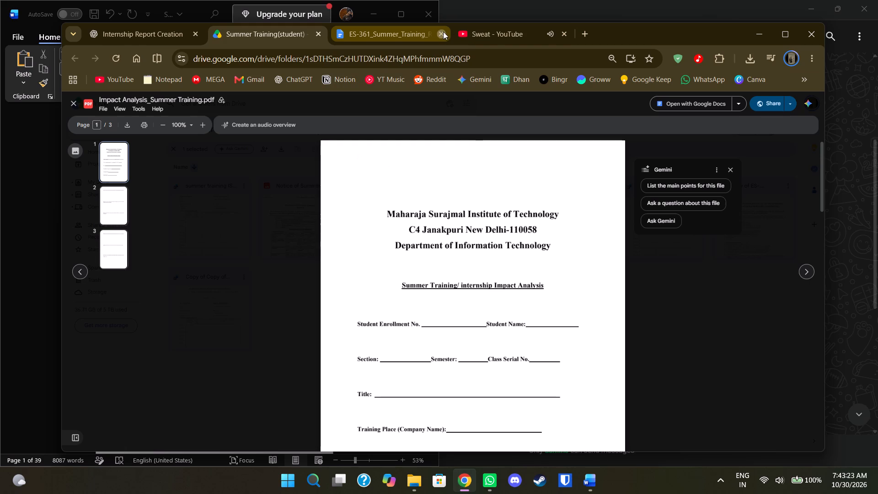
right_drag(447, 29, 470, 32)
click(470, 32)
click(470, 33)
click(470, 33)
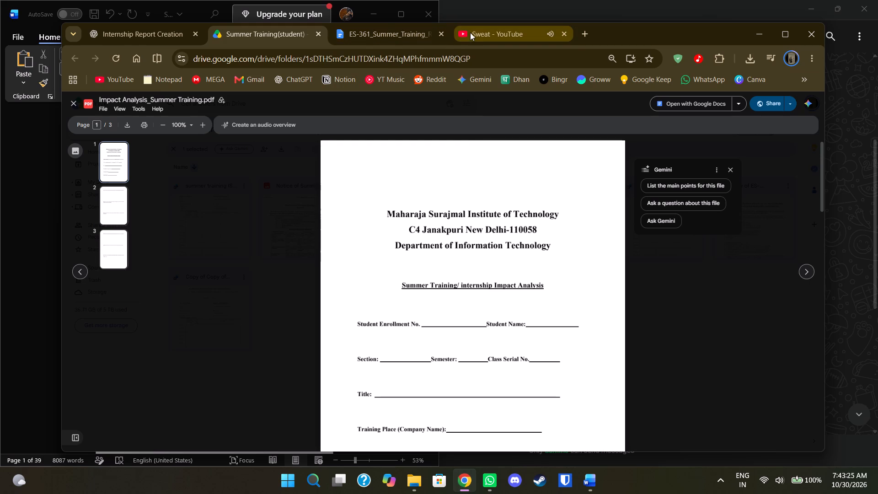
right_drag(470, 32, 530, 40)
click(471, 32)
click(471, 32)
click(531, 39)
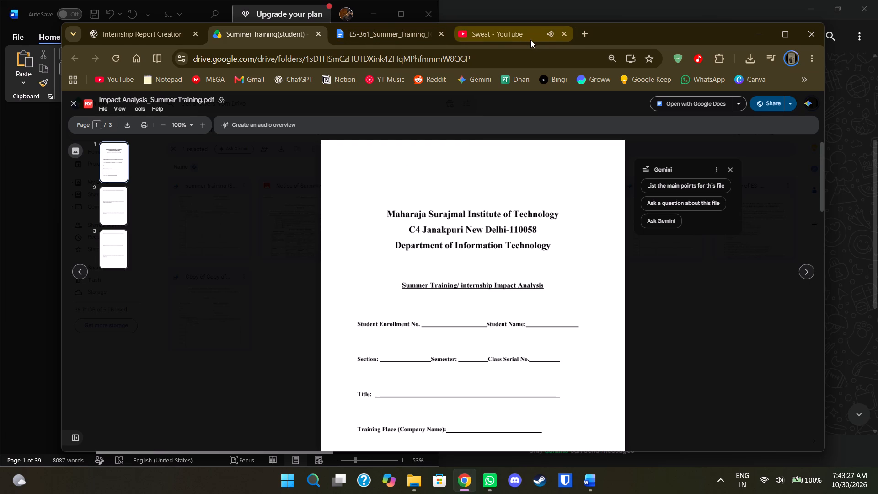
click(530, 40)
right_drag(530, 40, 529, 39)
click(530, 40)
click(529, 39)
Switch to YouTube and play Bella Poarch's Sweet Delusion official music video from the suggested videos.
click(567, 37)
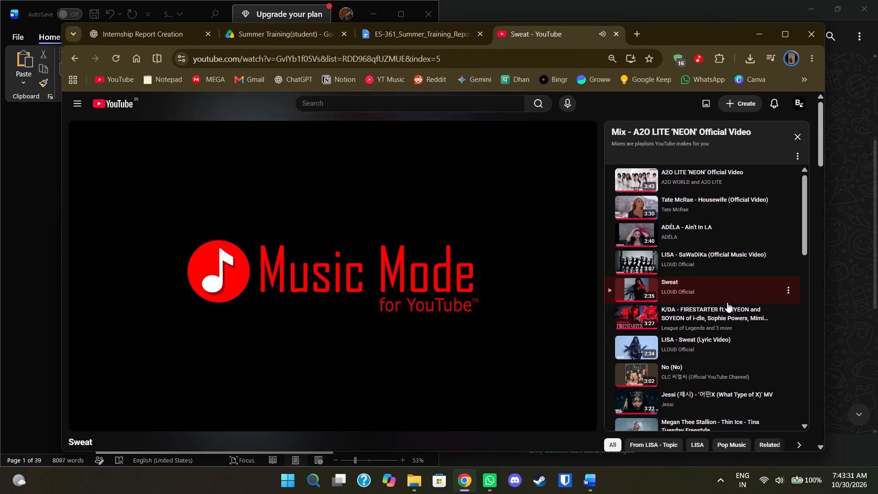
scroll(707, 327, down, 1)
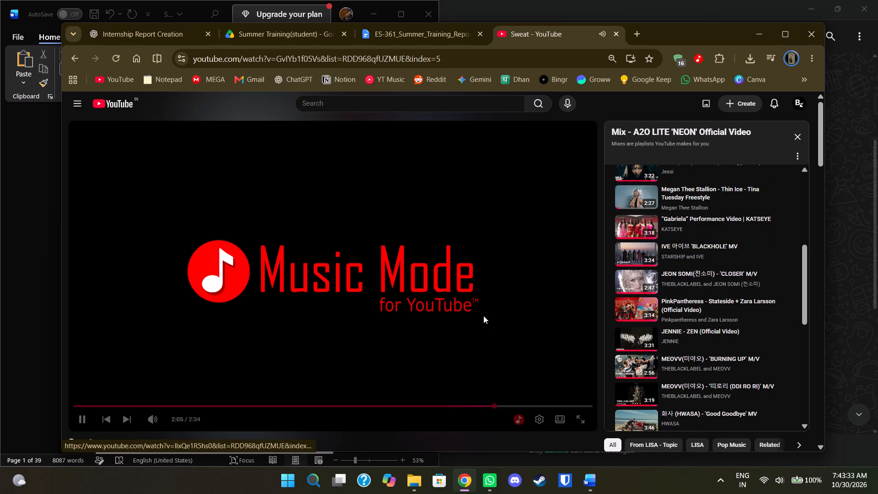
scroll(483, 316, down, 1)
click(662, 180)
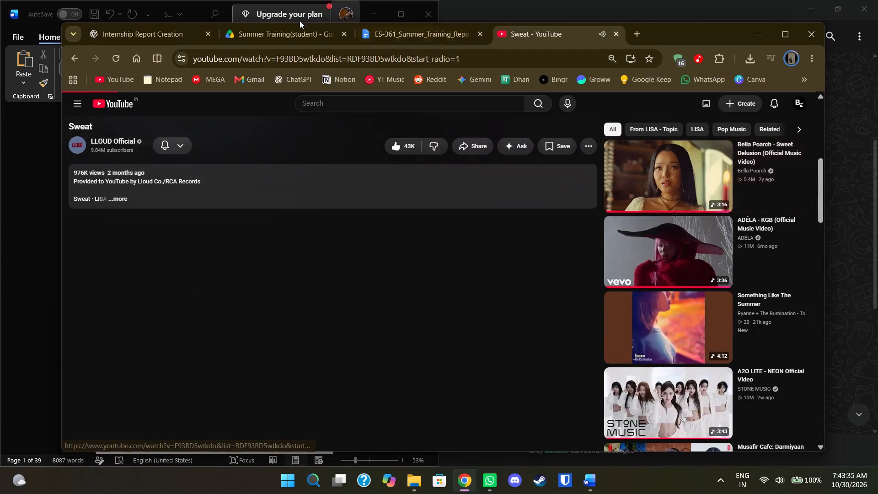
Close the Summer Training(student) Drive page and the ES-361 guidelines document after a last glance, and minimize the Chrome window.
click(287, 34)
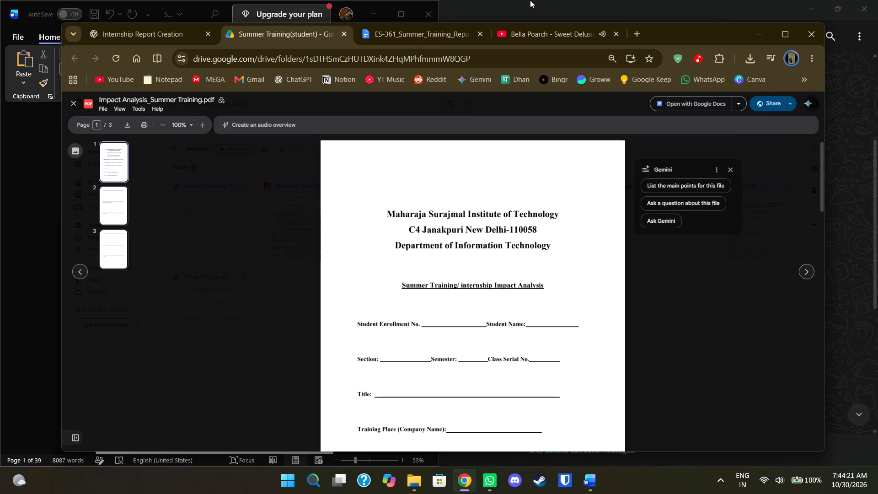
click(348, 38)
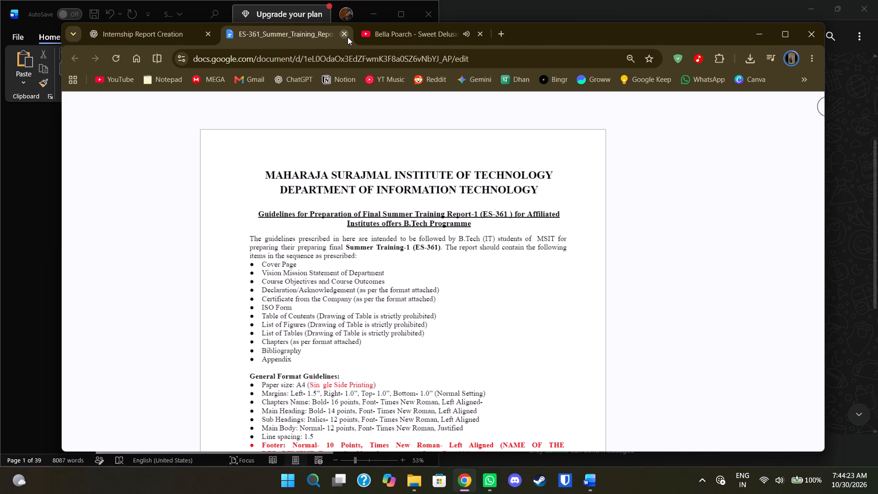
scroll(253, 381, down, 4)
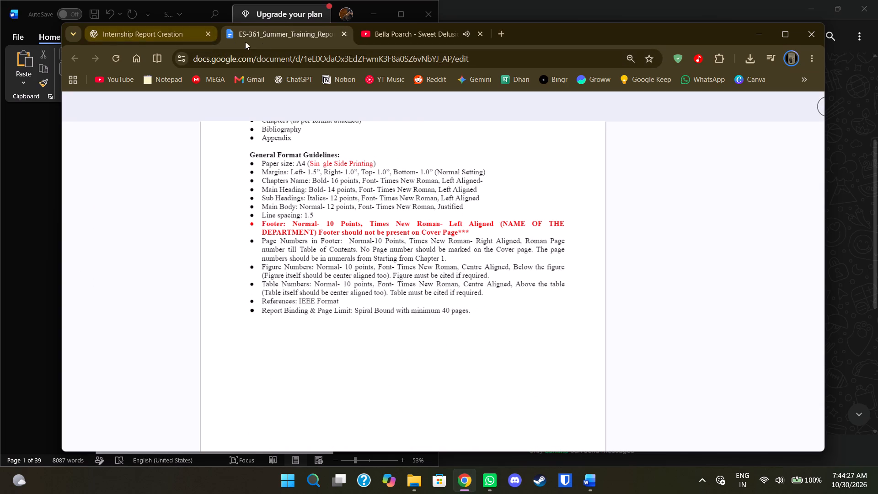
click(342, 38)
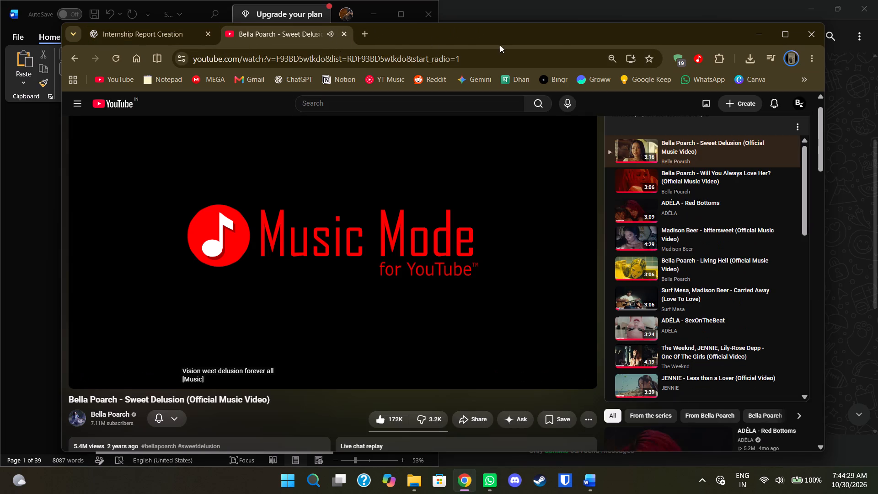
click(750, 31)
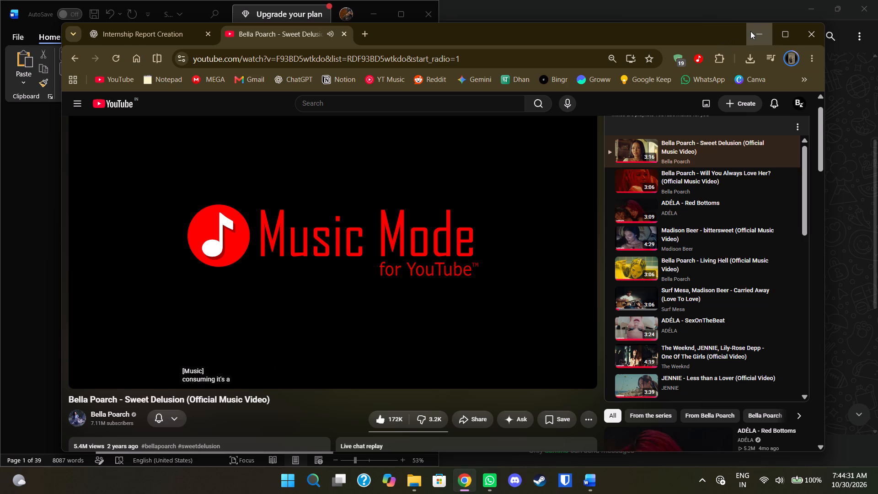
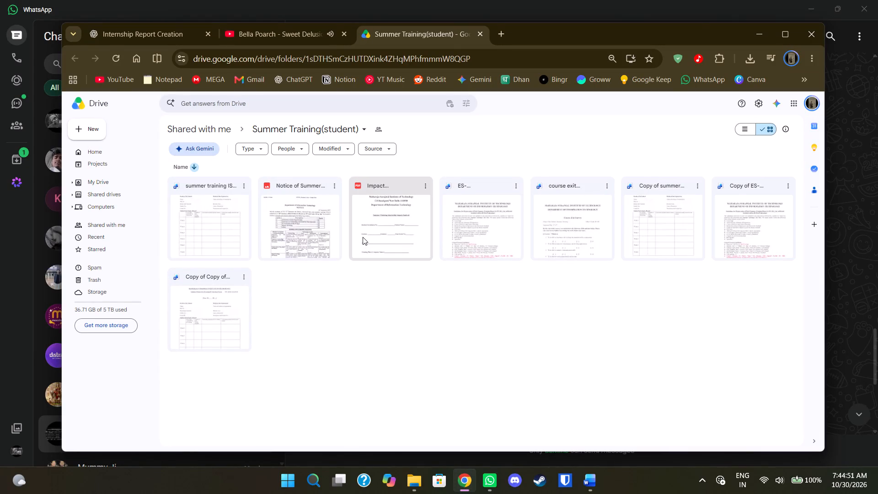
Open the course exit survey document from the Summer Training(student) Drive folder and look through its questions down to the page end.
double_click(600, 240)
double_click(590, 234)
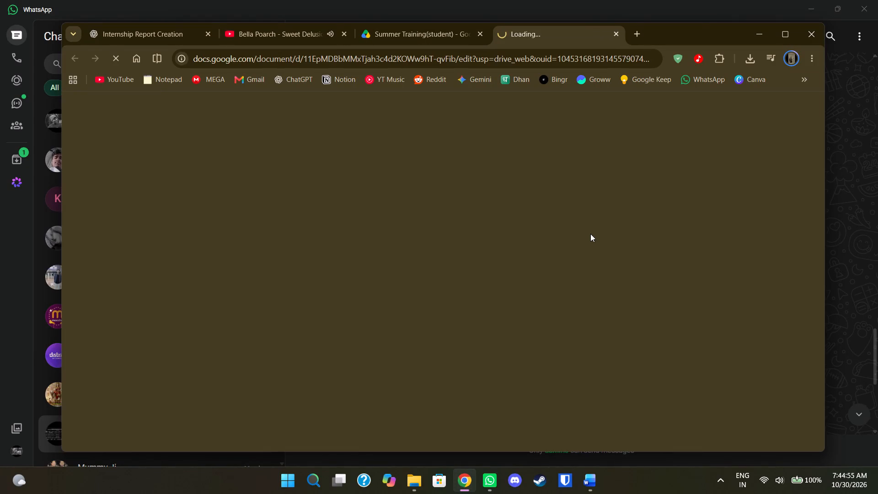
scroll(459, 241, down, 2)
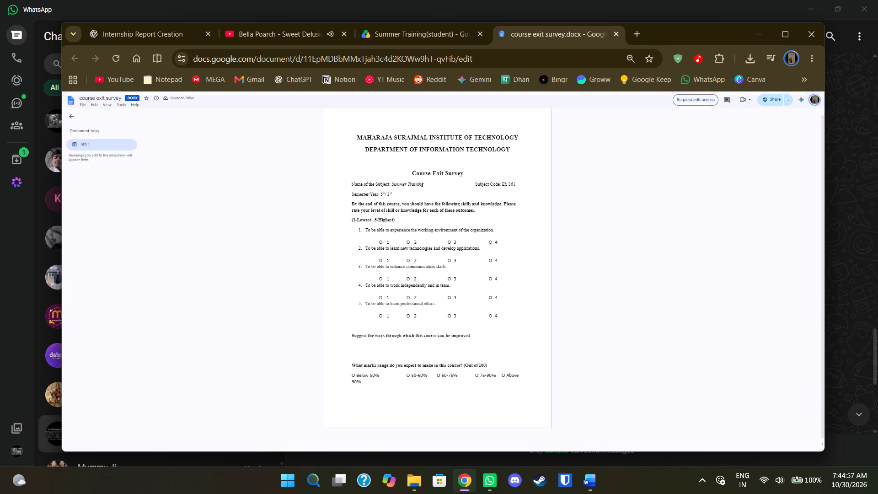
scroll(459, 241, down, 1)
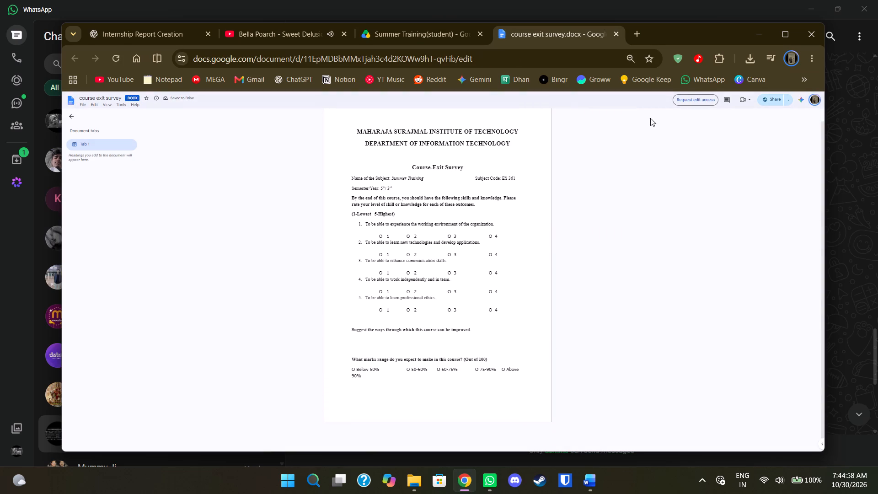
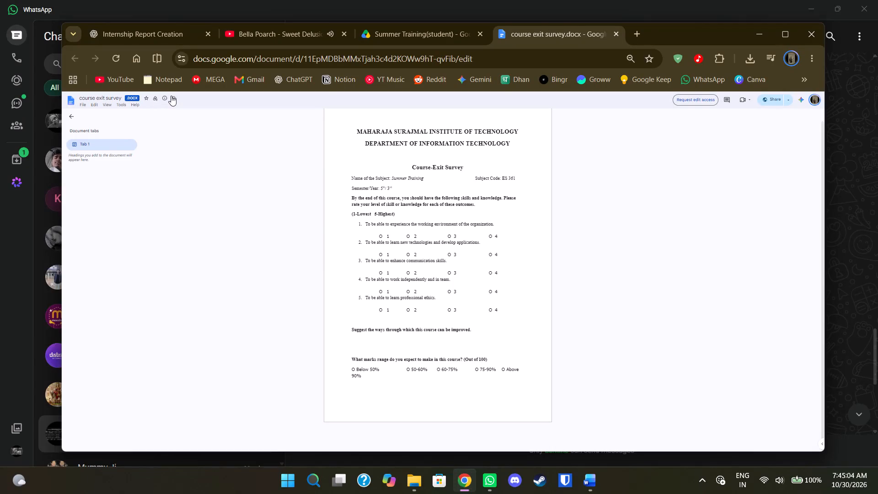
Check the available file actions for the course exit survey in the Summer Training(student) Drive folder, and return to the open survey document.
click(428, 35)
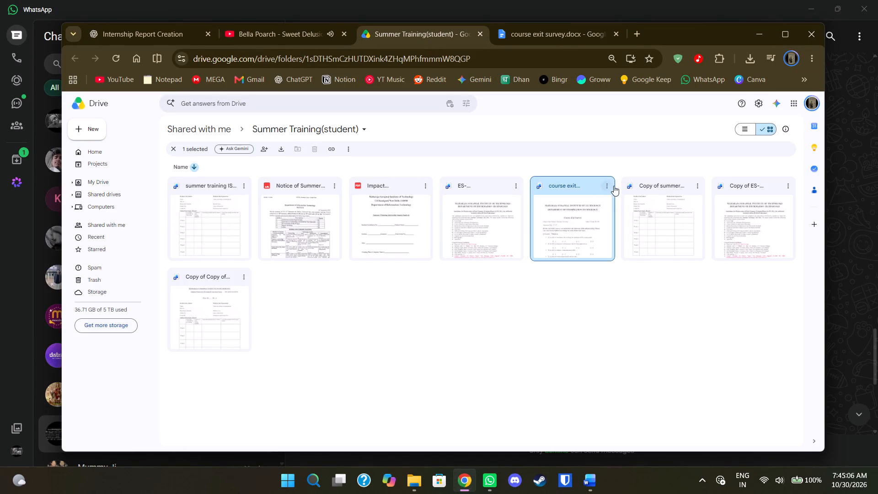
click(607, 187)
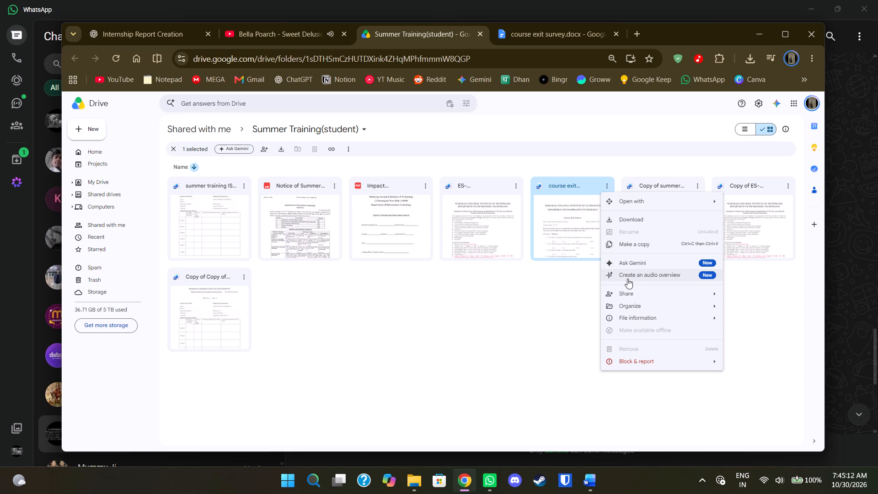
click(551, 40)
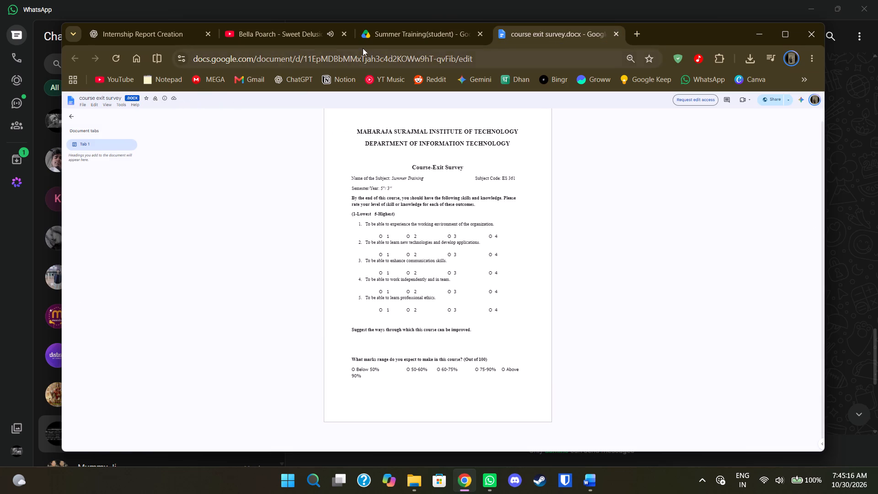
Download the course exit survey from the Summer Training(student) folder in Drive and open the downloaded file in Word.
click(382, 40)
click(608, 183)
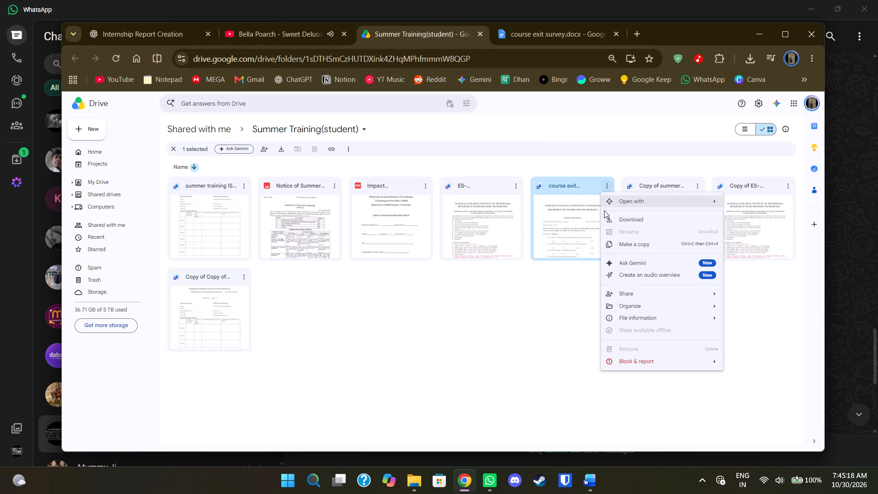
click(616, 221)
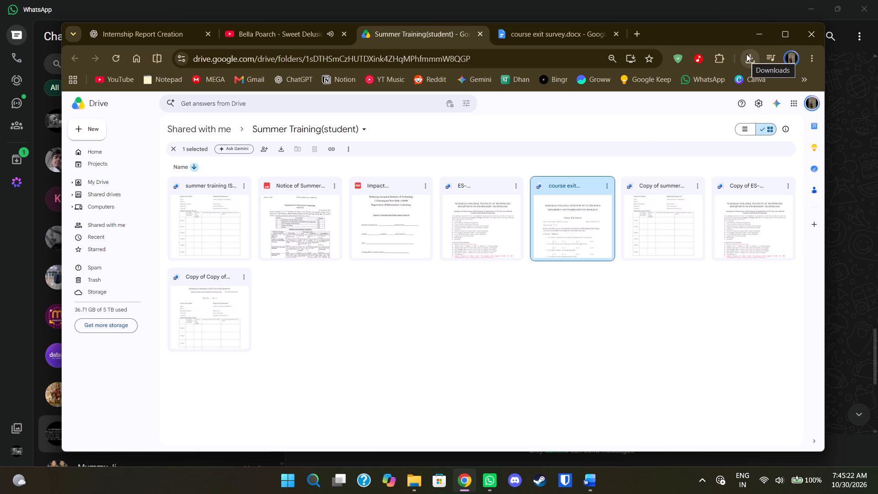
click(747, 54)
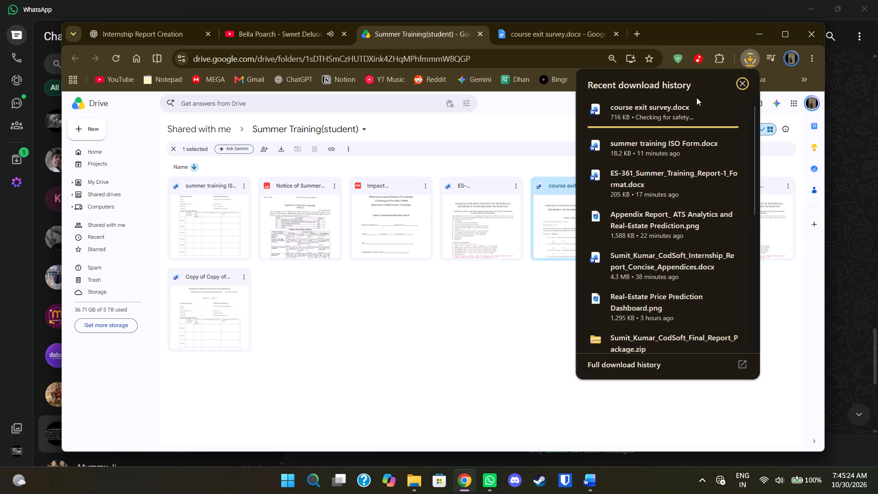
click(673, 114)
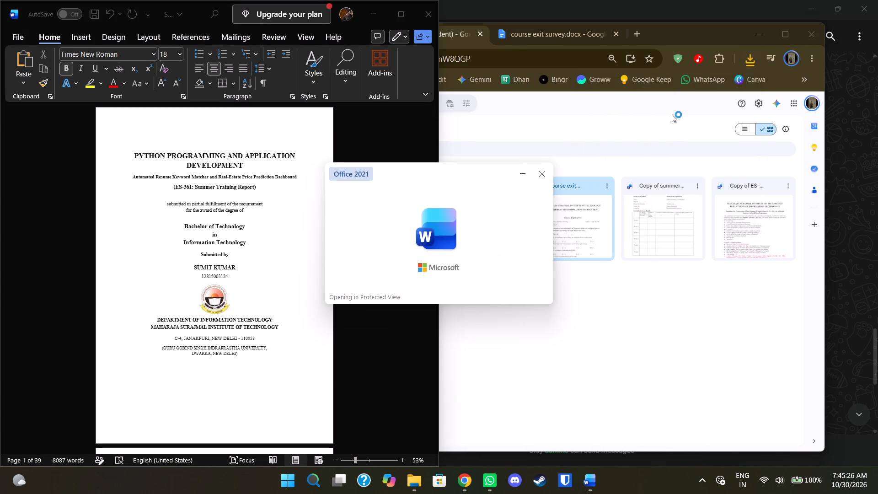
Enable printing for the protected course exit survey, choose the printer, print the document, and close it.
key(ctrl+p)
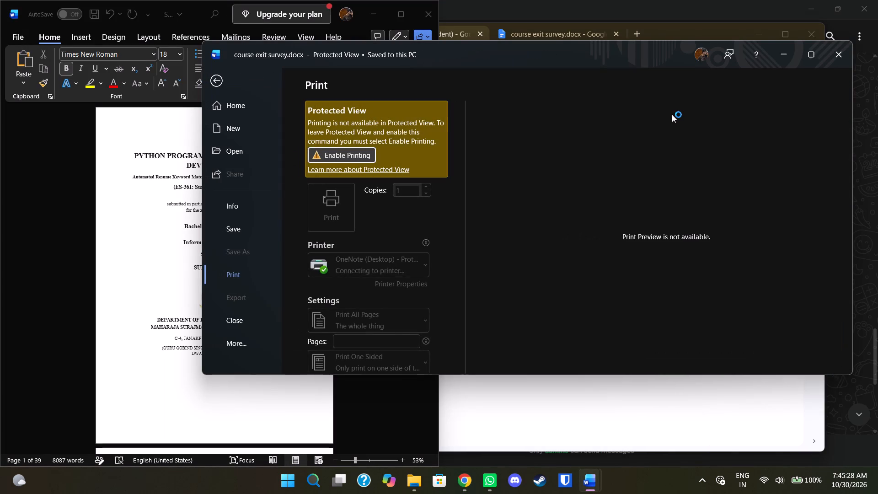
click(343, 155)
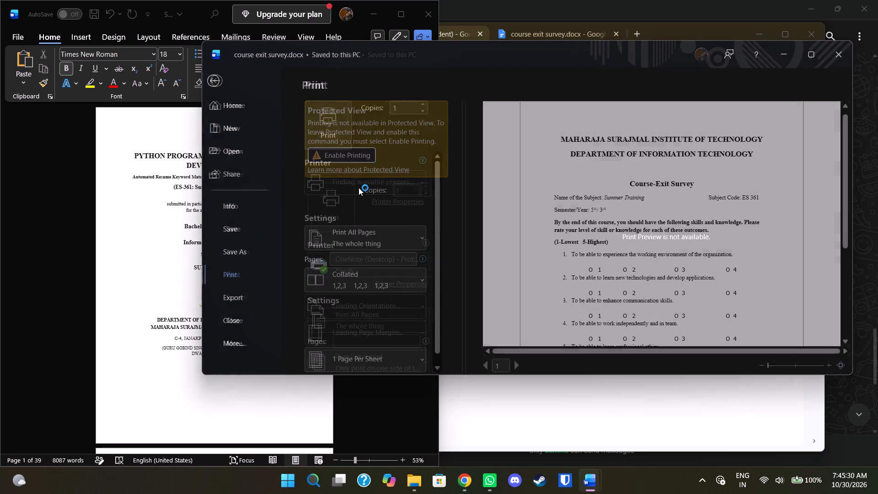
scroll(557, 193, down, 6)
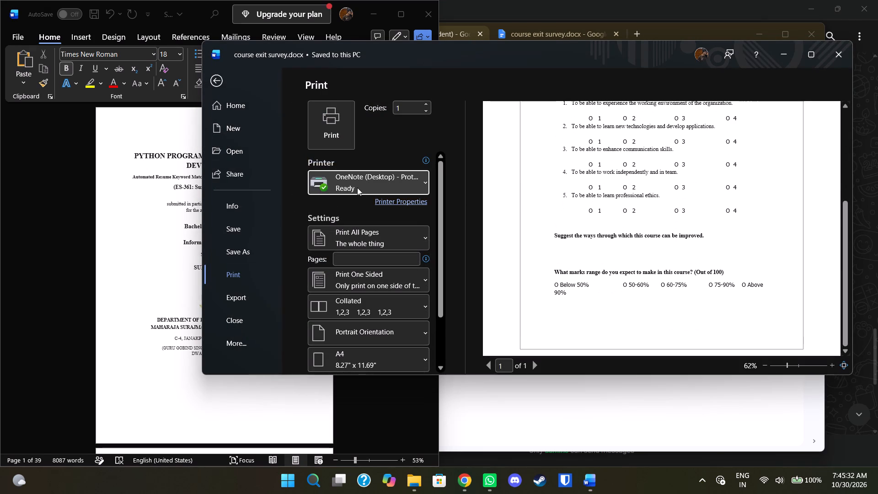
click(357, 187)
click(380, 203)
click(343, 133)
click(341, 133)
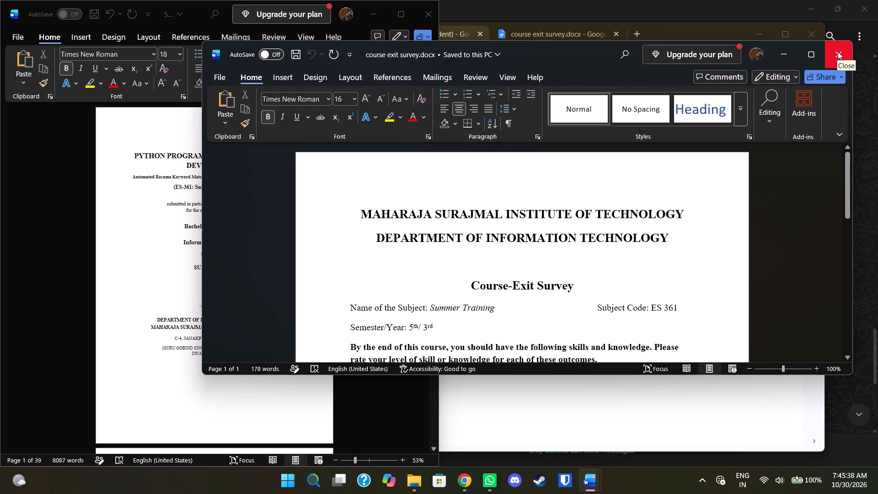
click(839, 50)
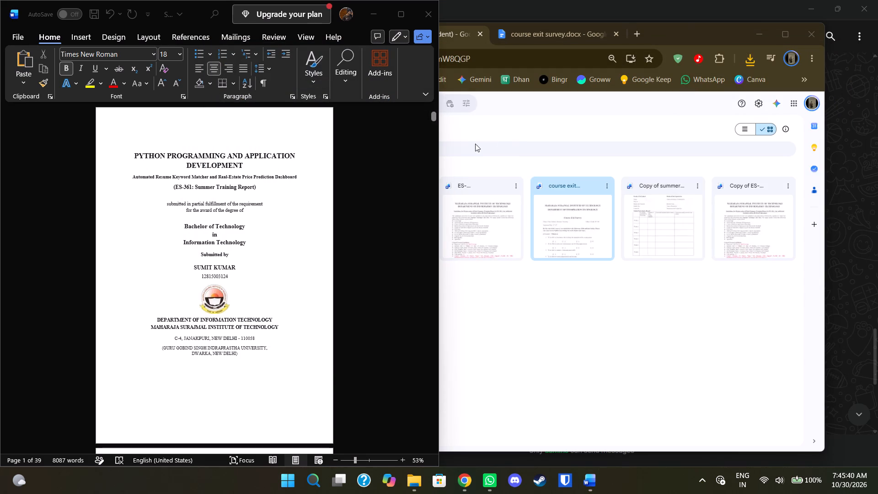
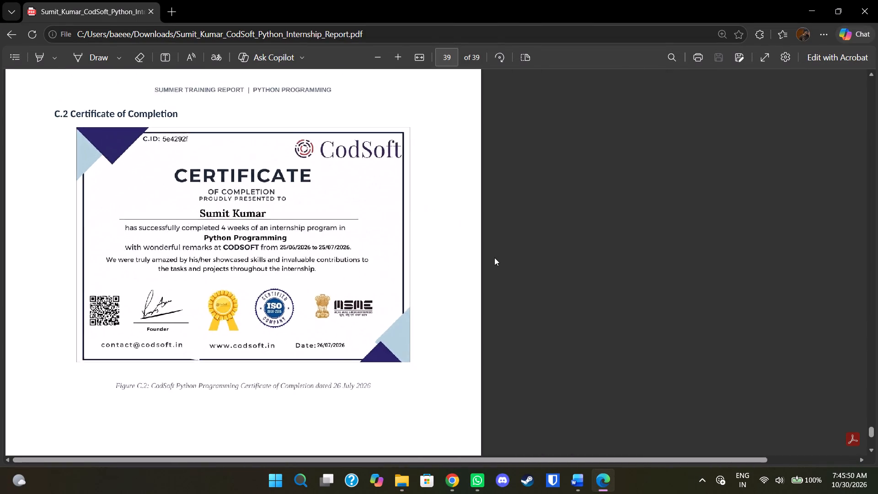
scroll(495, 257, up, 5)
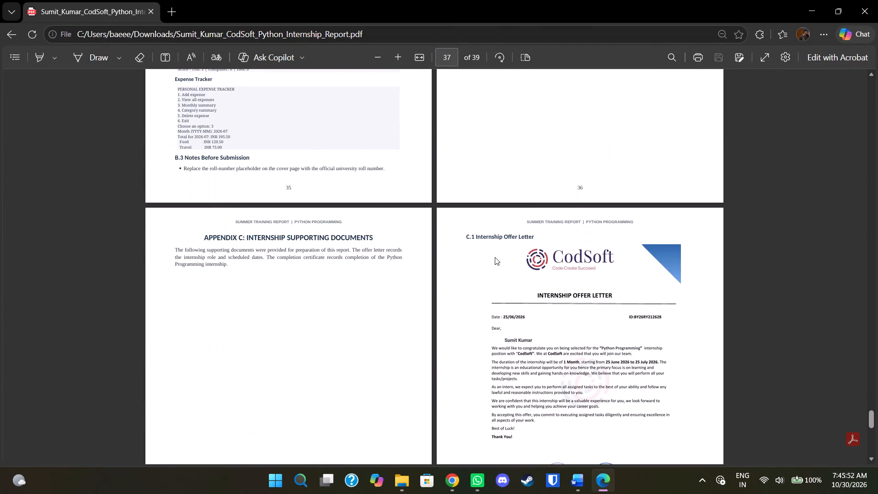
scroll(495, 257, up, 5)
scroll(496, 255, down, 4)
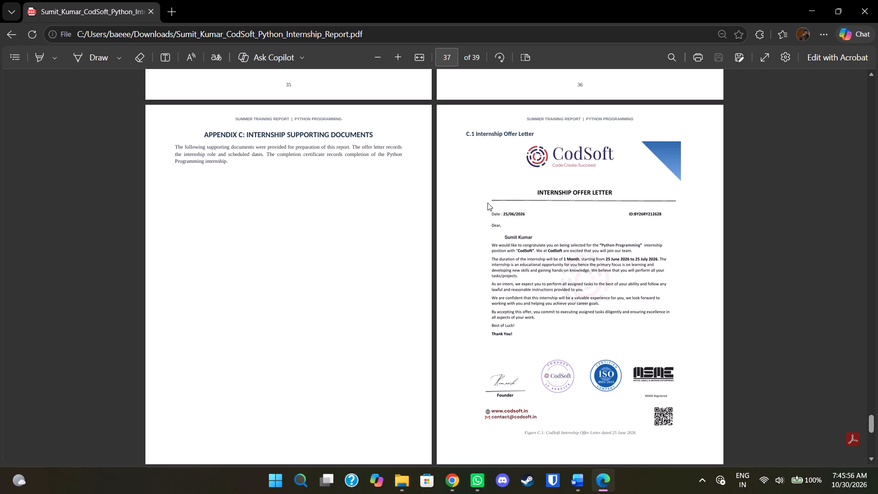
scroll(487, 203, down, 1)
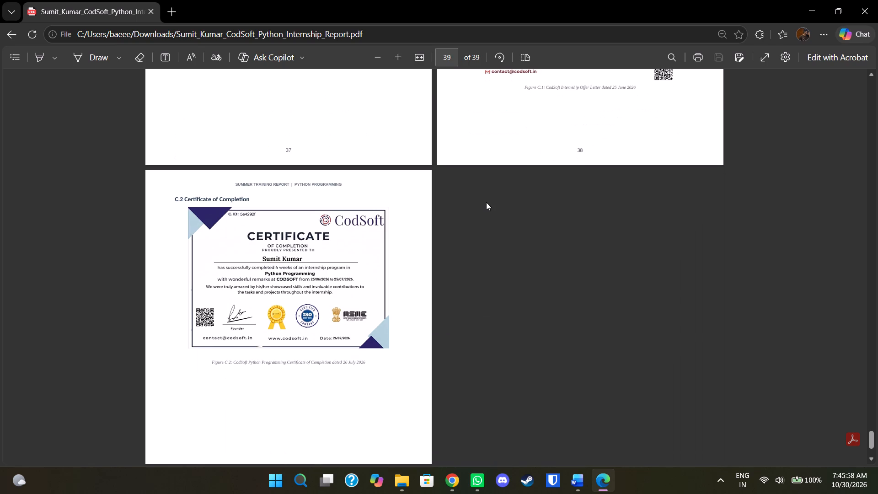
scroll(486, 201, up, 1)
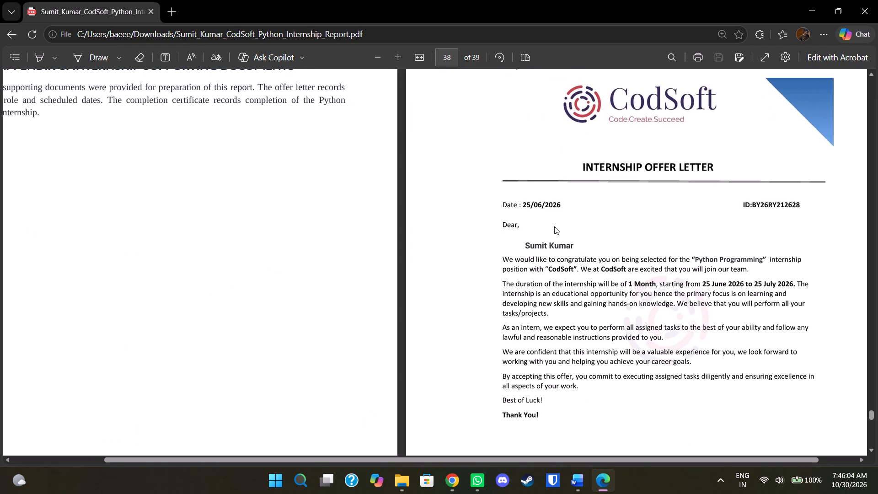